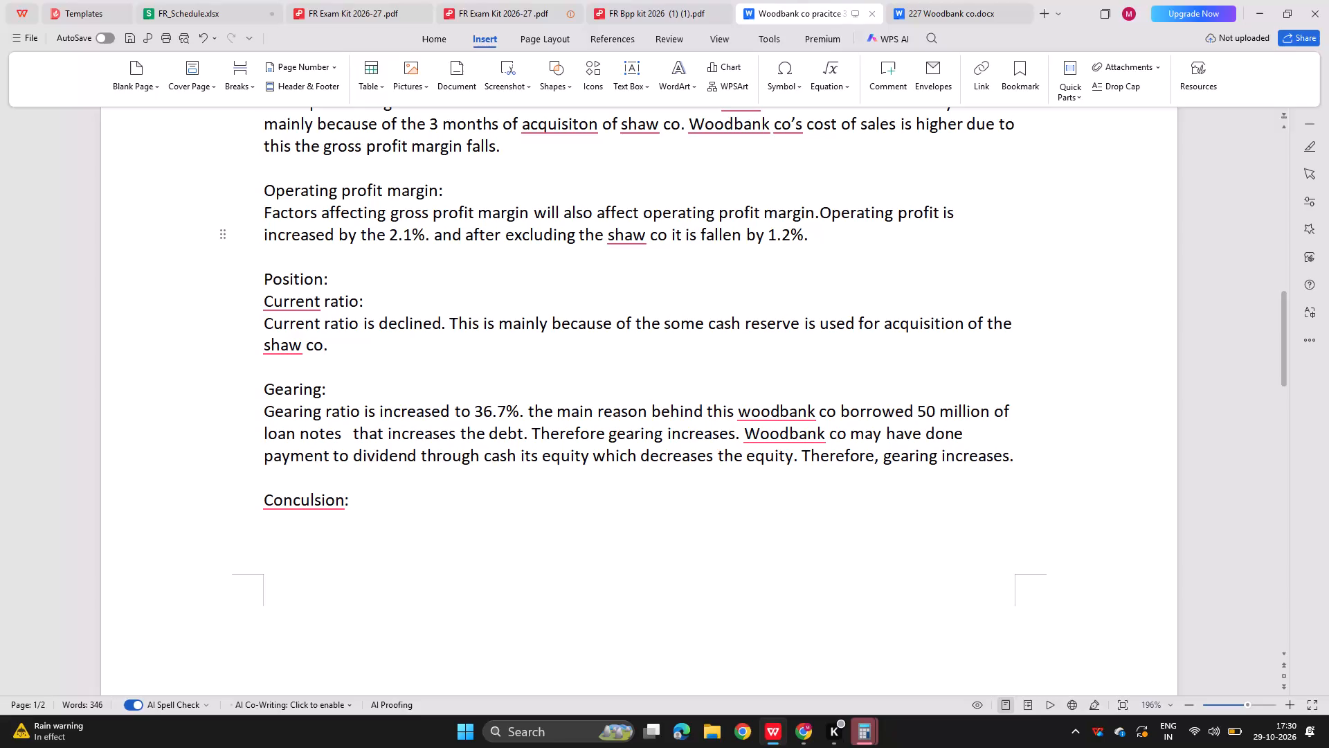
Correct the misspelled heading above the final paragraph so it reads "Conclusion:".
scroll(713, 479, "down", 1)
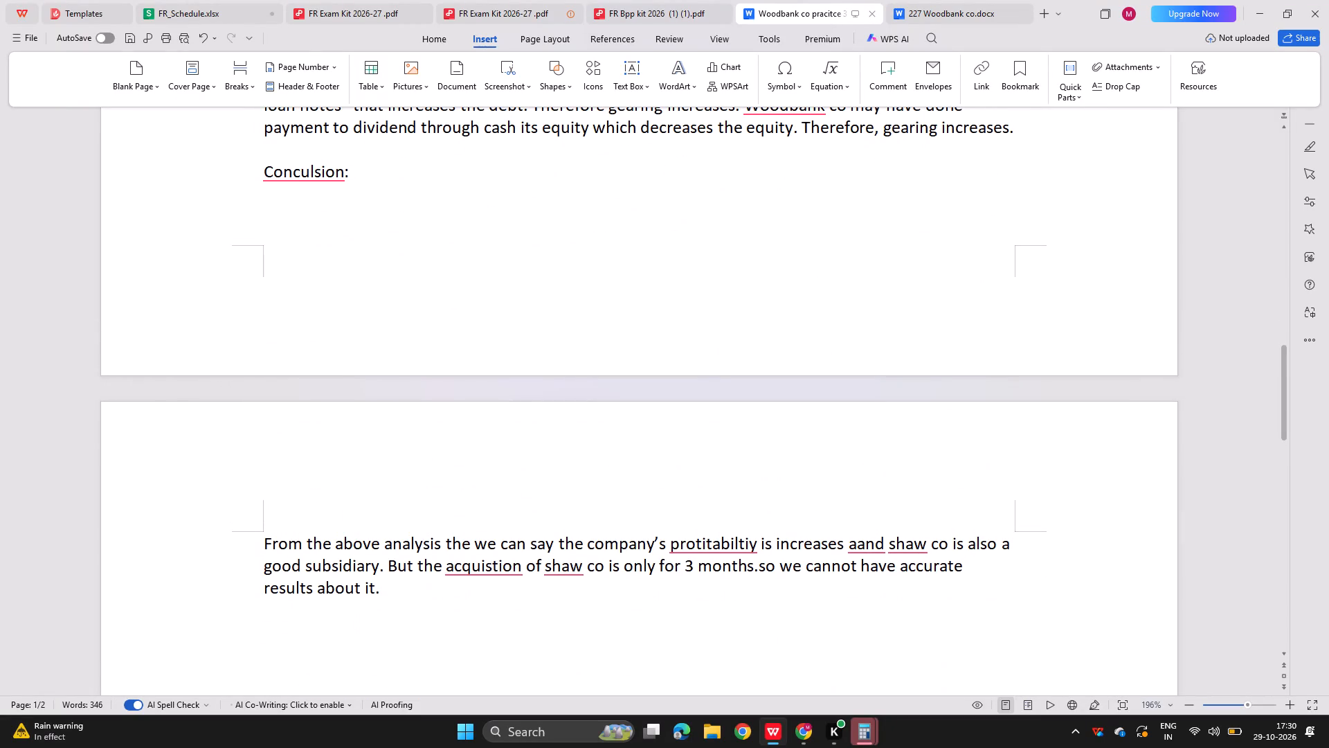
left_click(311, 163)
key("BackSpace")
key("BackSpace")
type("lu")
Review the end of the Woodbank practice answer and compare it with the closing sections of 227 Woodbank co.docx.
left_click(401, 602)
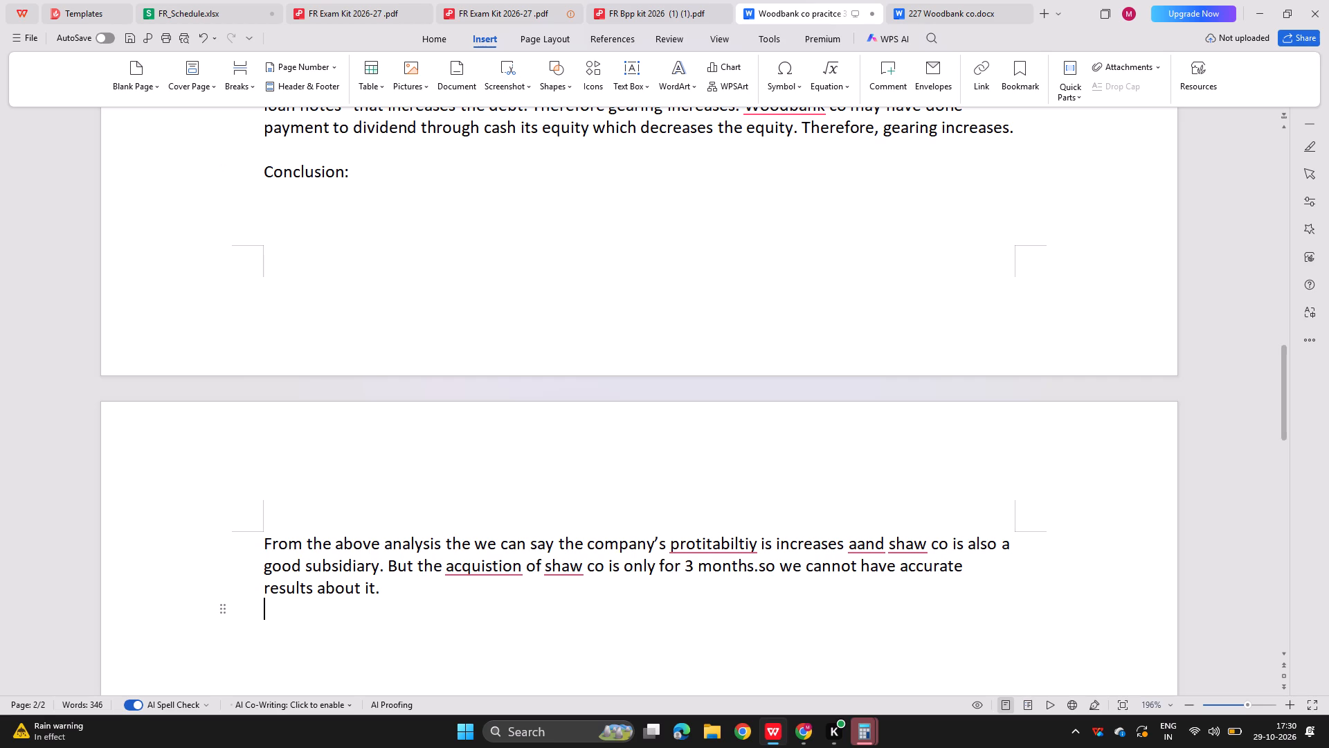
scroll(376, 591, "down", 1)
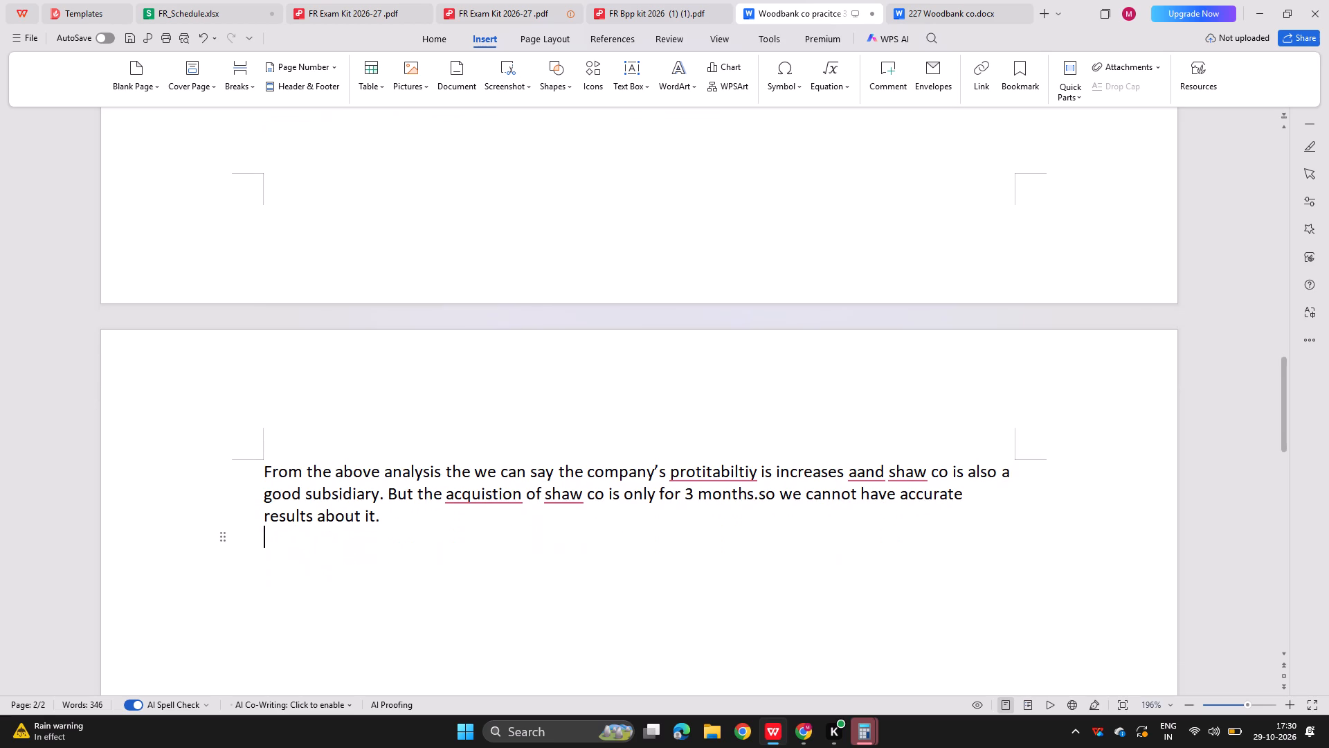
scroll(376, 591, "down", 3)
left_click(956, 3)
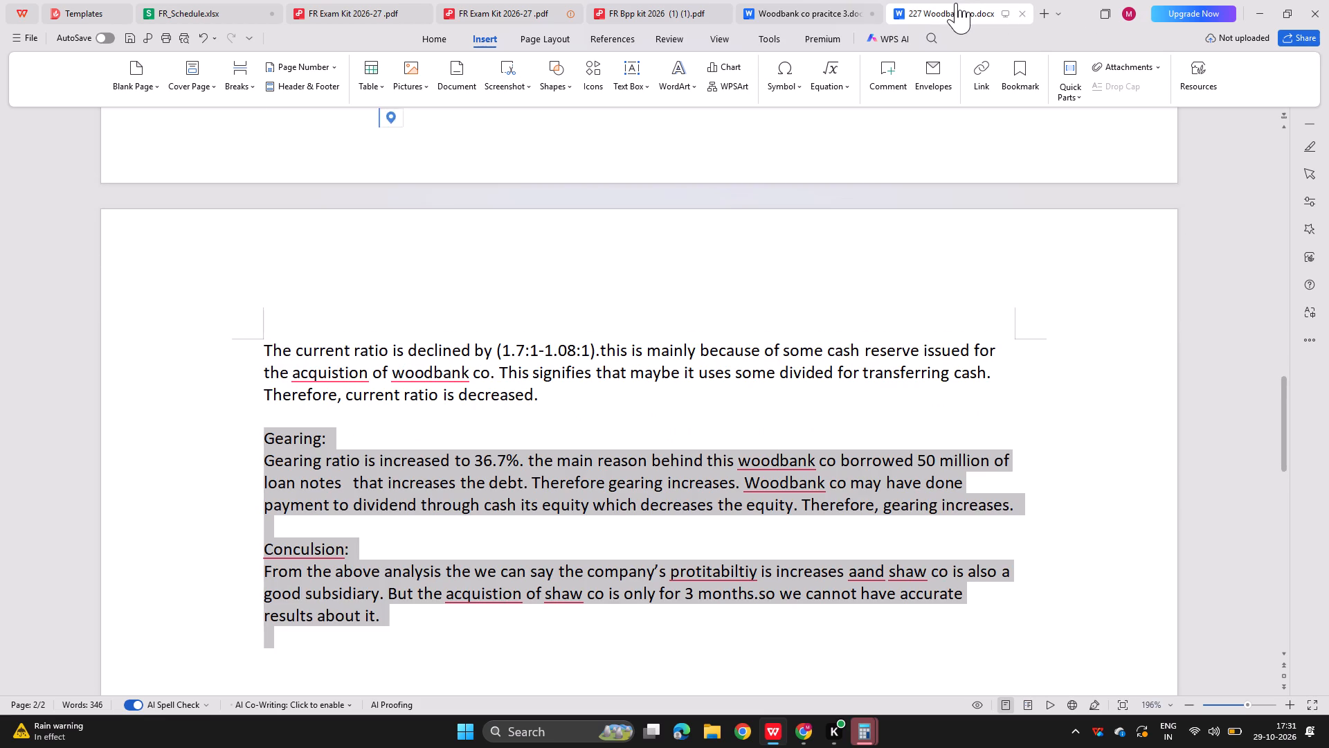
left_click(630, 384)
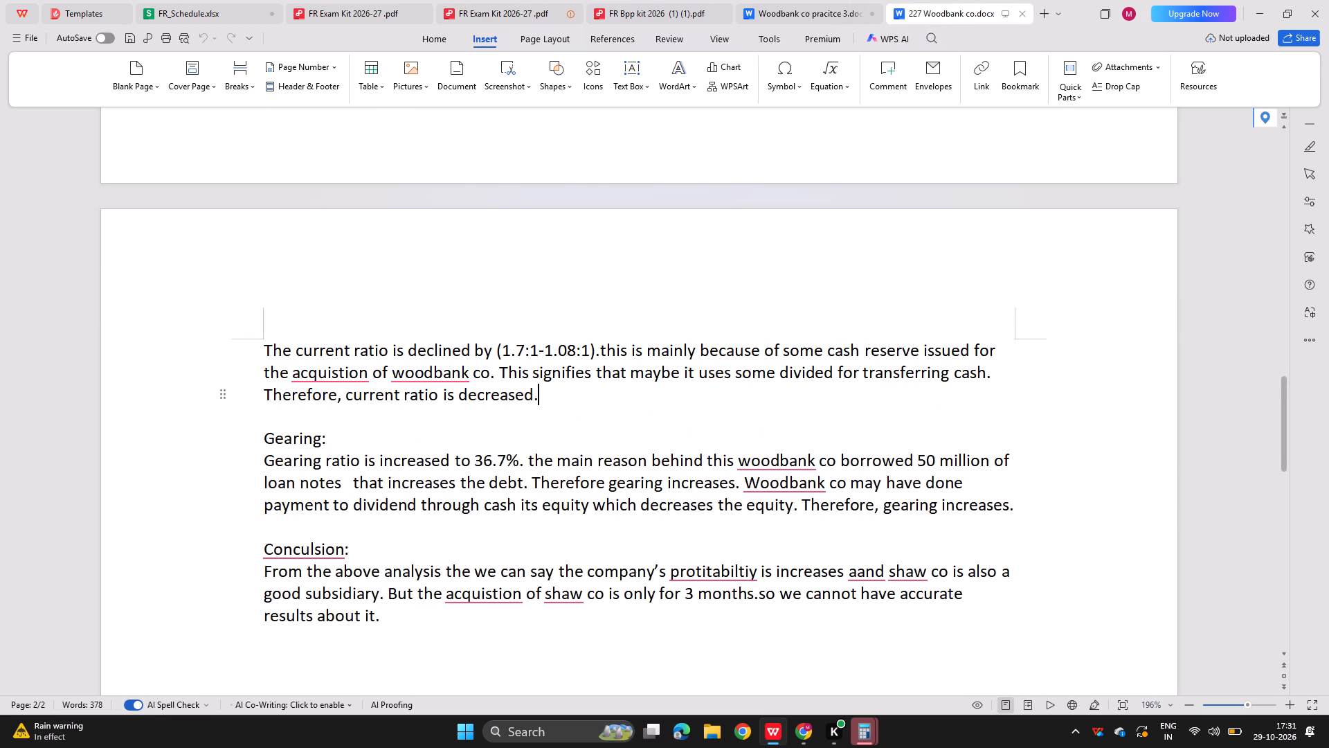
Look through question 228 Pinardi Group in the FR Bpp kit PDF, including its requirements, notes and financial statement extracts.
left_click(656, 12)
scroll(556, 219, "down", 1)
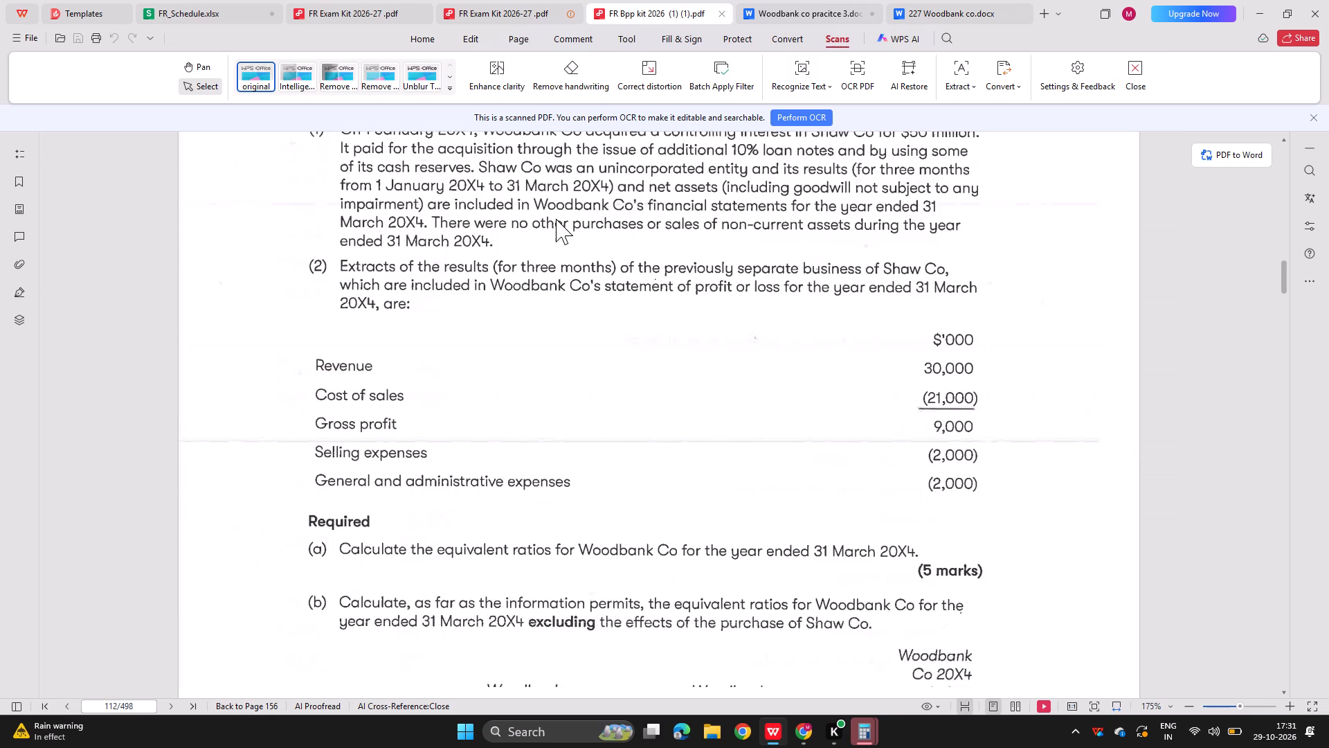
scroll(556, 219, "down", 6)
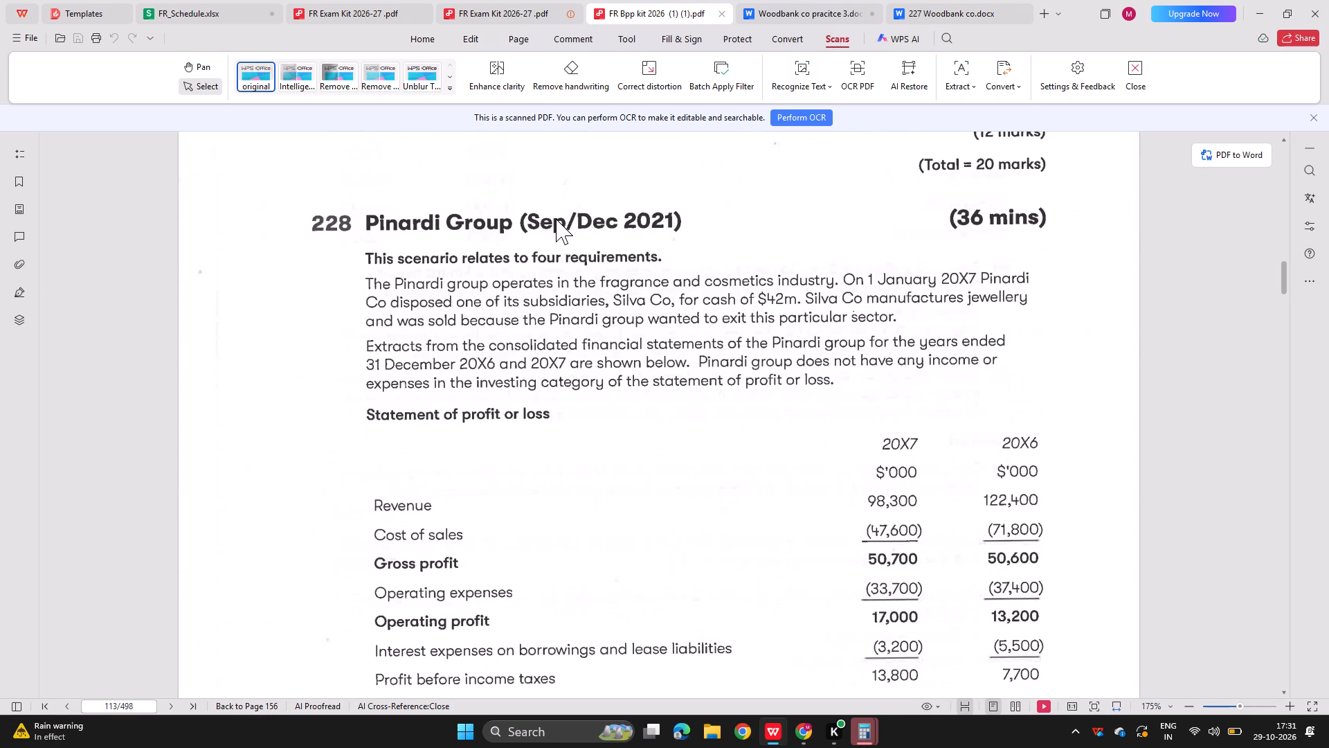
scroll(556, 219, "down", 3)
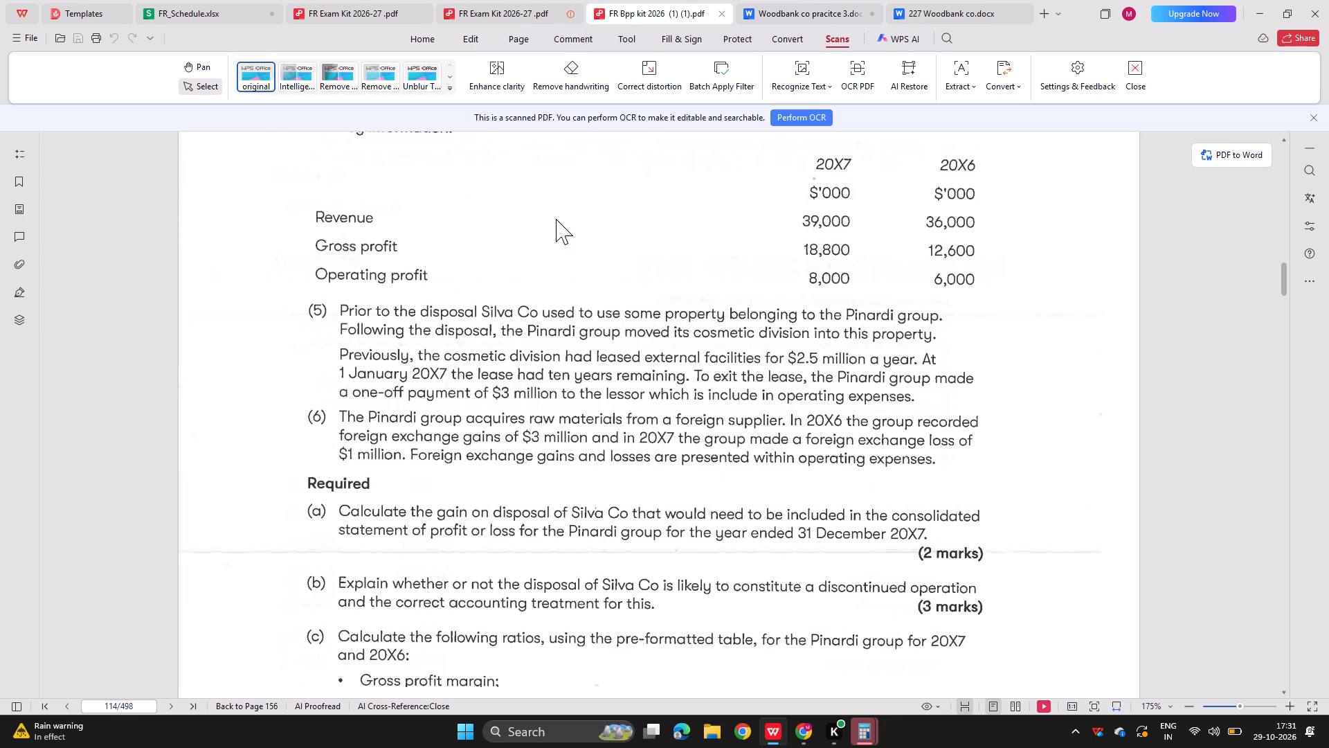
scroll(556, 219, "down", 4)
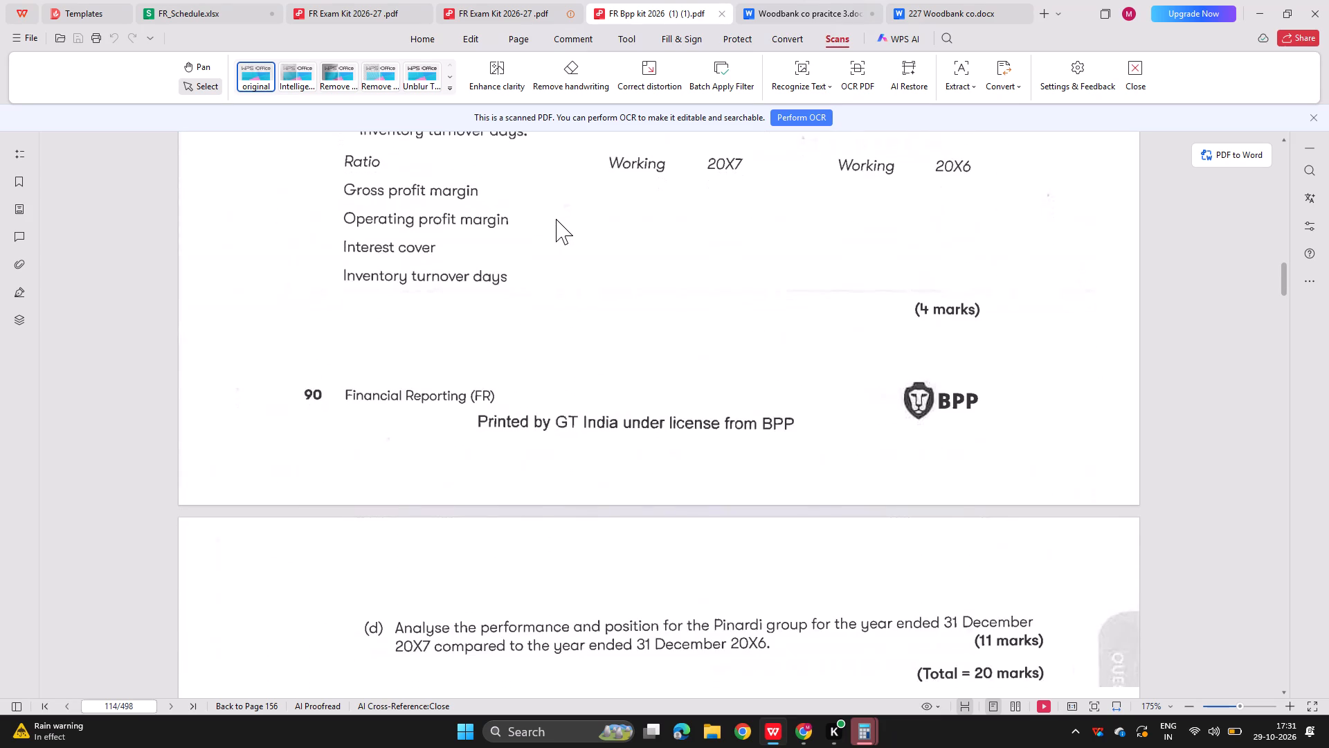
scroll(556, 219, "down", 2)
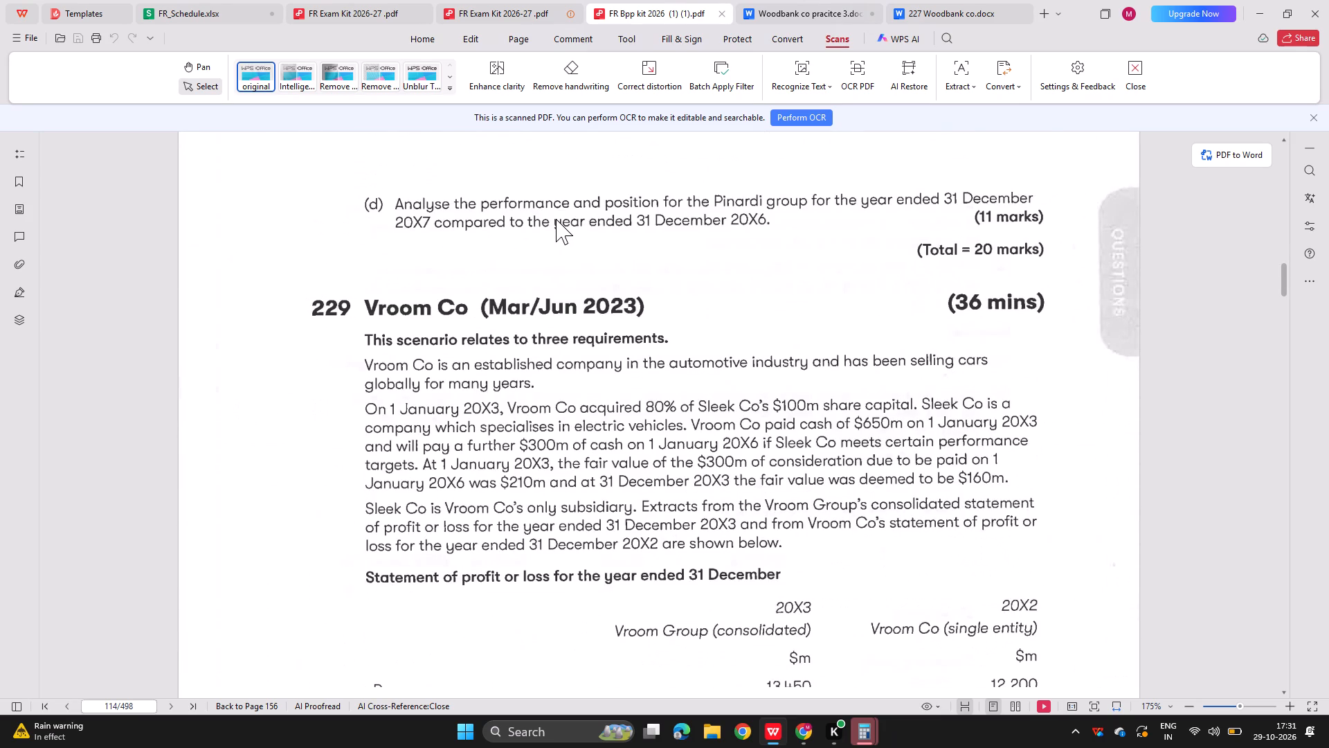
scroll(556, 219, "up", 3)
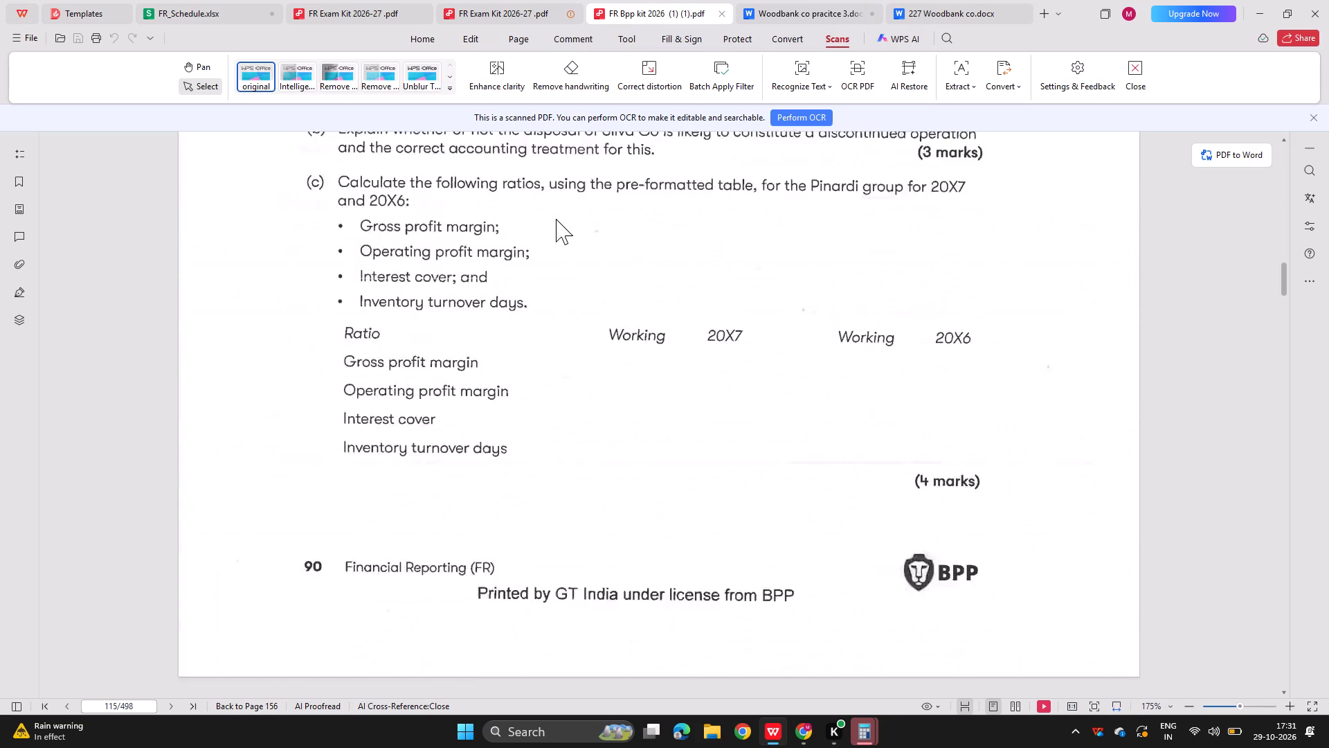
scroll(556, 219, "up", 2)
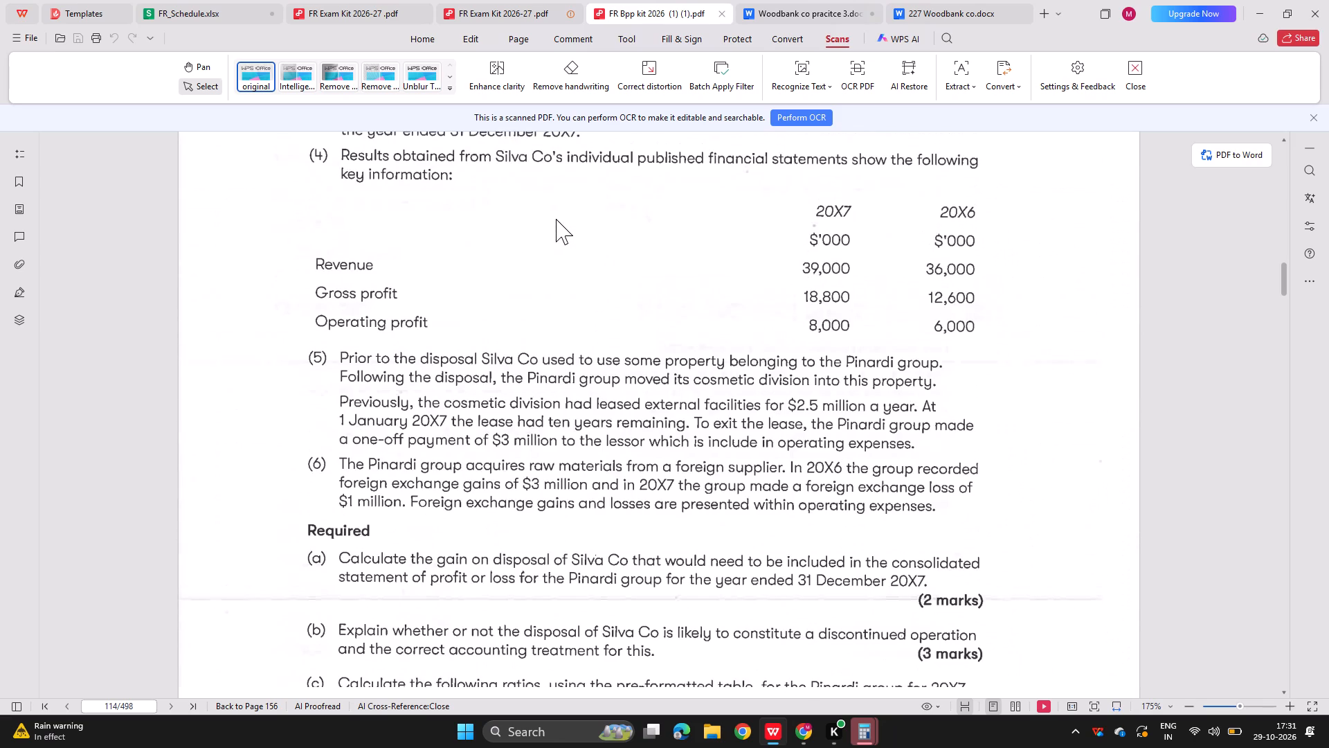
scroll(556, 219, "up", 2)
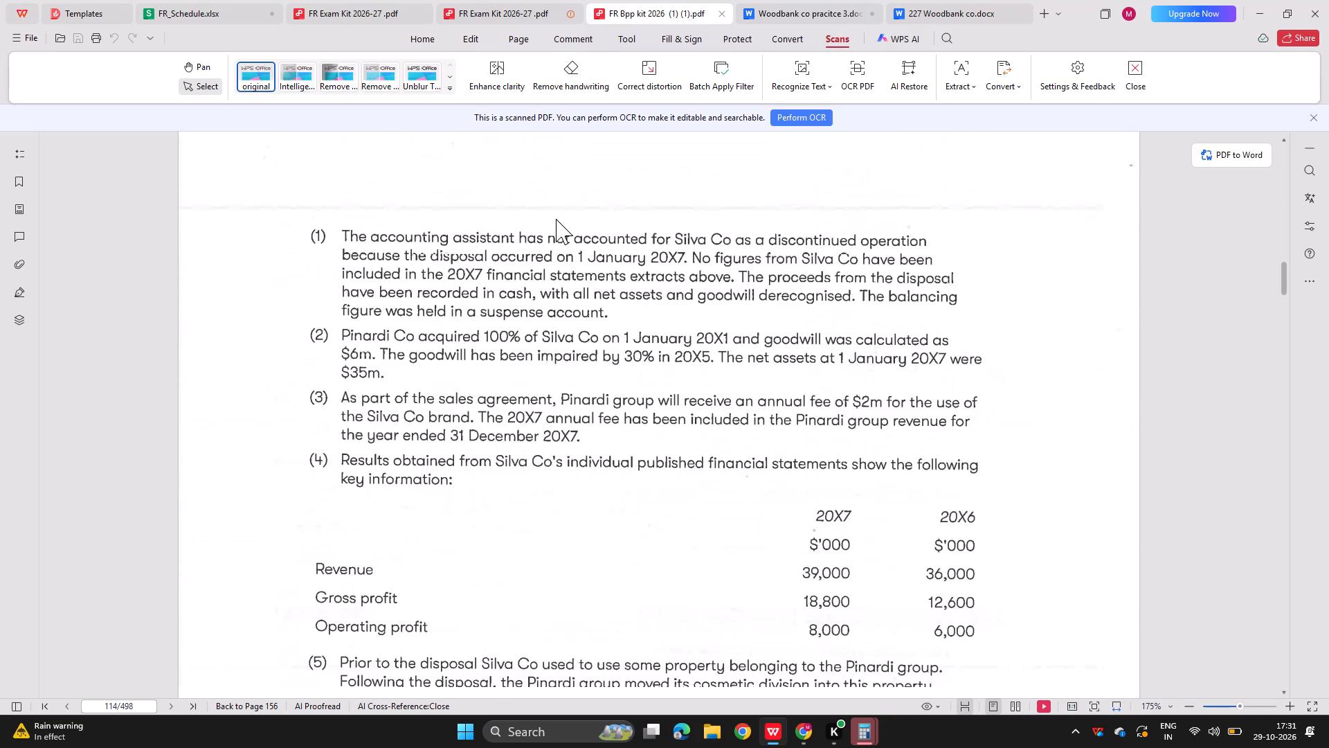
scroll(556, 219, "up", 2)
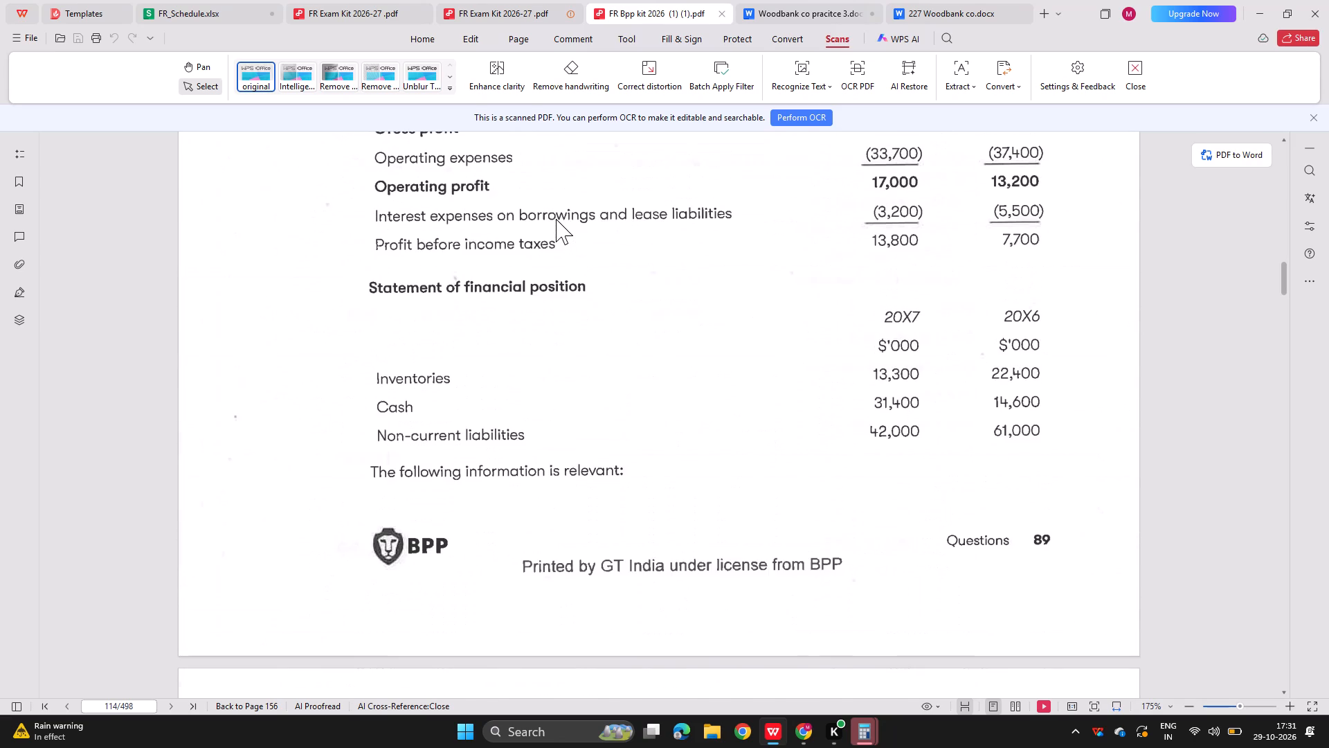
Browse the list of recent files for earlier practice answers and exam kit documents.
left_click(12, 6)
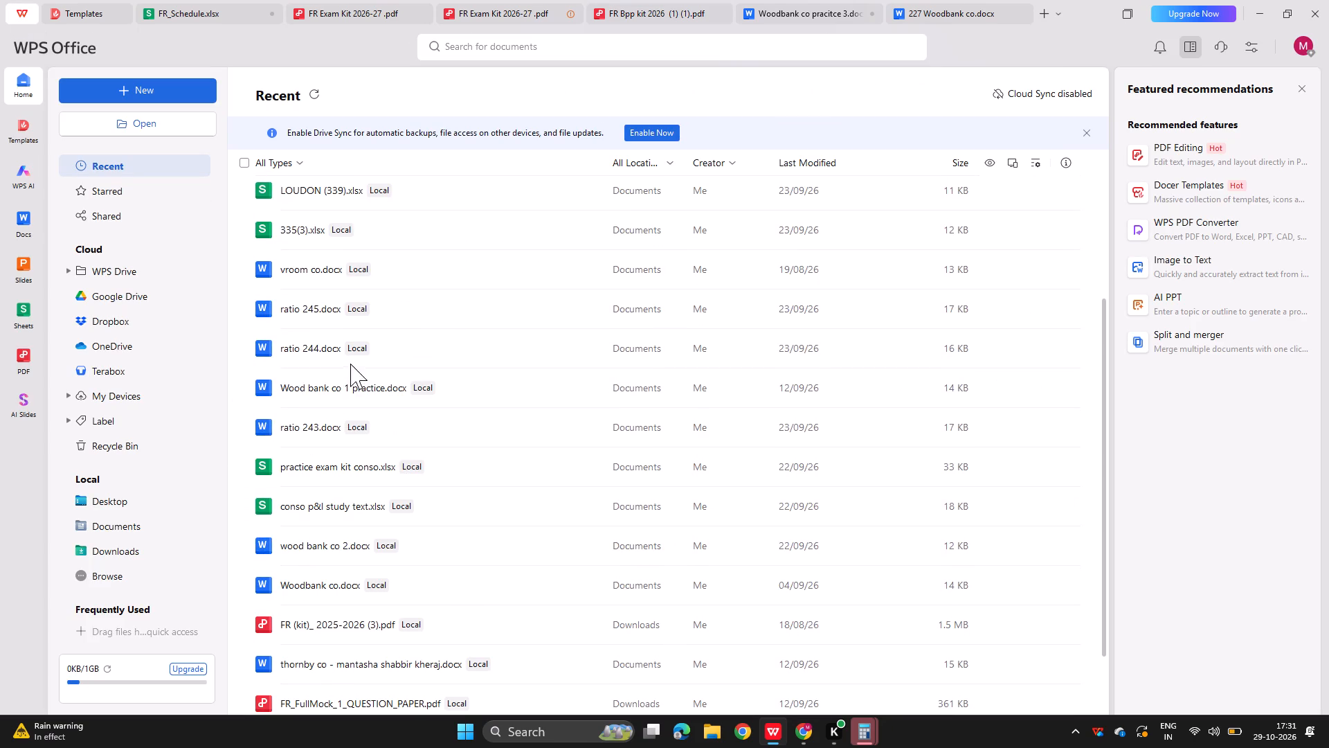
scroll(401, 341, "down", 2)
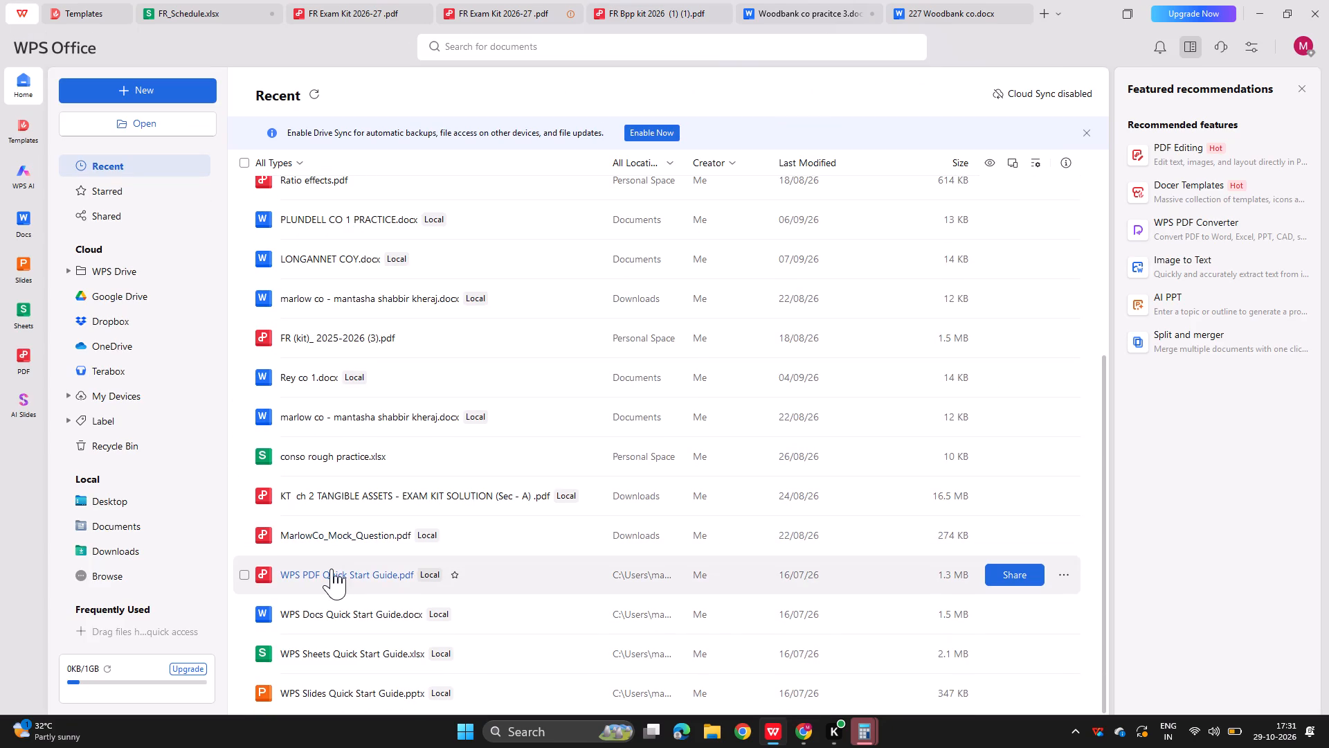
scroll(436, 364, "up", 2)
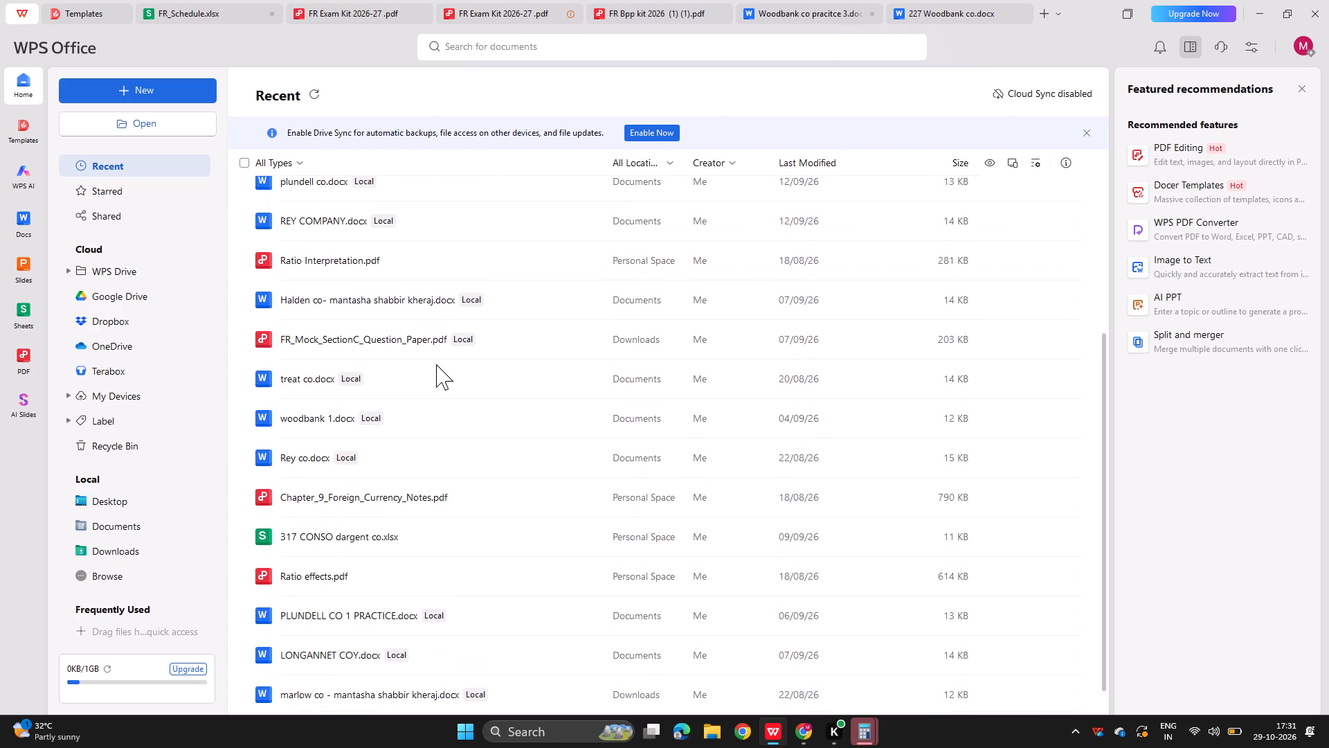
scroll(436, 364, "up", 1)
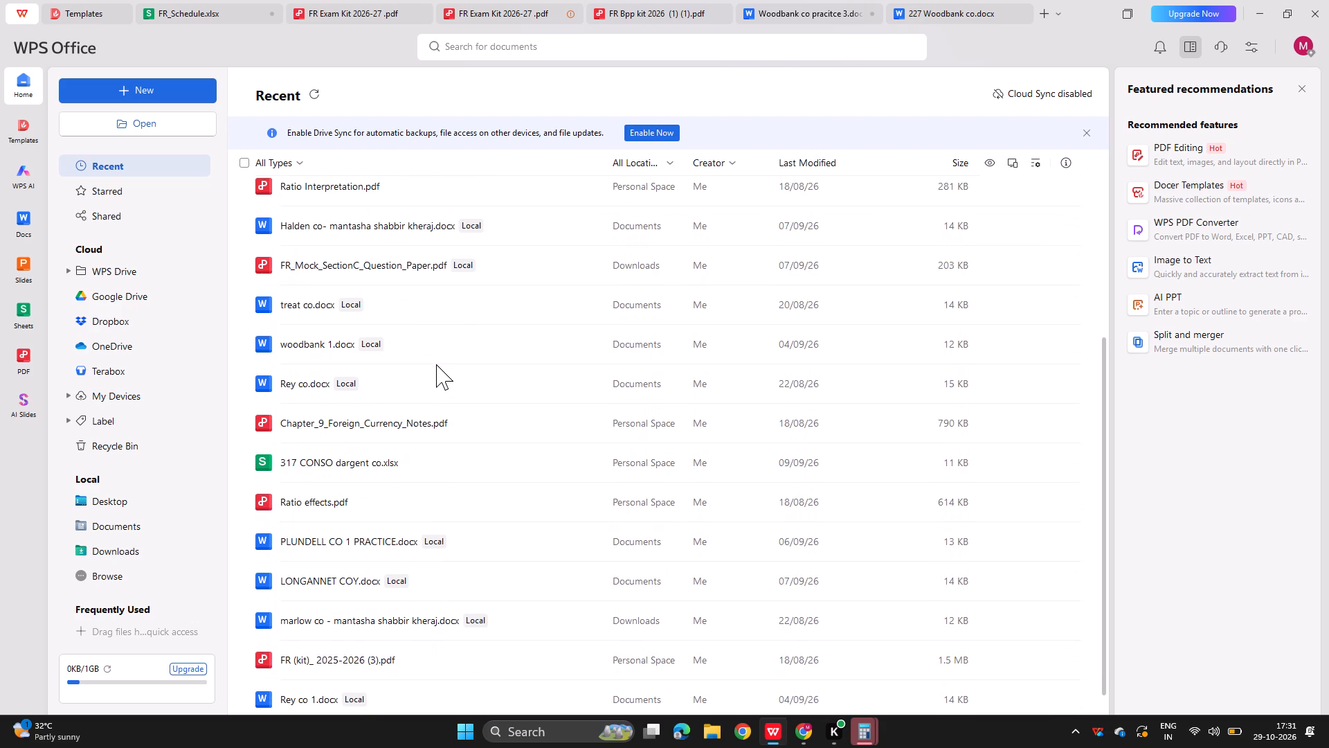
scroll(436, 364, "up", 1)
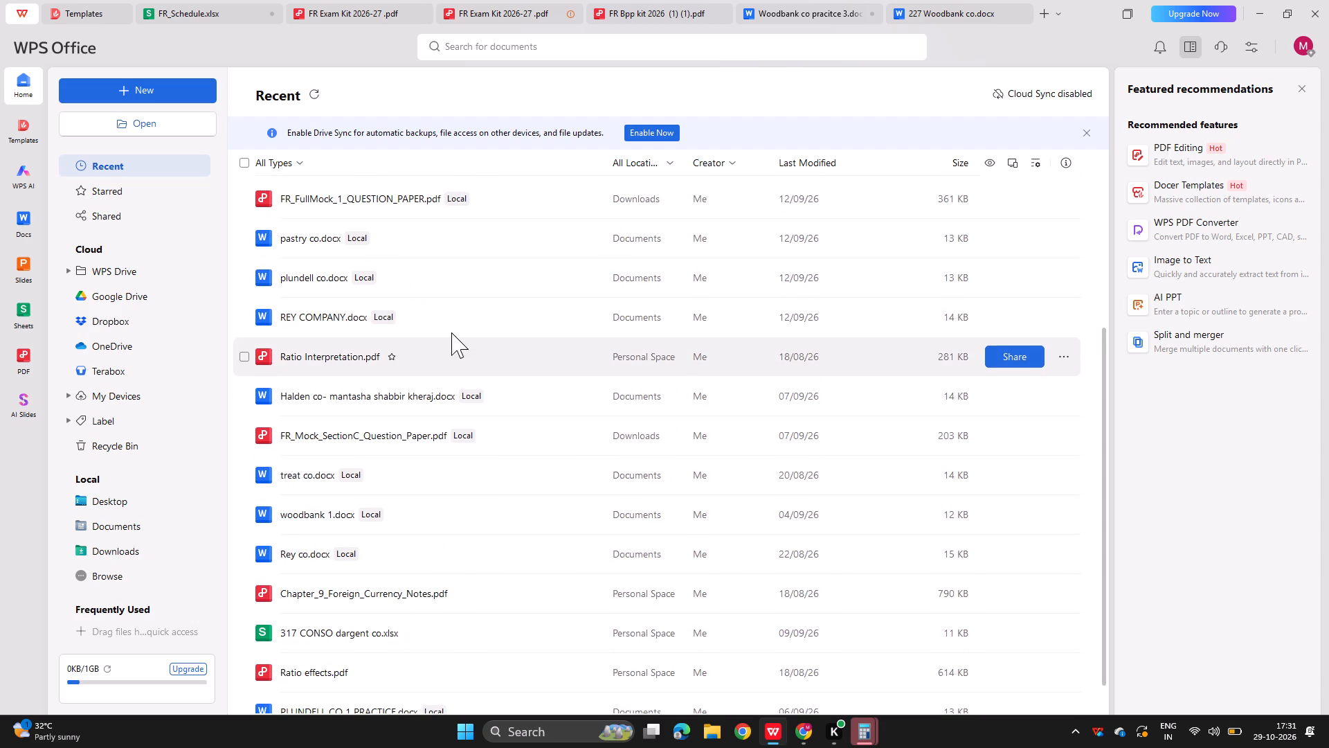
left_click(455, 327)
scroll(455, 327, "up", 2)
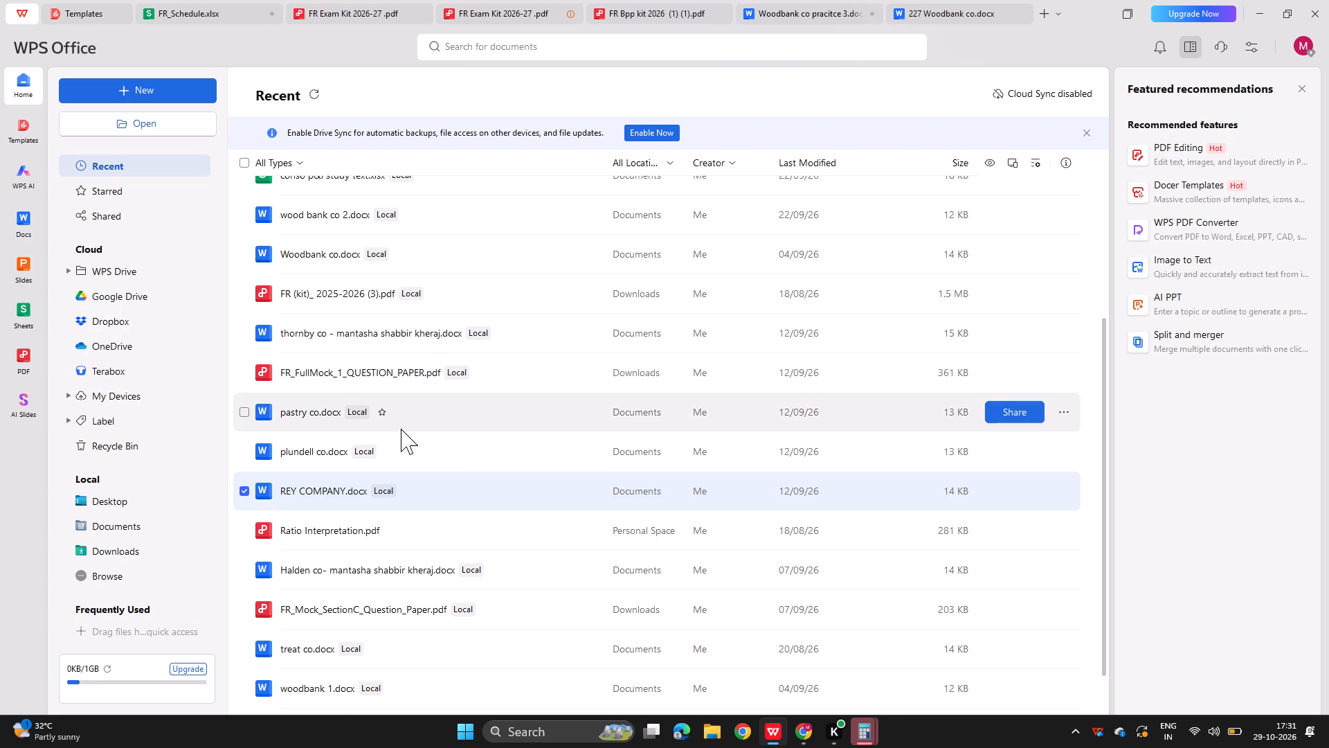
scroll(401, 429, "down", 1)
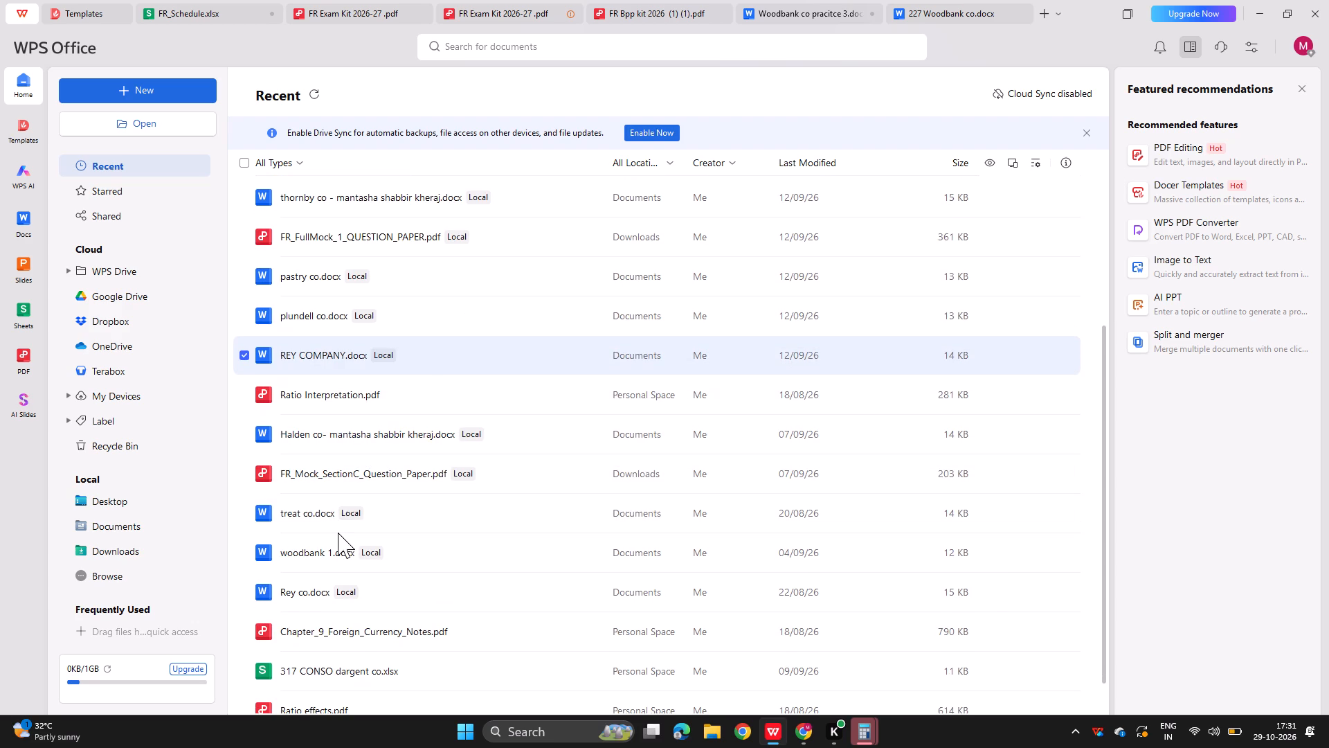
scroll(338, 533, "down", 2)
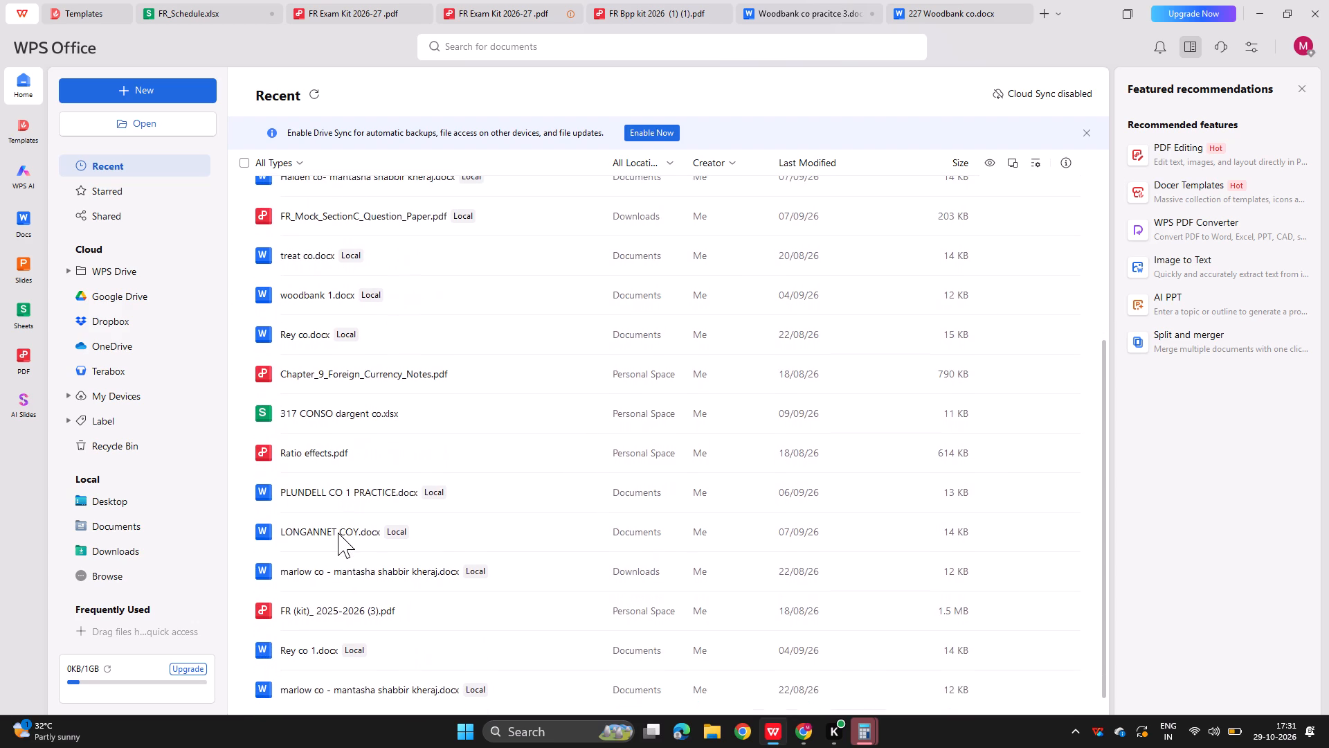
scroll(338, 533, "down", 1)
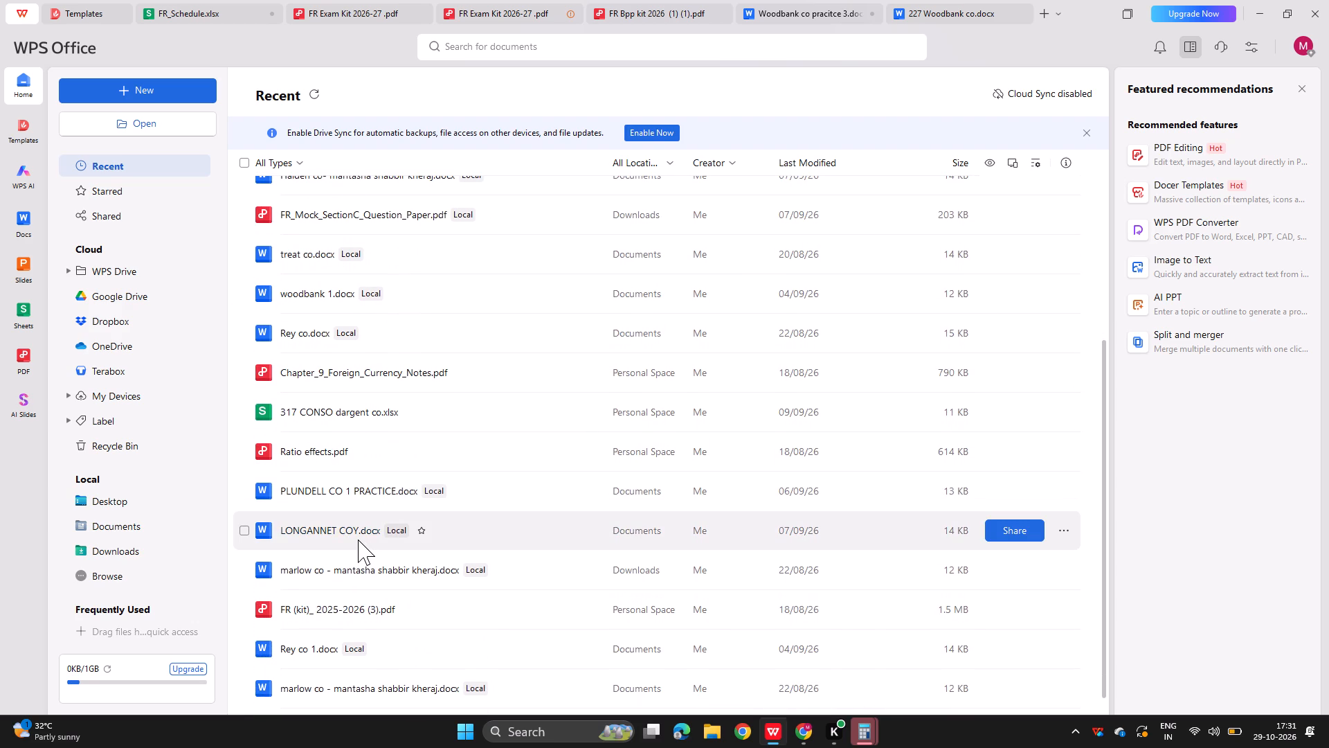
scroll(358, 540, "down", 1)
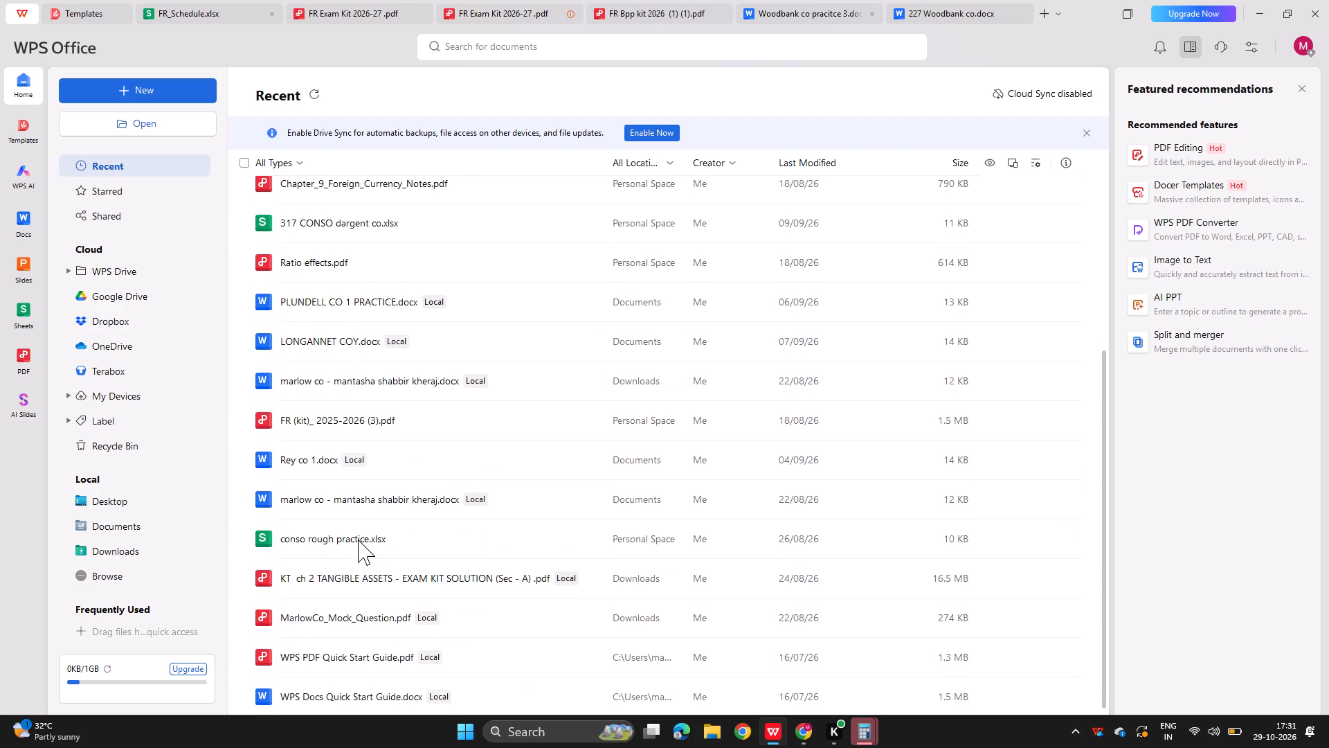
scroll(358, 540, "down", 4)
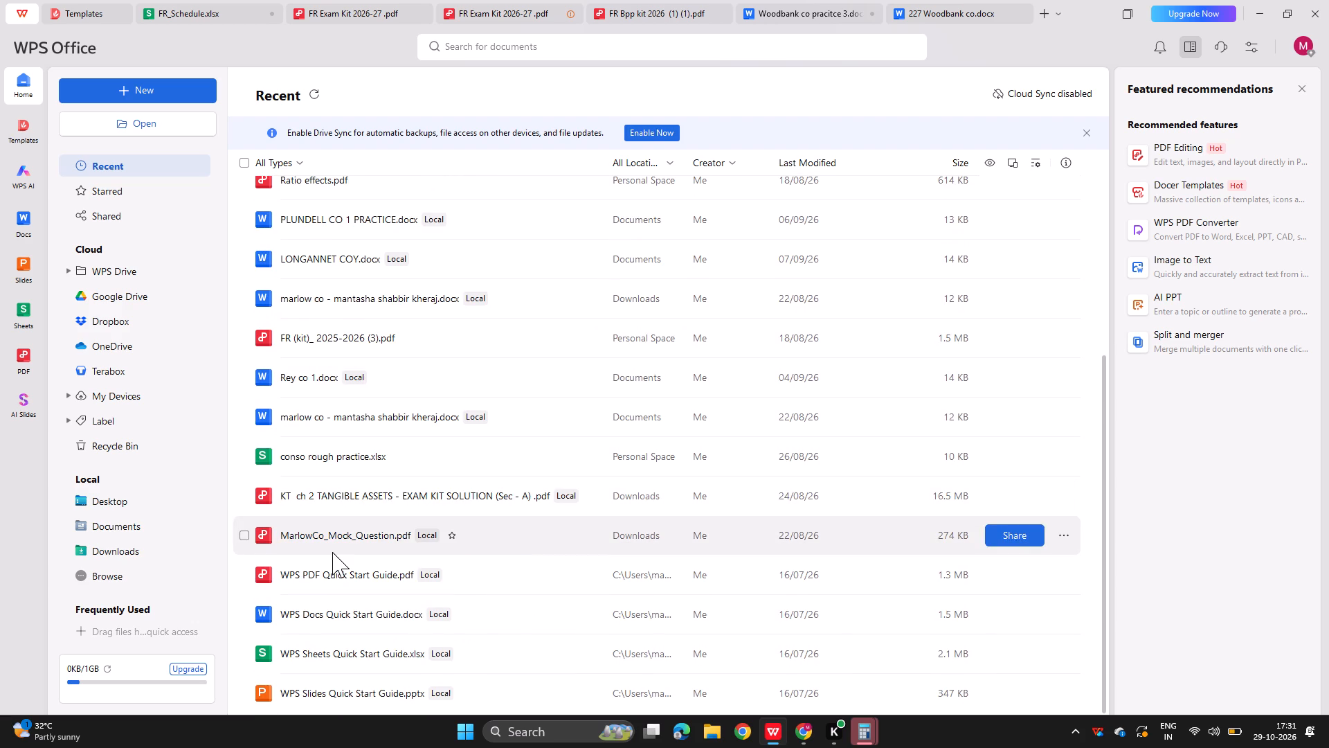
Return to the FR Bpp kit PDF and read the Pinardi Group requirements and question 229 Vroom Co with its requirements.
left_click(676, 21)
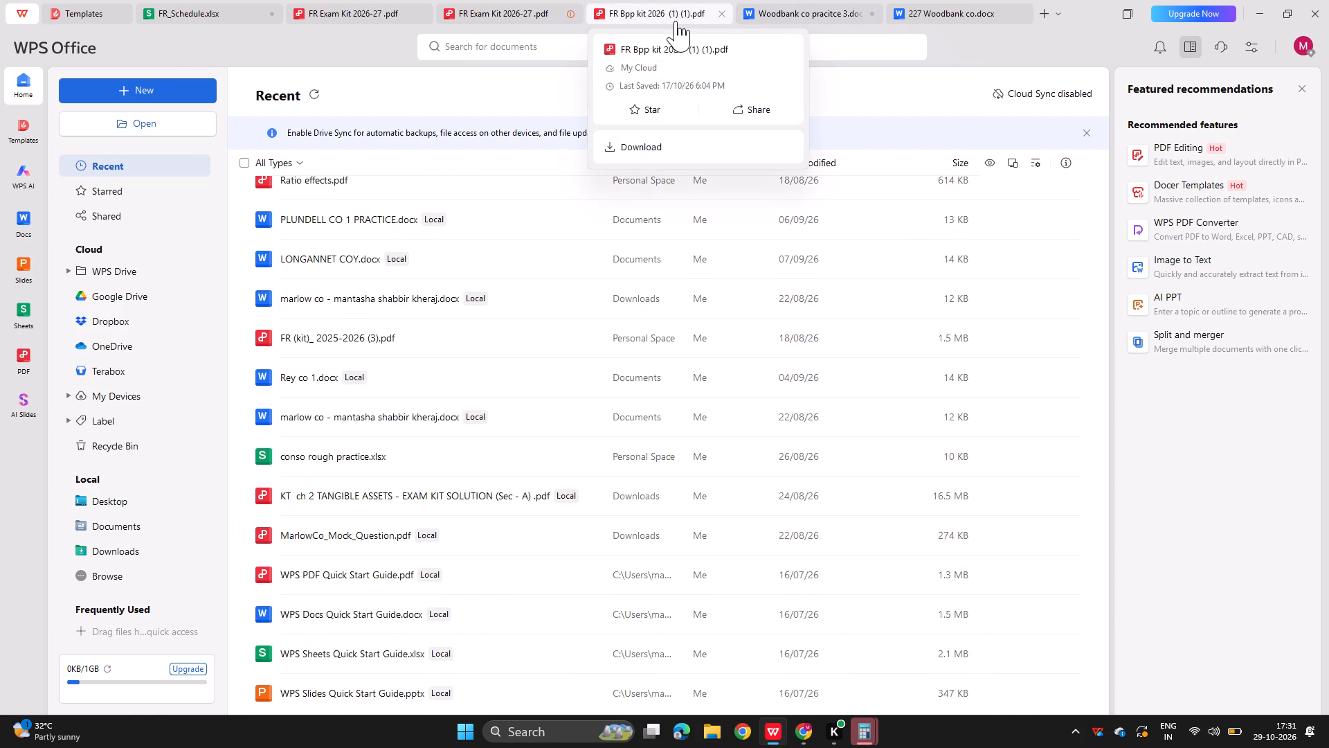
scroll(551, 241, "down", 4)
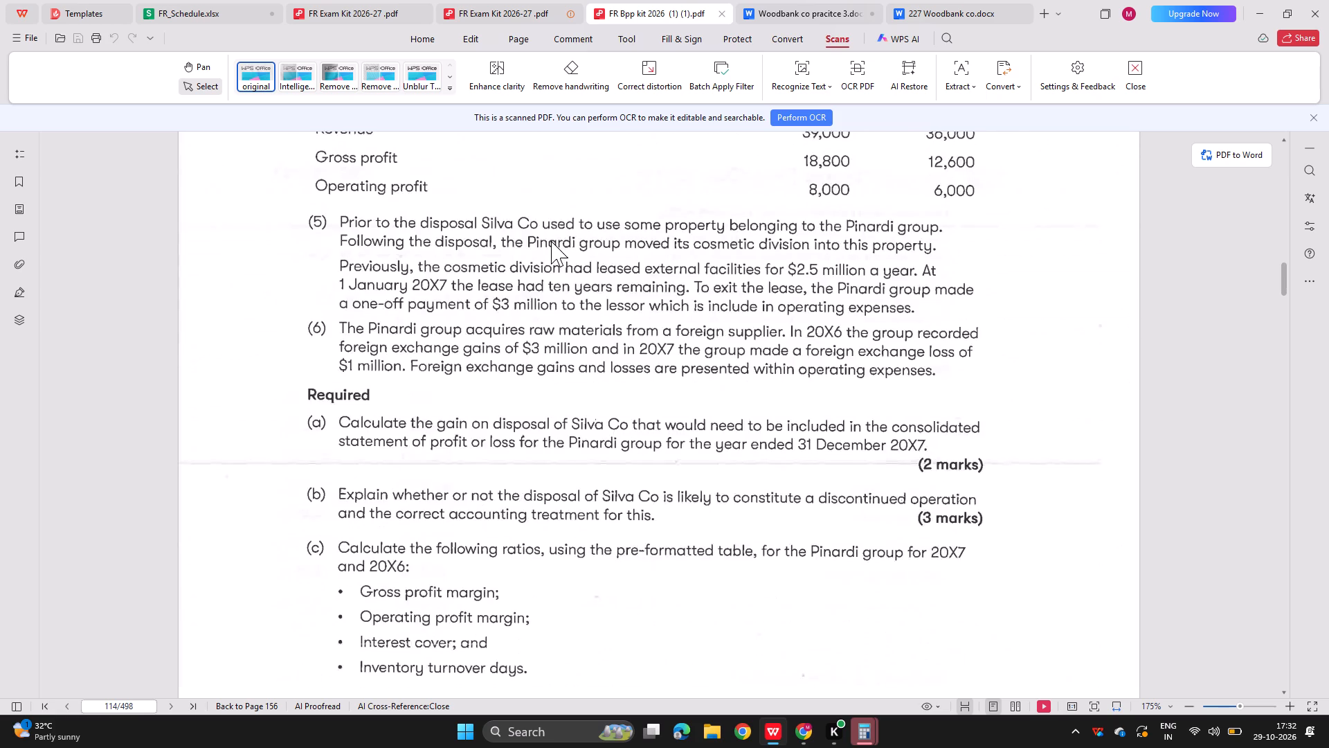
scroll(551, 241, "down", 4)
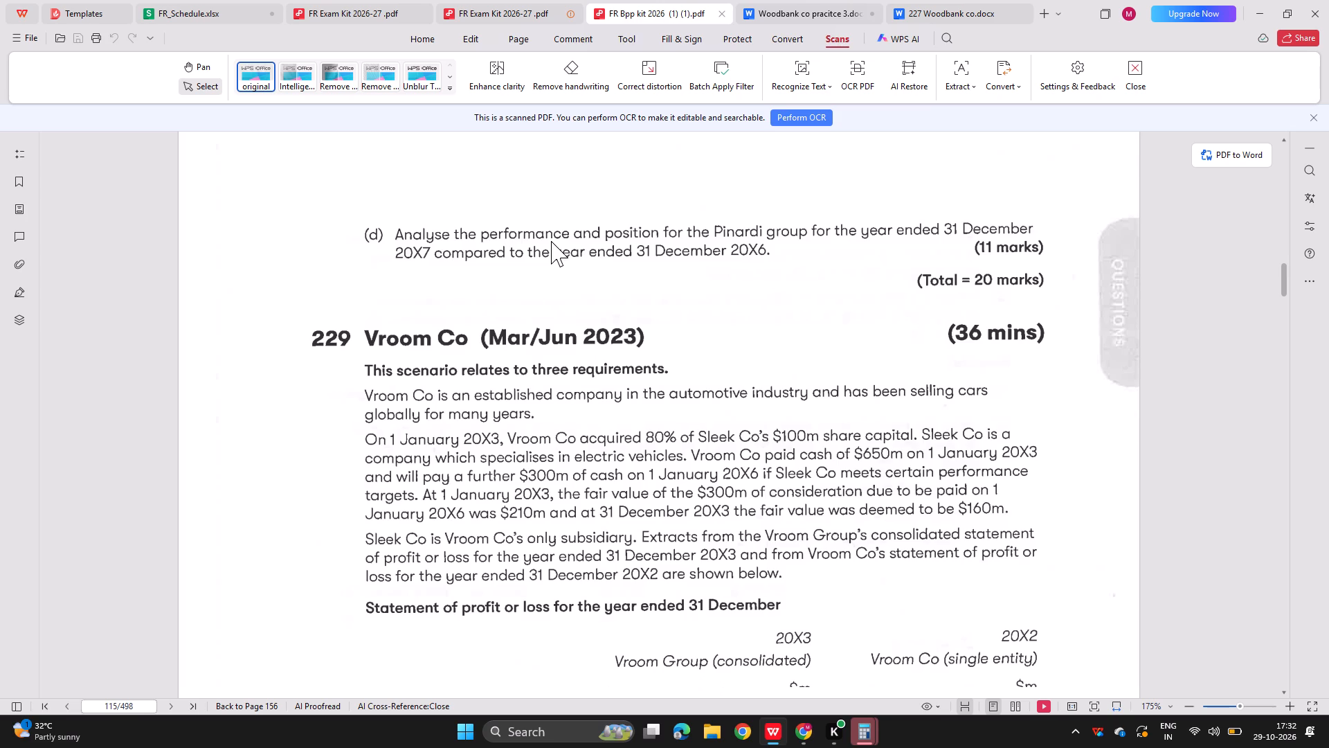
scroll(471, 412, "down", 1)
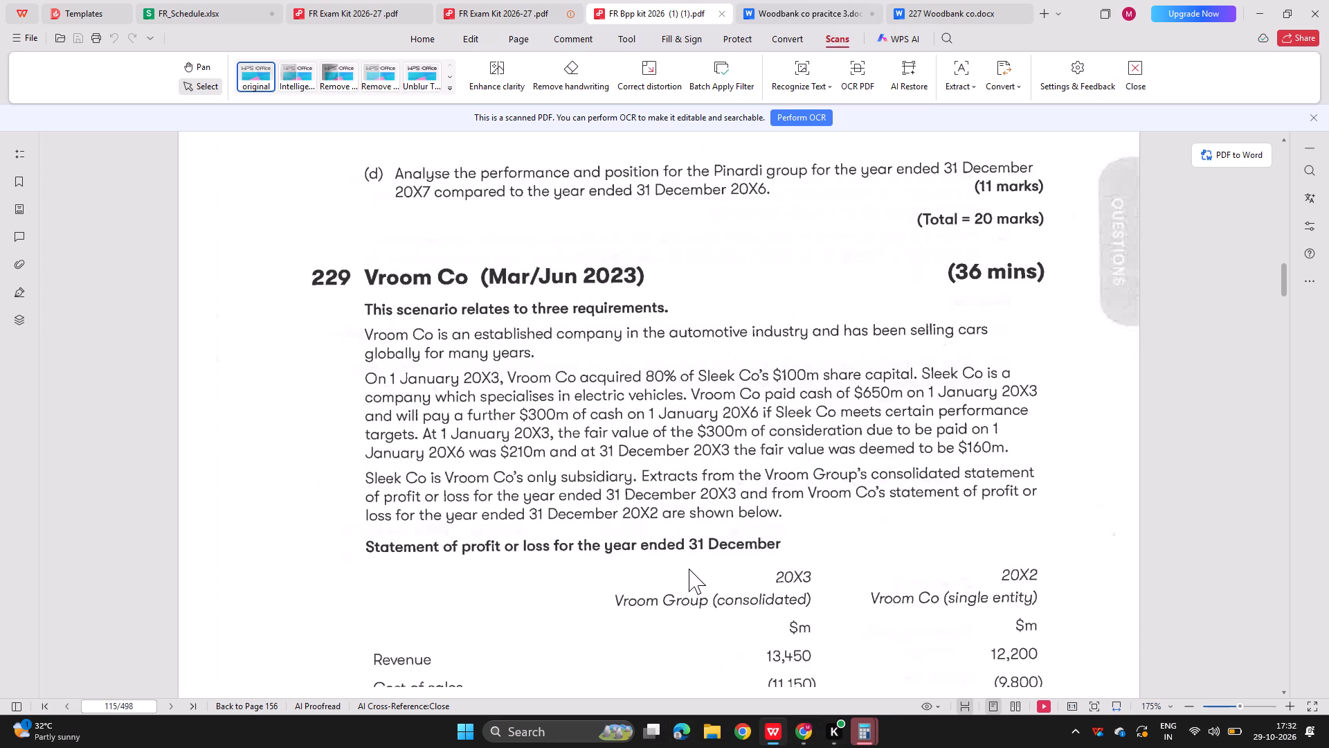
scroll(689, 569, "down", 5)
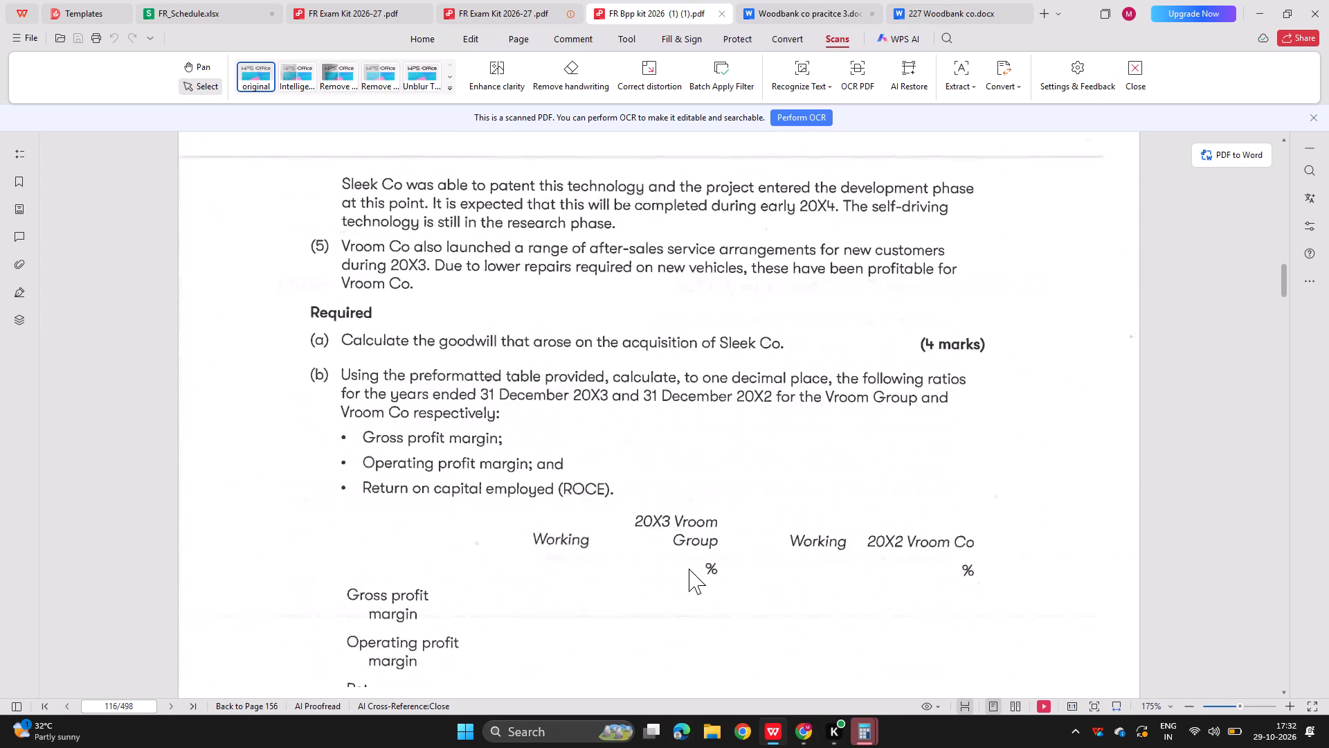
scroll(689, 569, "down", 2)
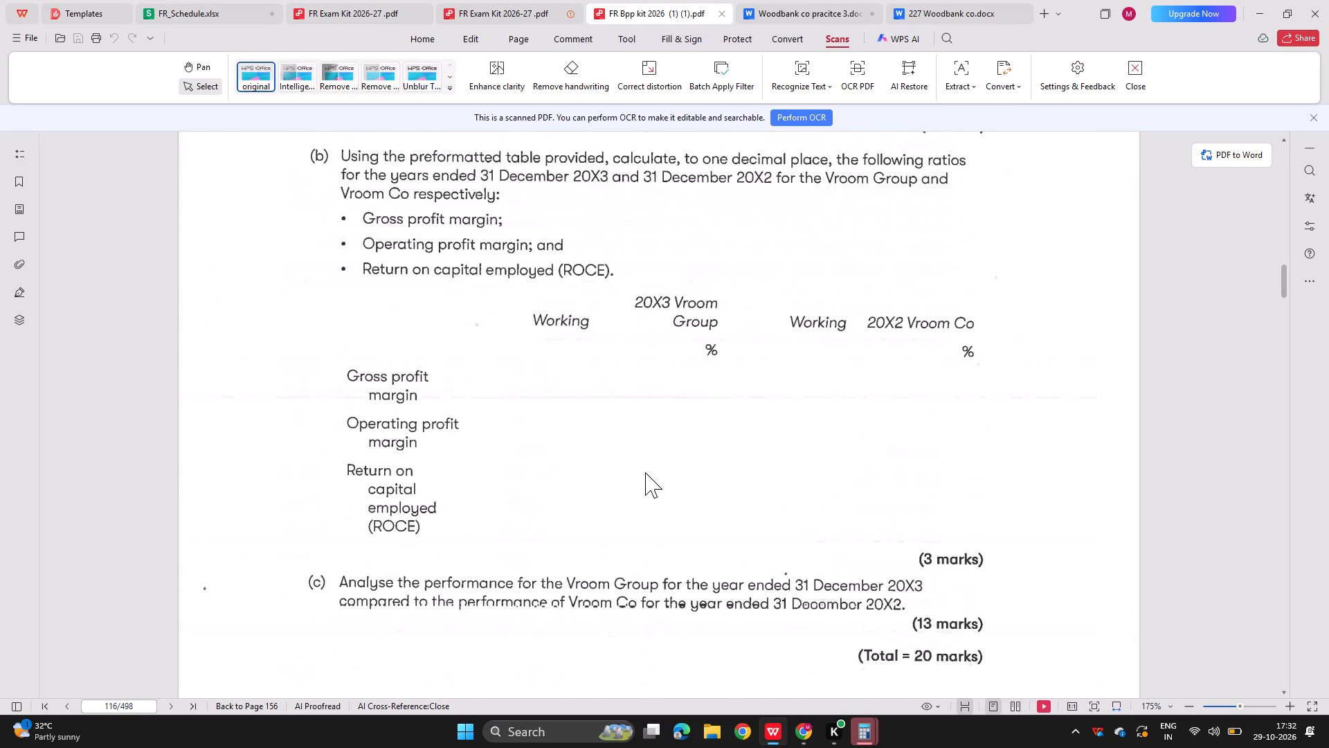
scroll(651, 471, "up", 1)
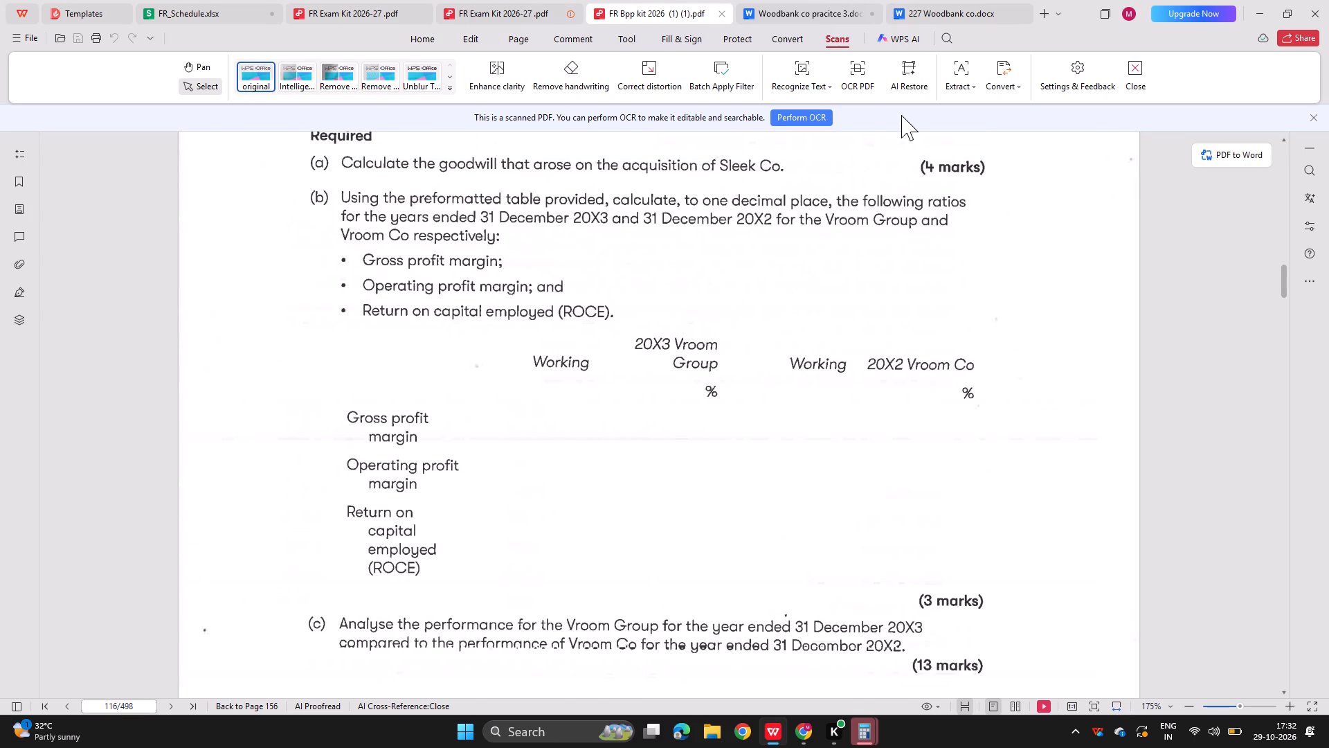
Save and close the Woodbank co practice 3 document, and close 227 Woodbank co.docx.
left_click(816, 15)
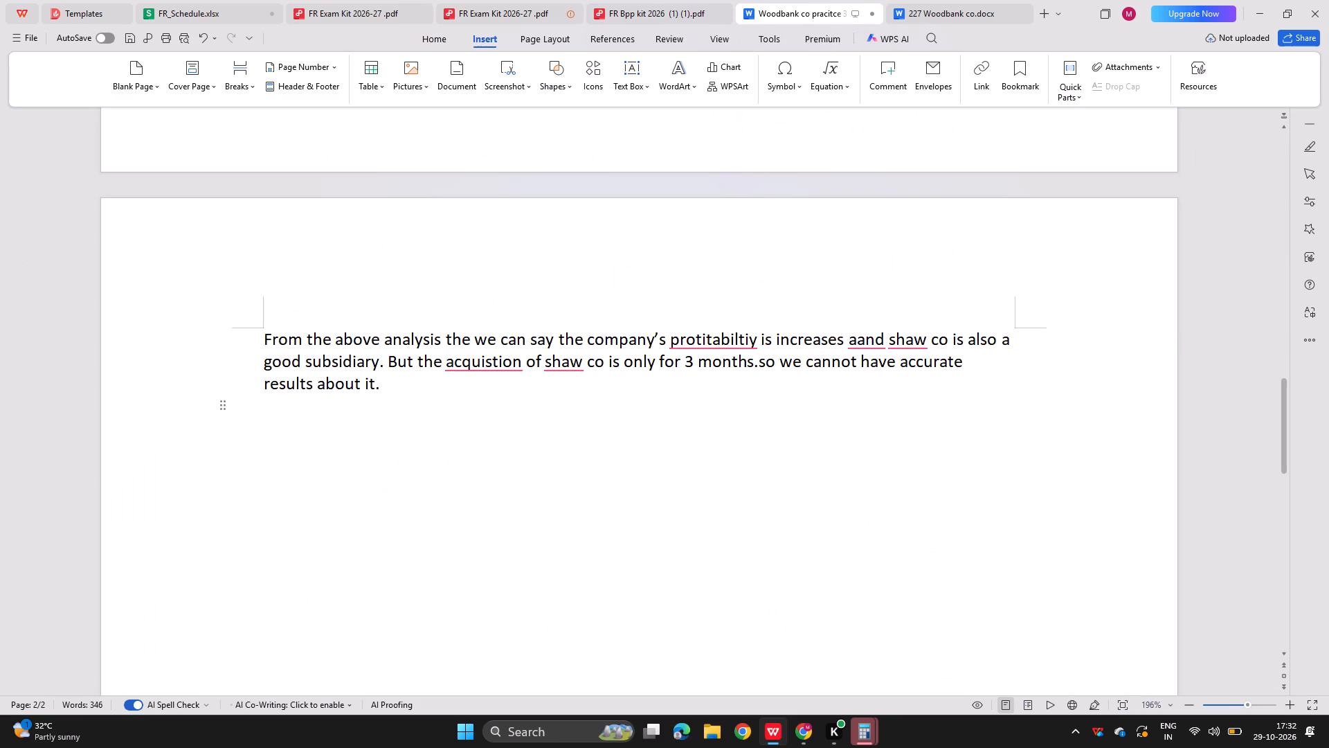
scroll(660, 256, "down", 2)
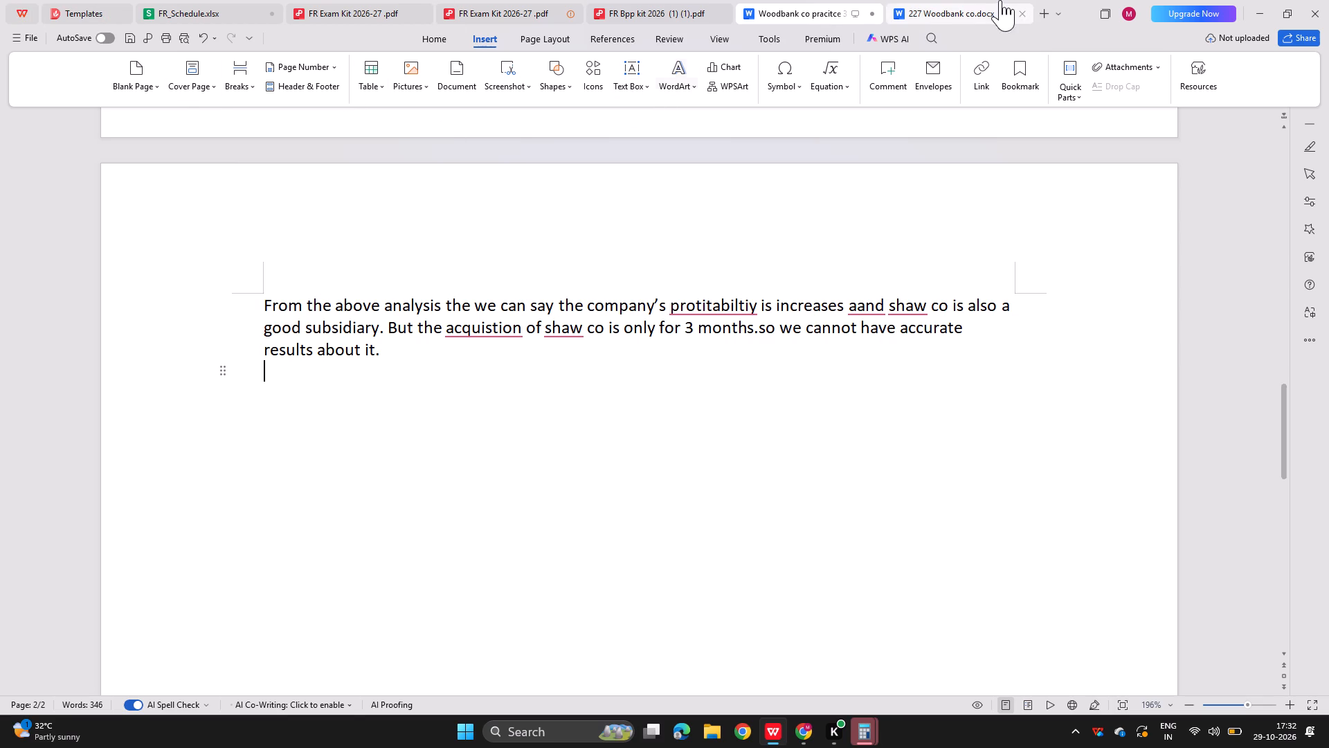
left_click(868, 17)
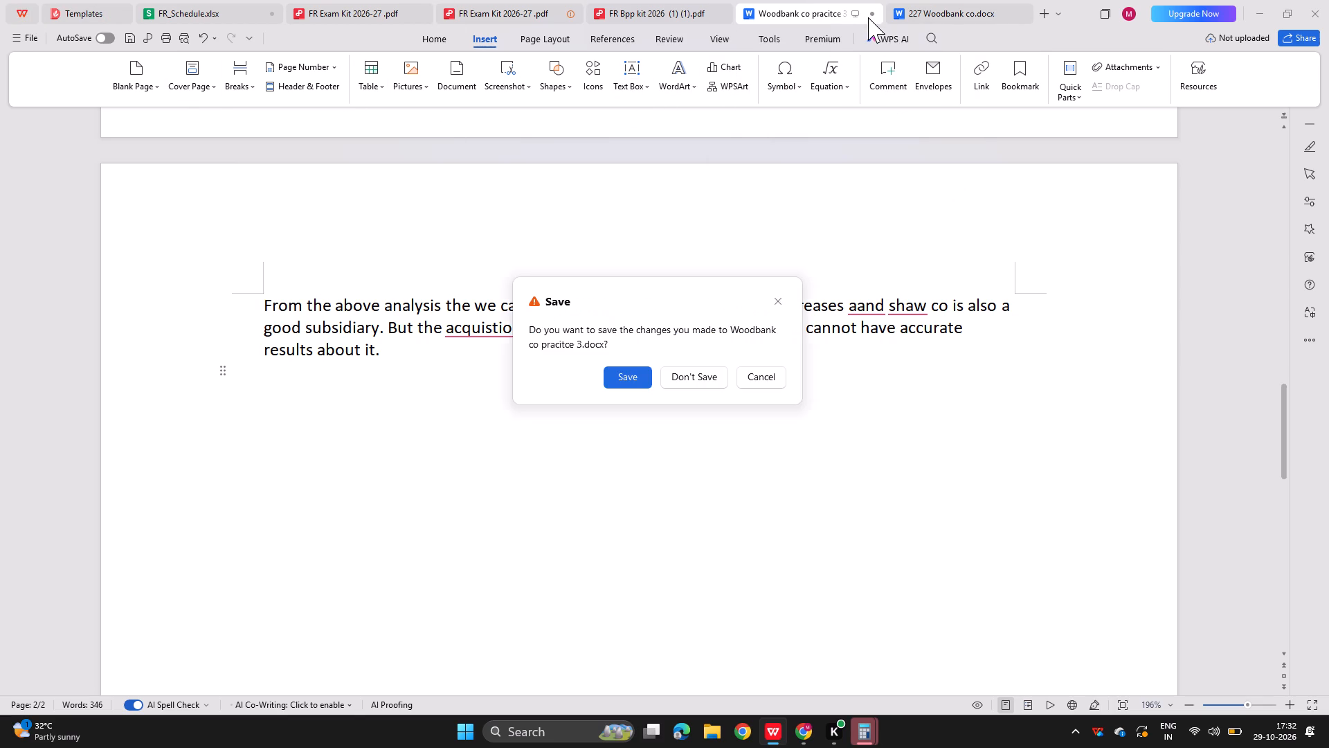
left_click(640, 382)
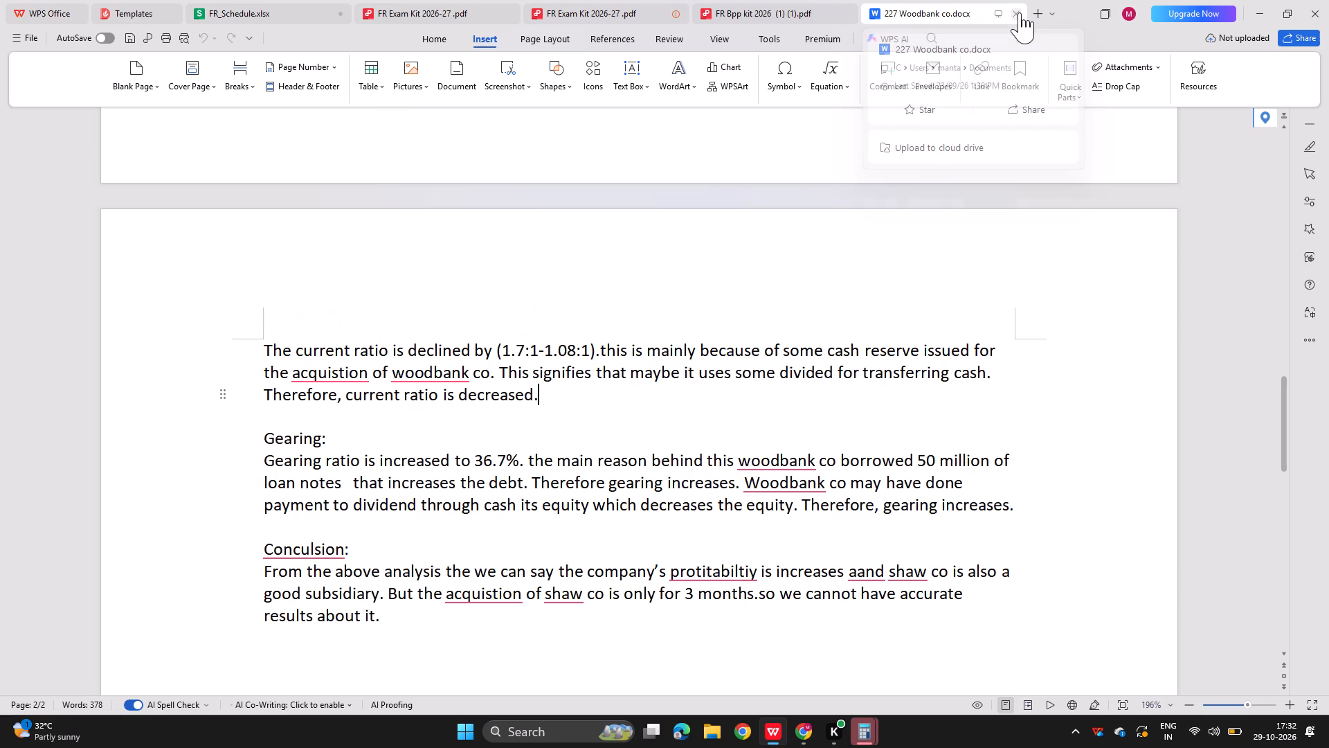
left_click(1013, 10)
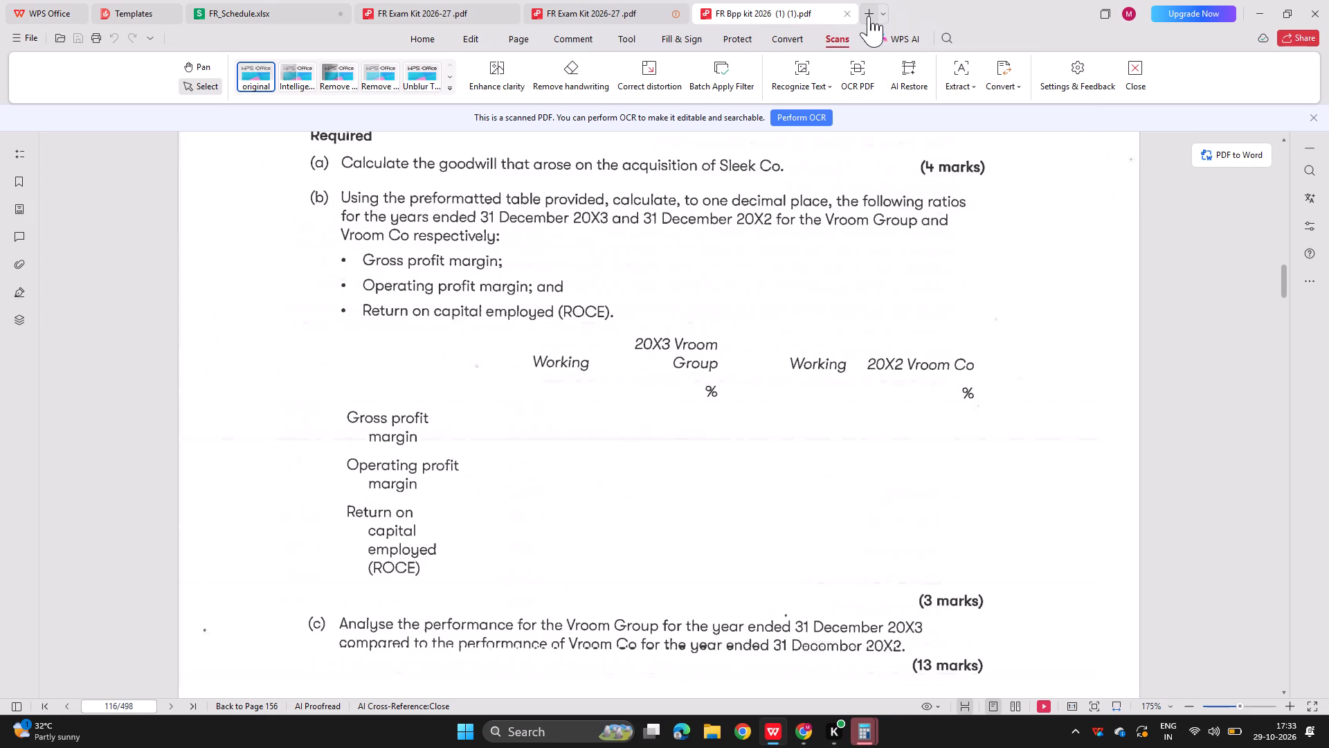
Create a new blank text document.
left_click(869, 16)
left_click(903, 134)
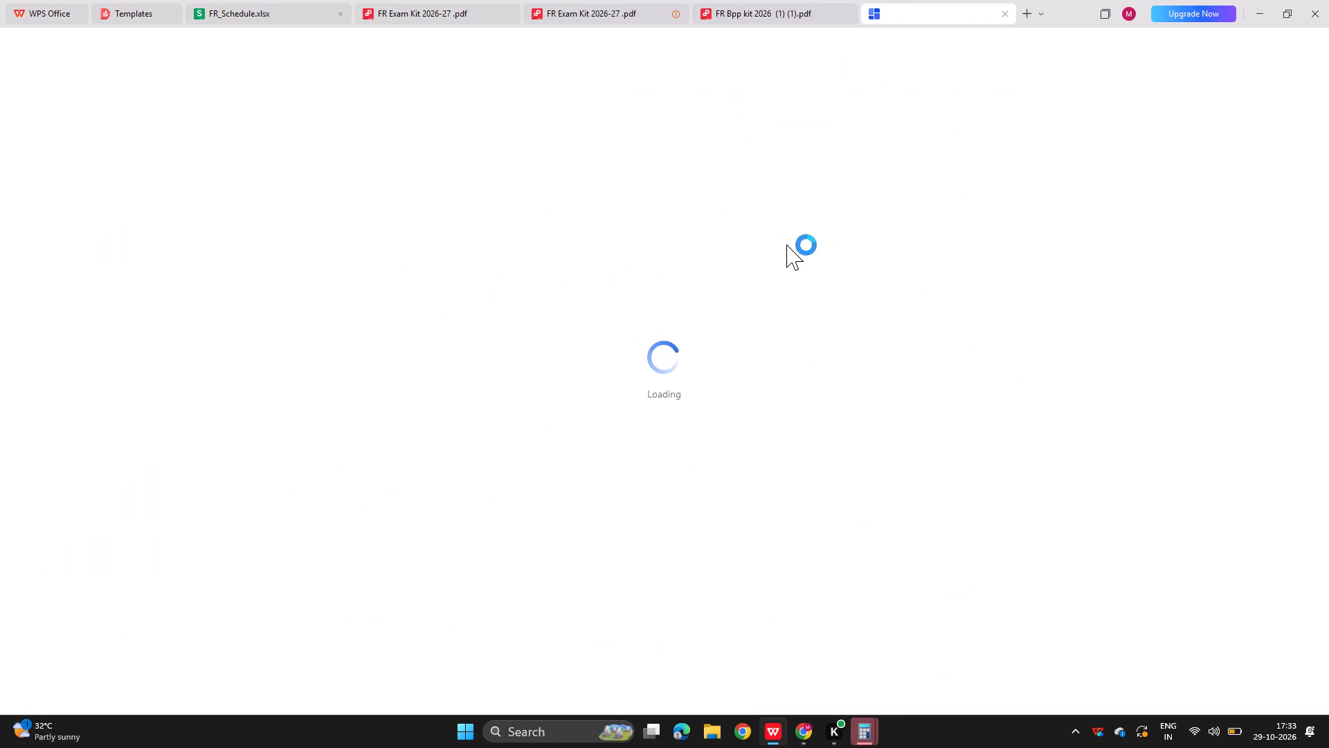
left_click(86, 145)
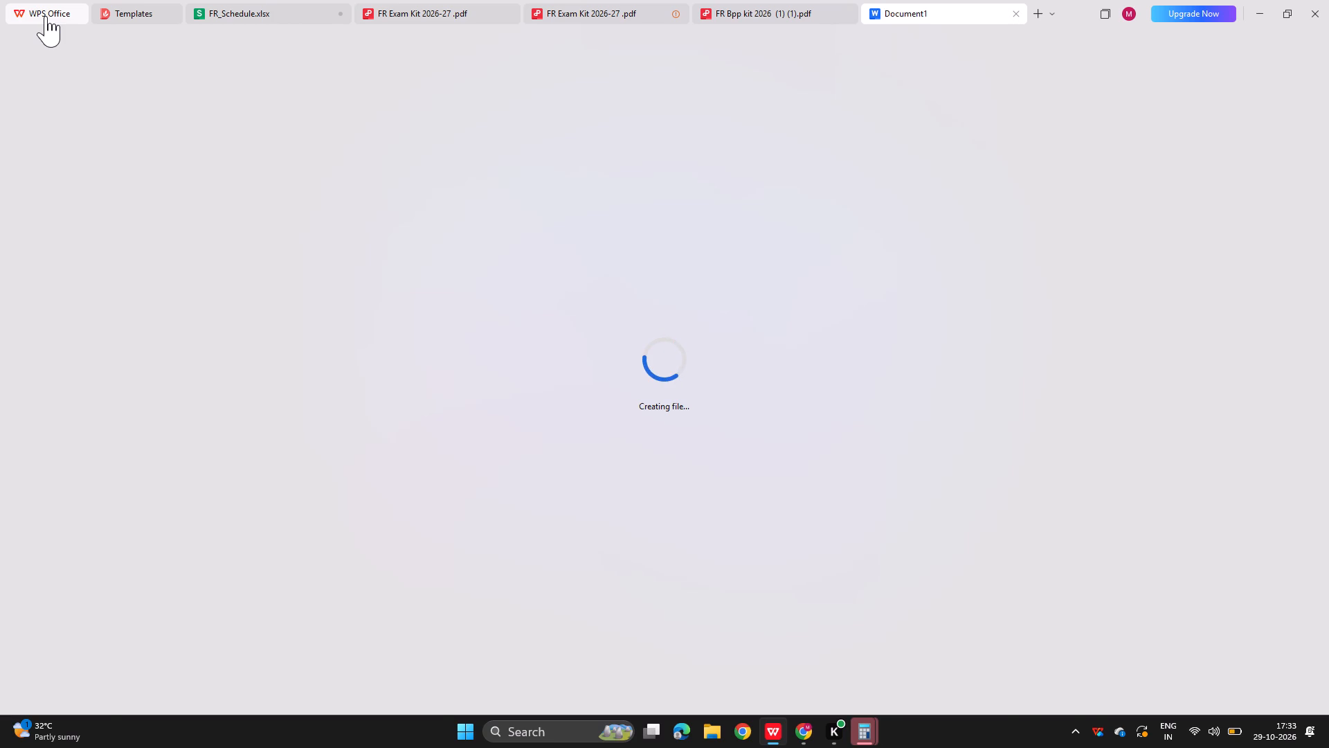
Open vroom co.docx from the recent files and look through its ratio table and conclusion.
left_click(46, 16)
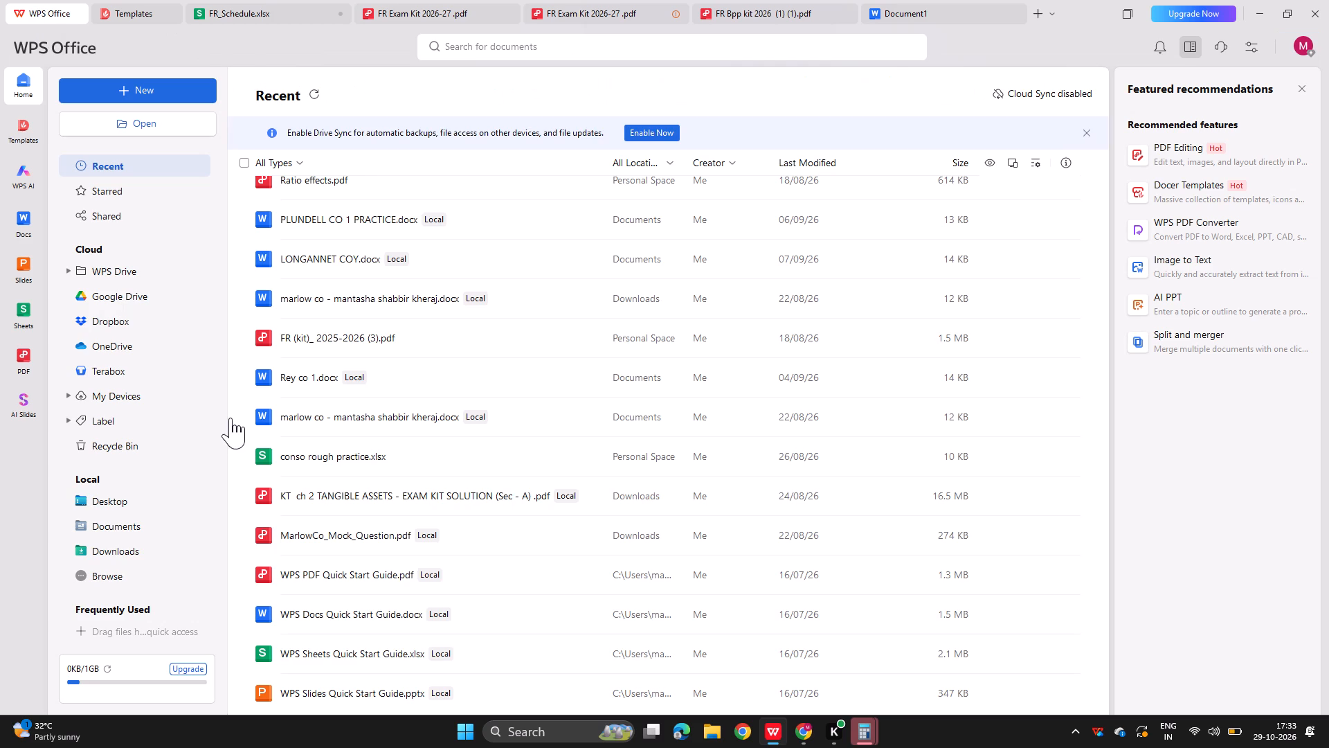
scroll(372, 330, "up", 1)
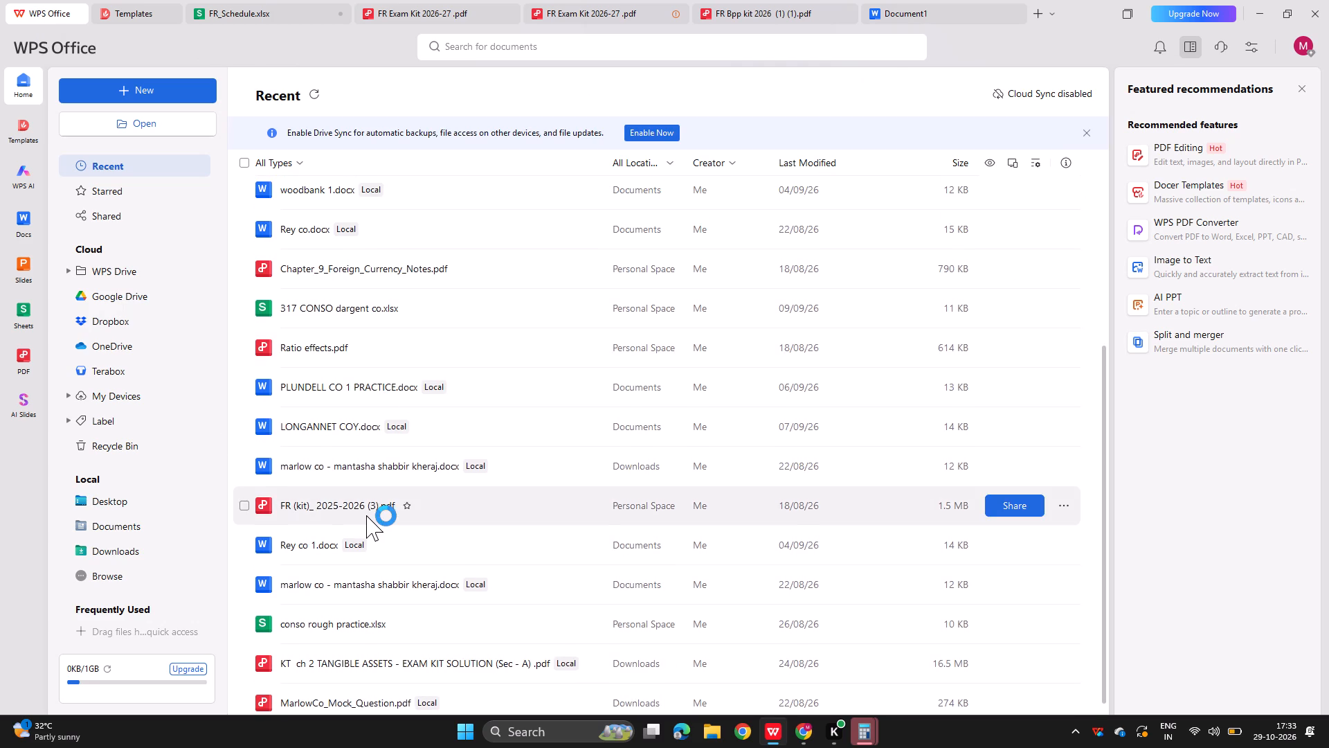
scroll(366, 515, "up", 2)
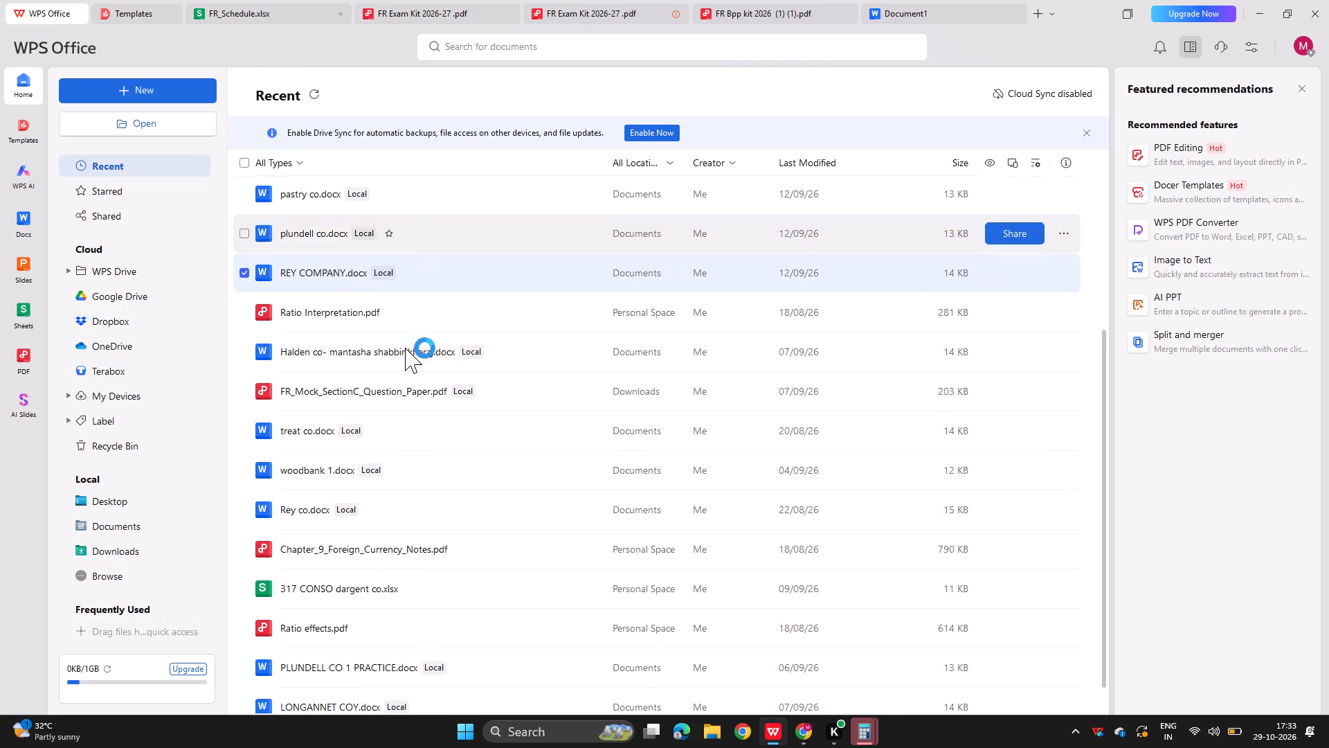
scroll(379, 457, "up", 3)
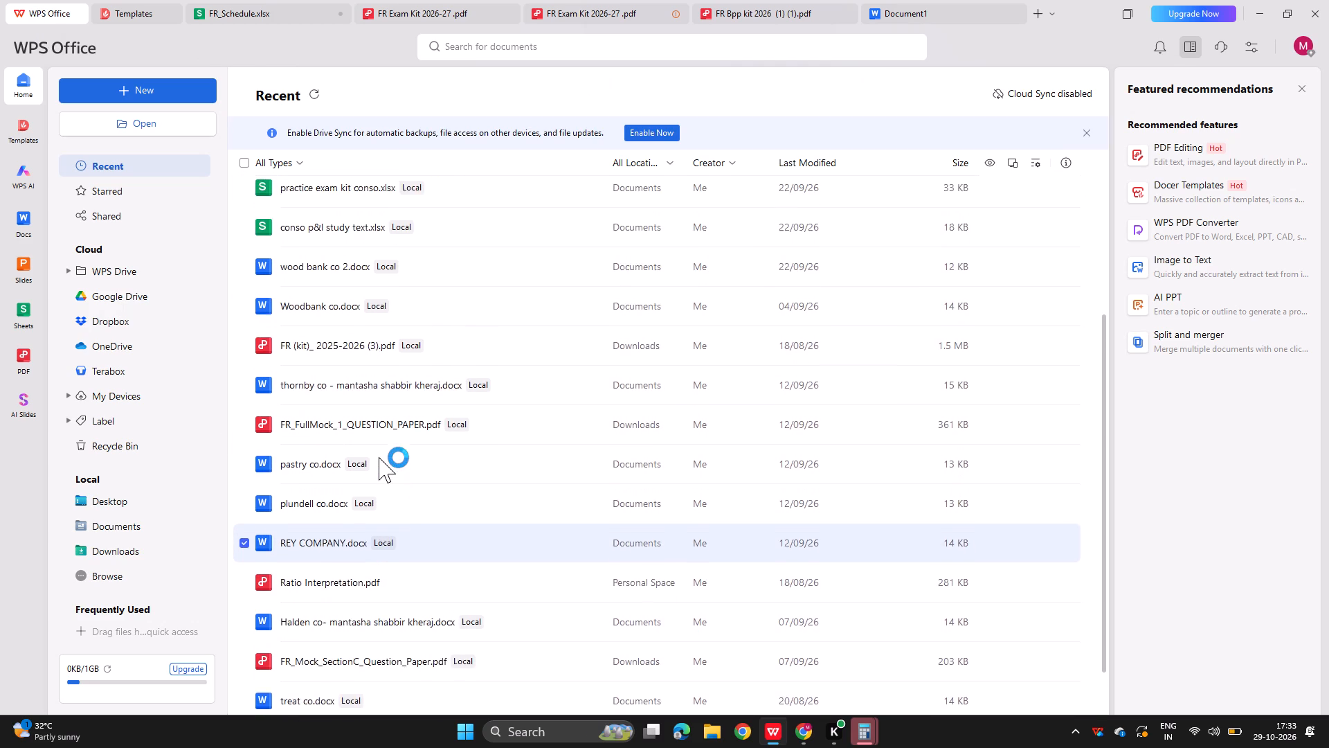
scroll(379, 457, "up", 1)
scroll(376, 344, "up", 1)
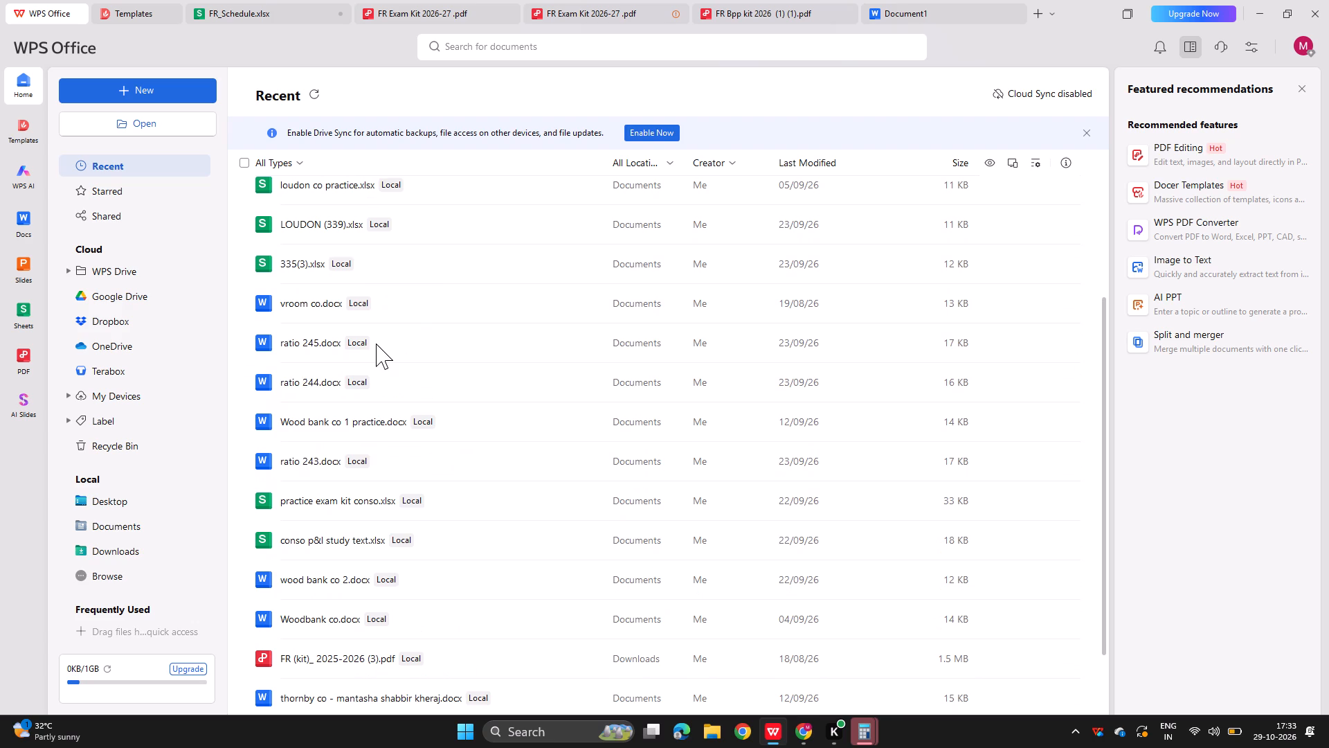
double_click(323, 304)
scroll(377, 474, "down", 2)
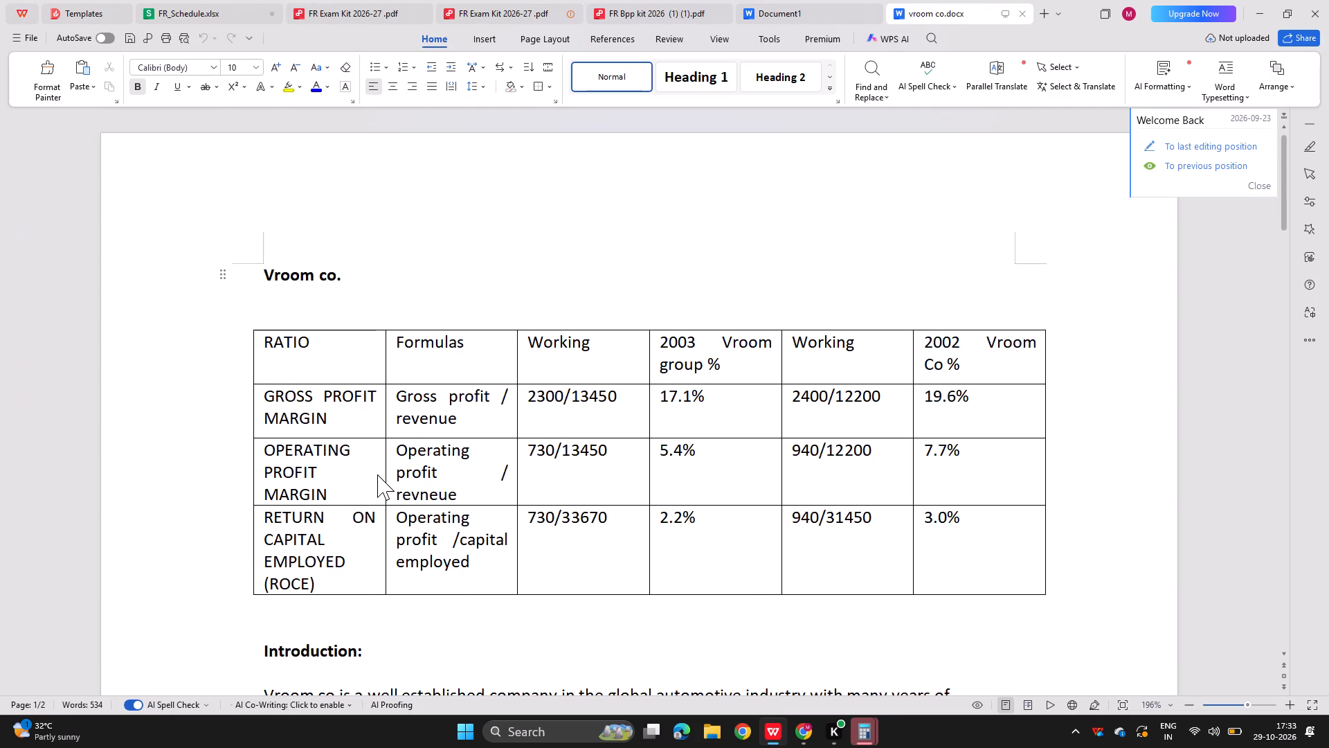
scroll(377, 474, "down", 7)
scroll(377, 474, "up", 1)
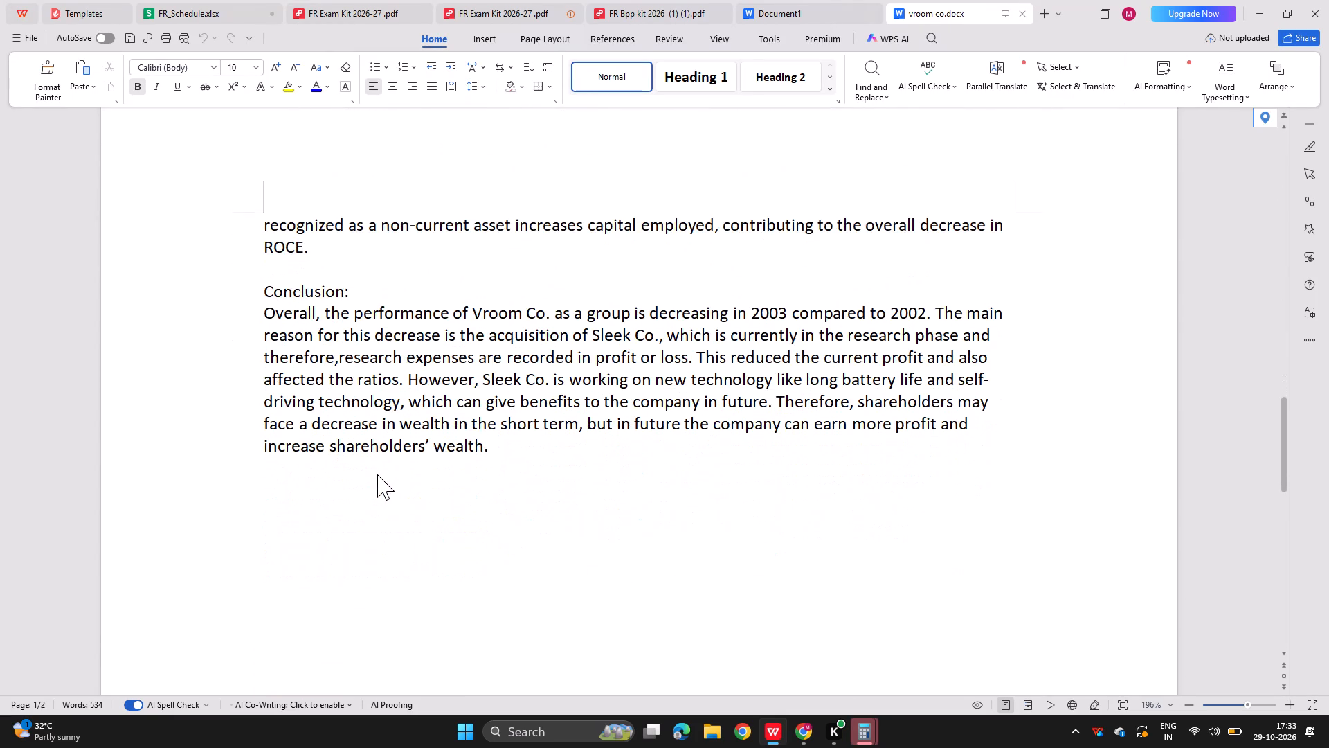
scroll(377, 474, "up", 7)
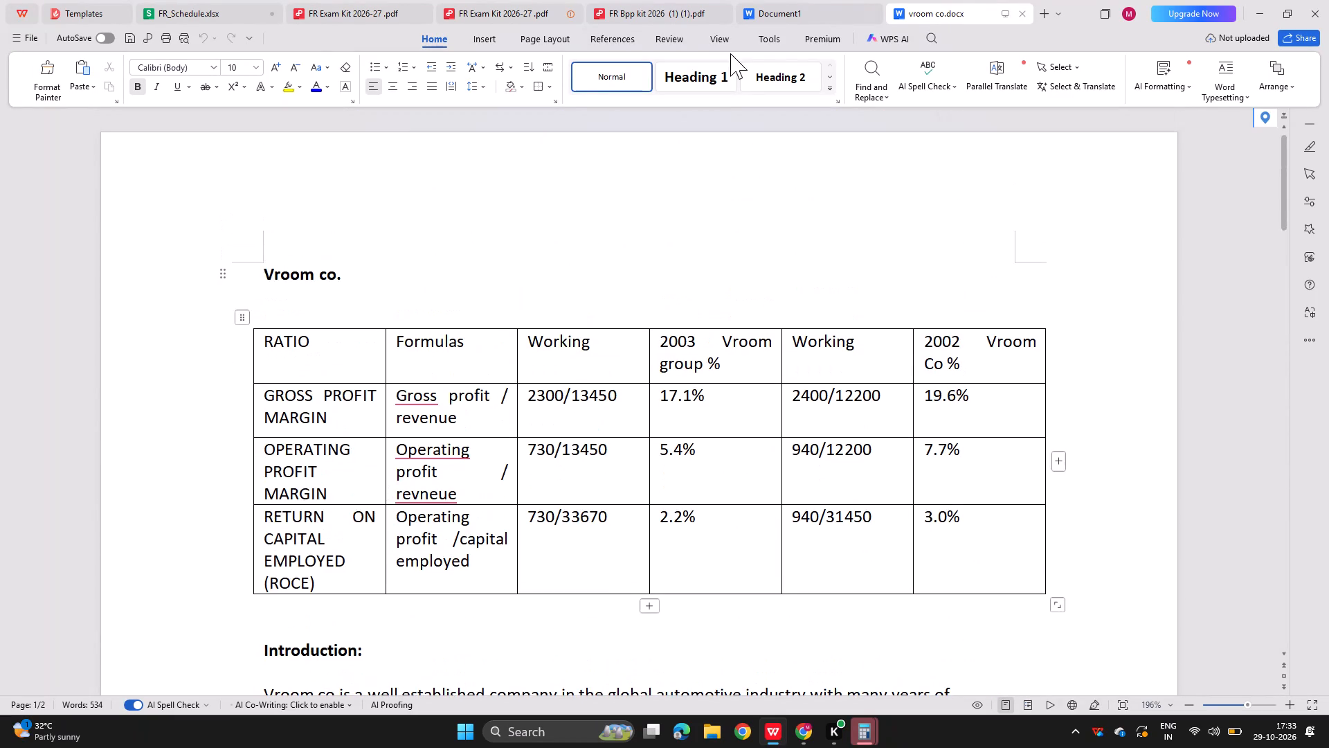
Enter the heading "Vroom co" in the new blank document and start a new line below it.
left_click(813, 0)
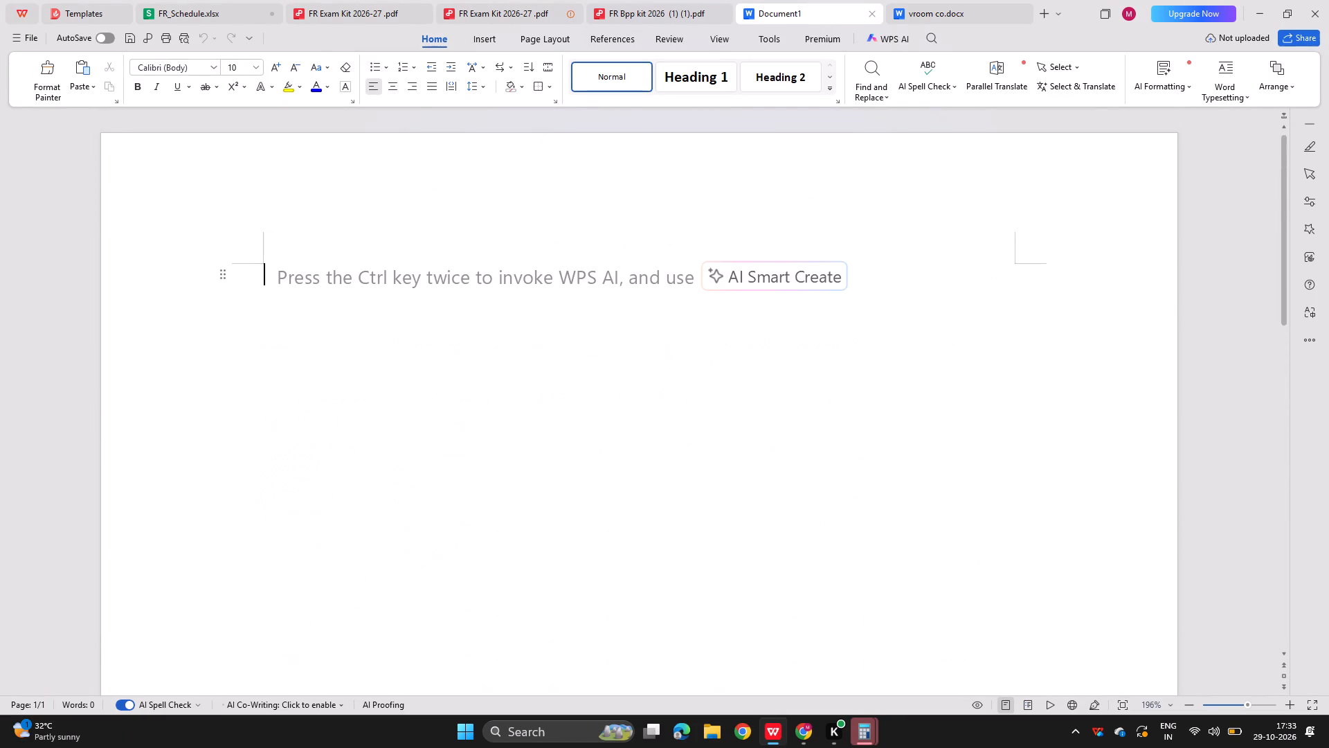
type("vfroom")
key("BackSpace")
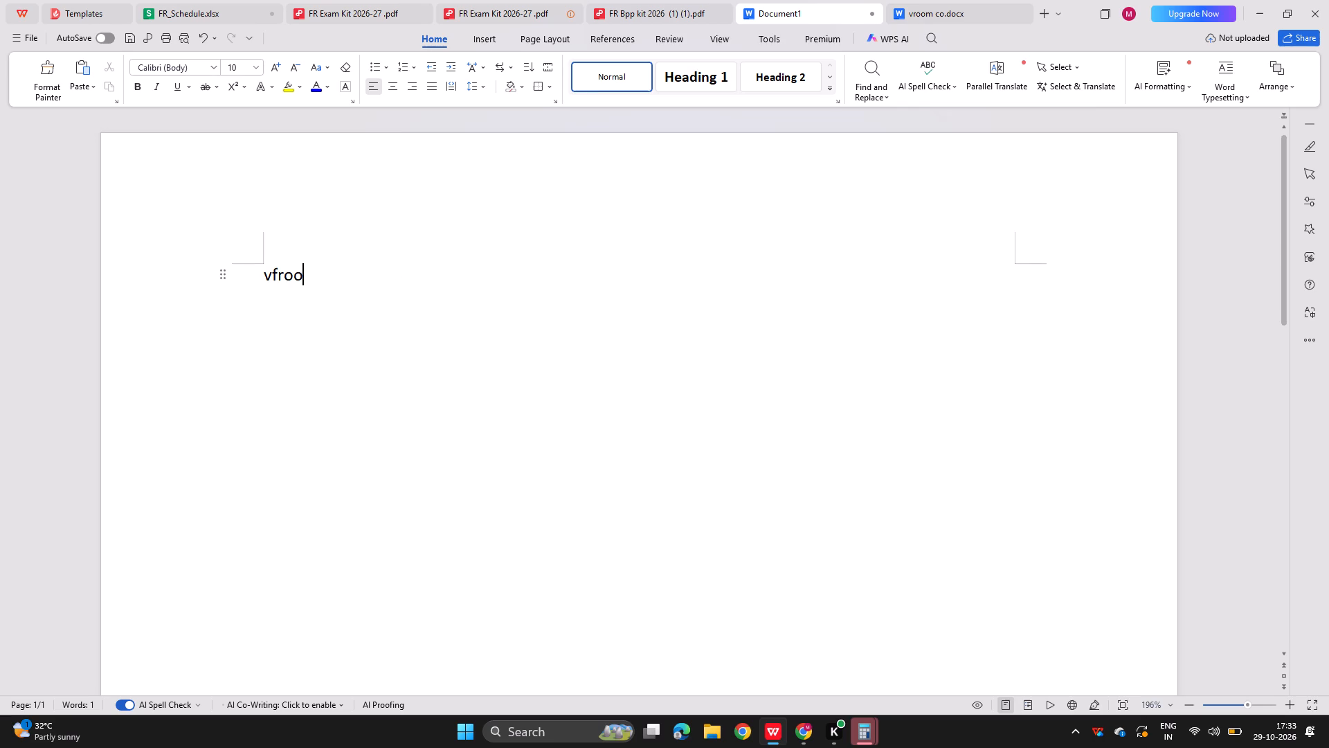
key("BackSpace")
key("BackSpace")
key("BackSpace")
key("BackSpace")
type("room co")
key("Return")
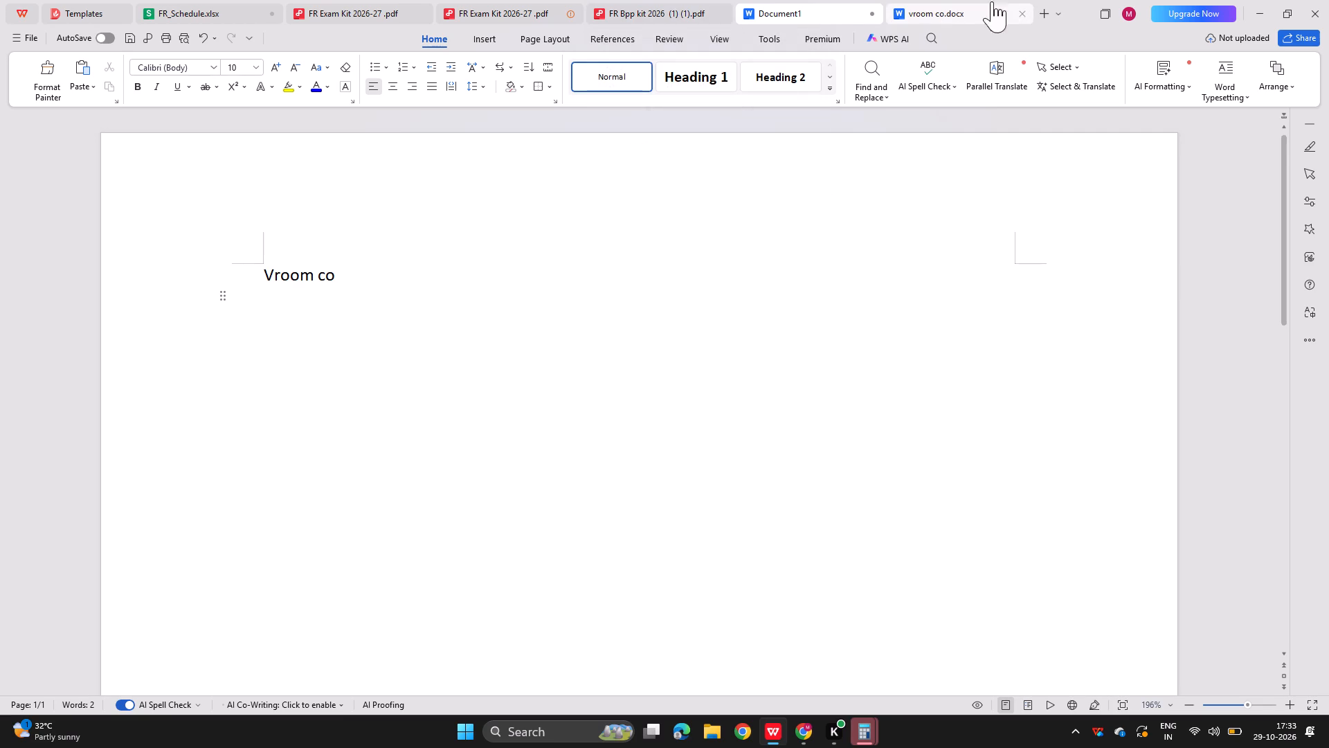
left_click(1043, 6)
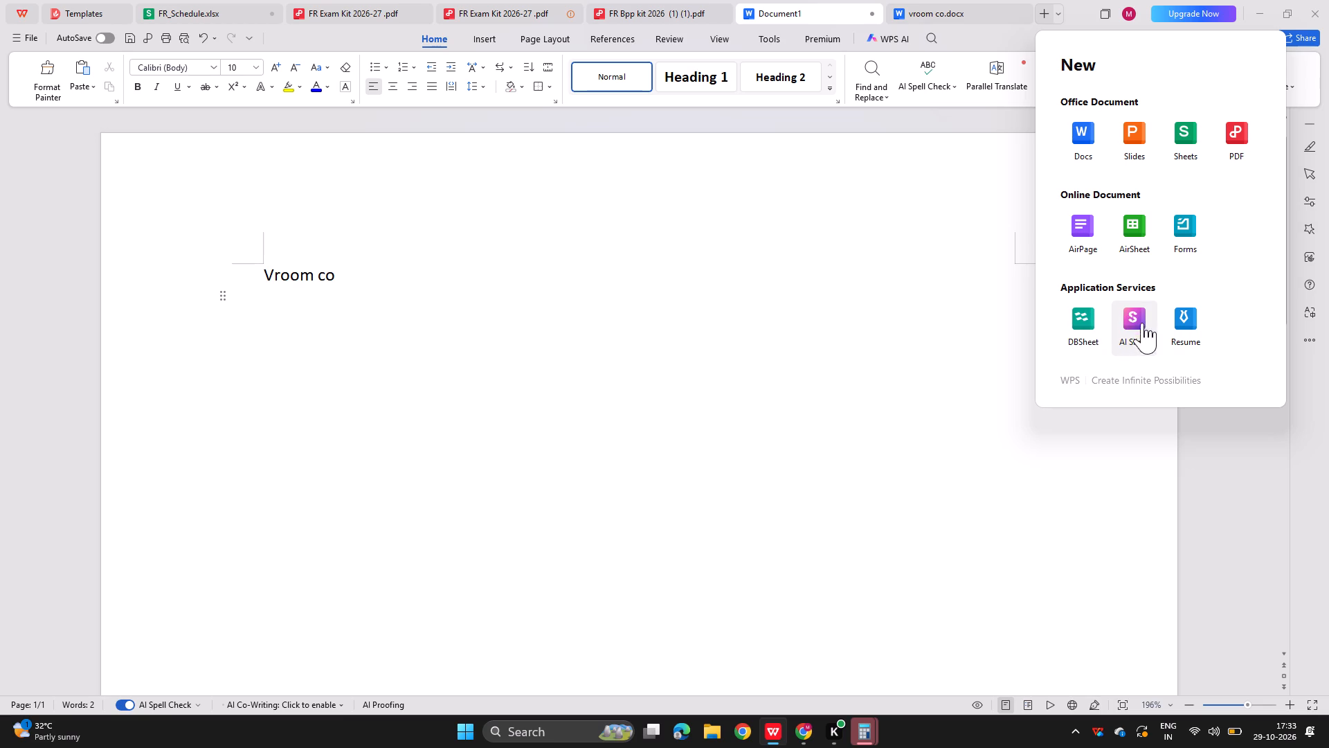
left_click(931, 231)
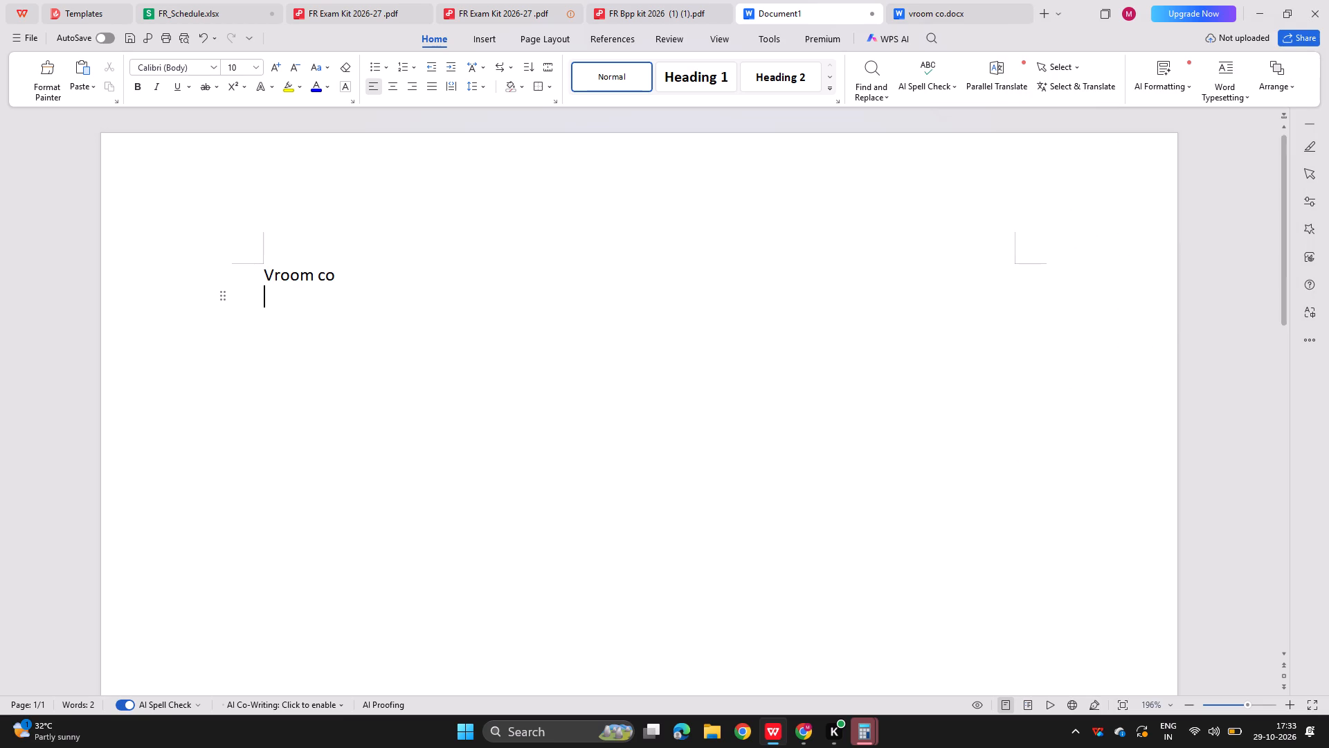
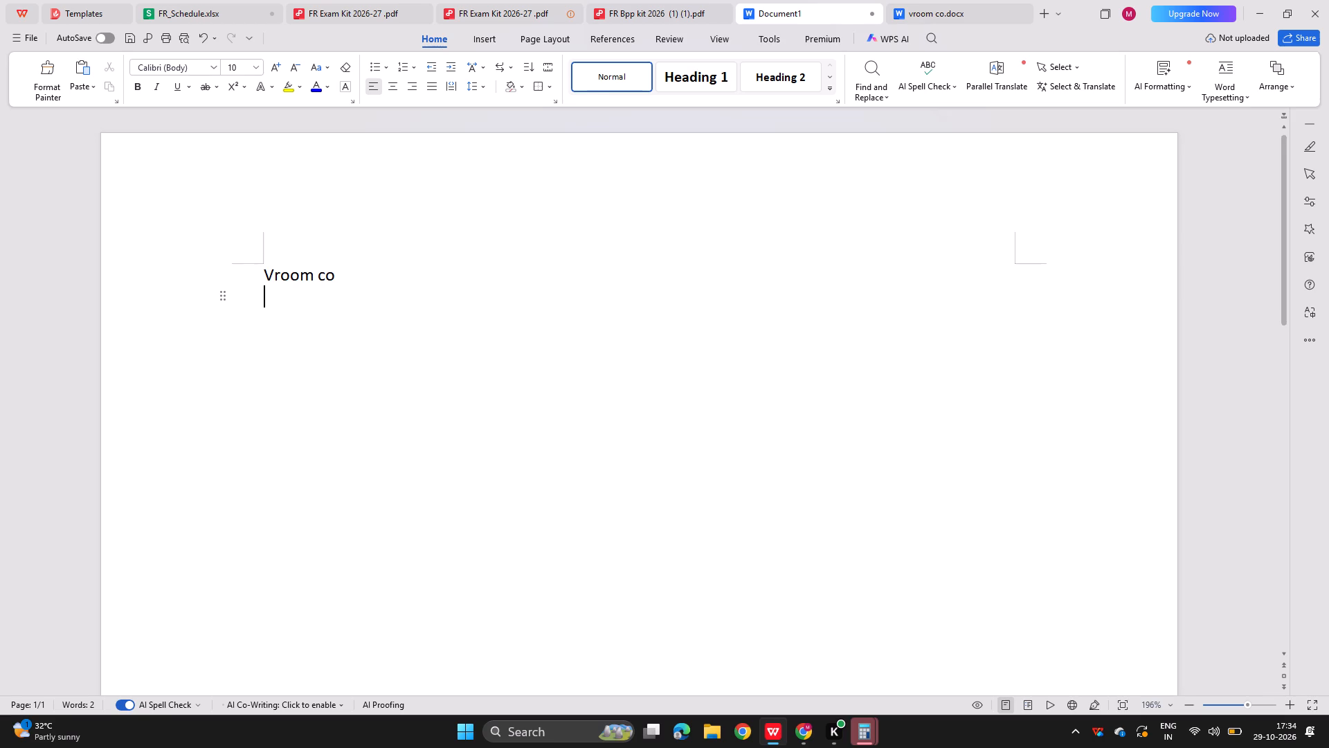
Enter the part heading "A) Goodwill at acquistion:" below the Vroom co title and start a new line.
scroll(473, 179, "down", 1)
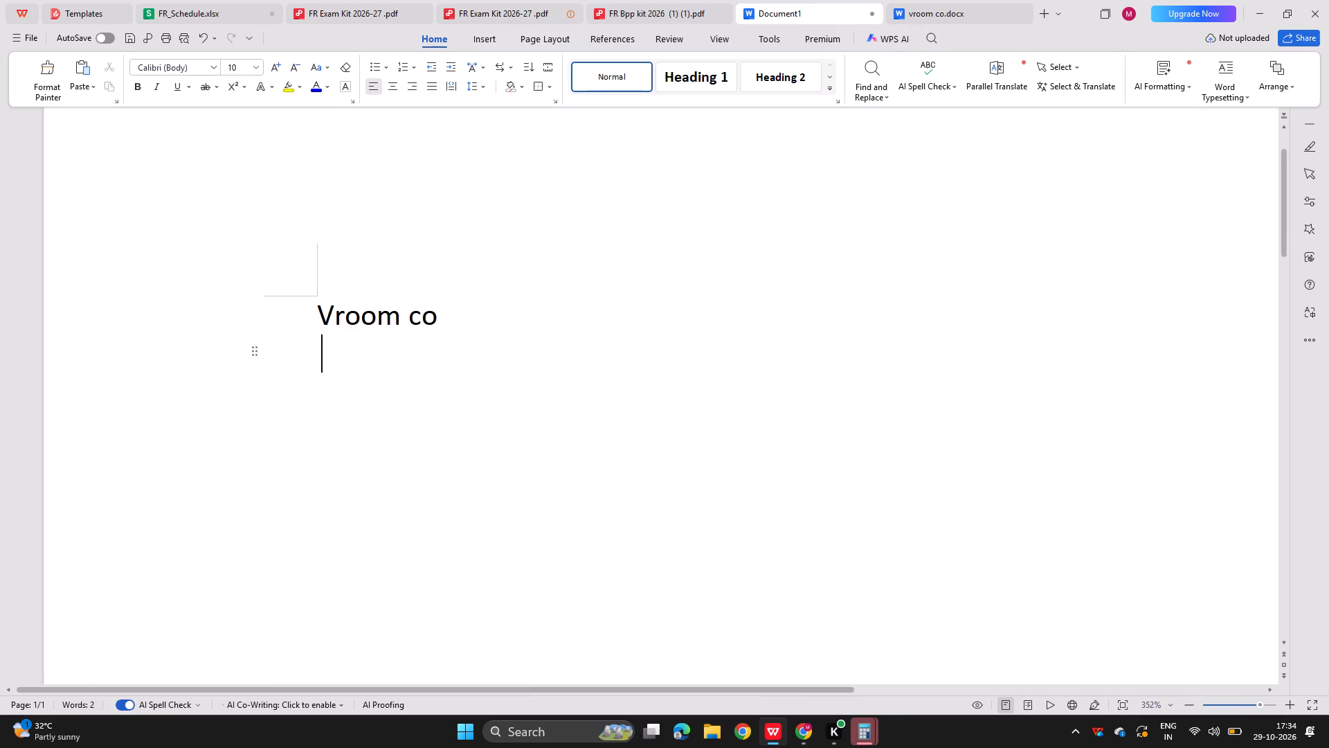
left_click(331, 371)
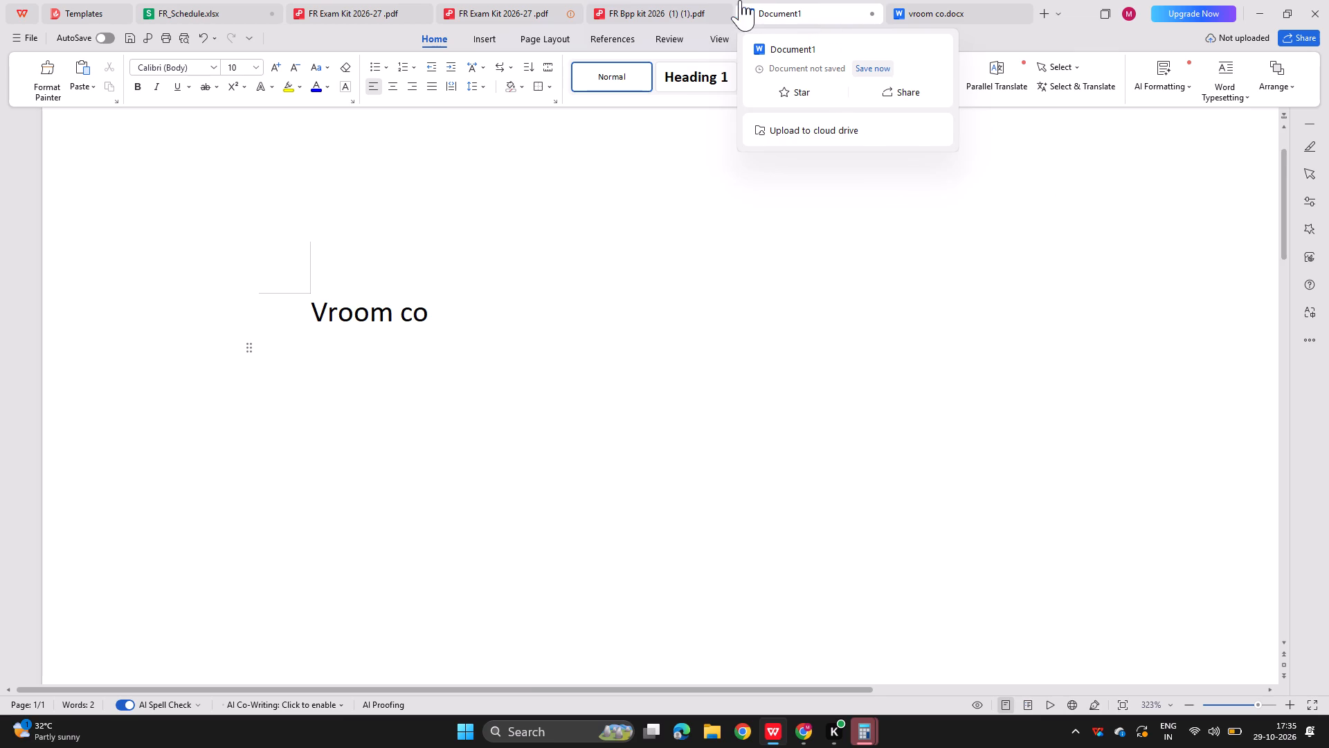
type("a)")
key("Return")
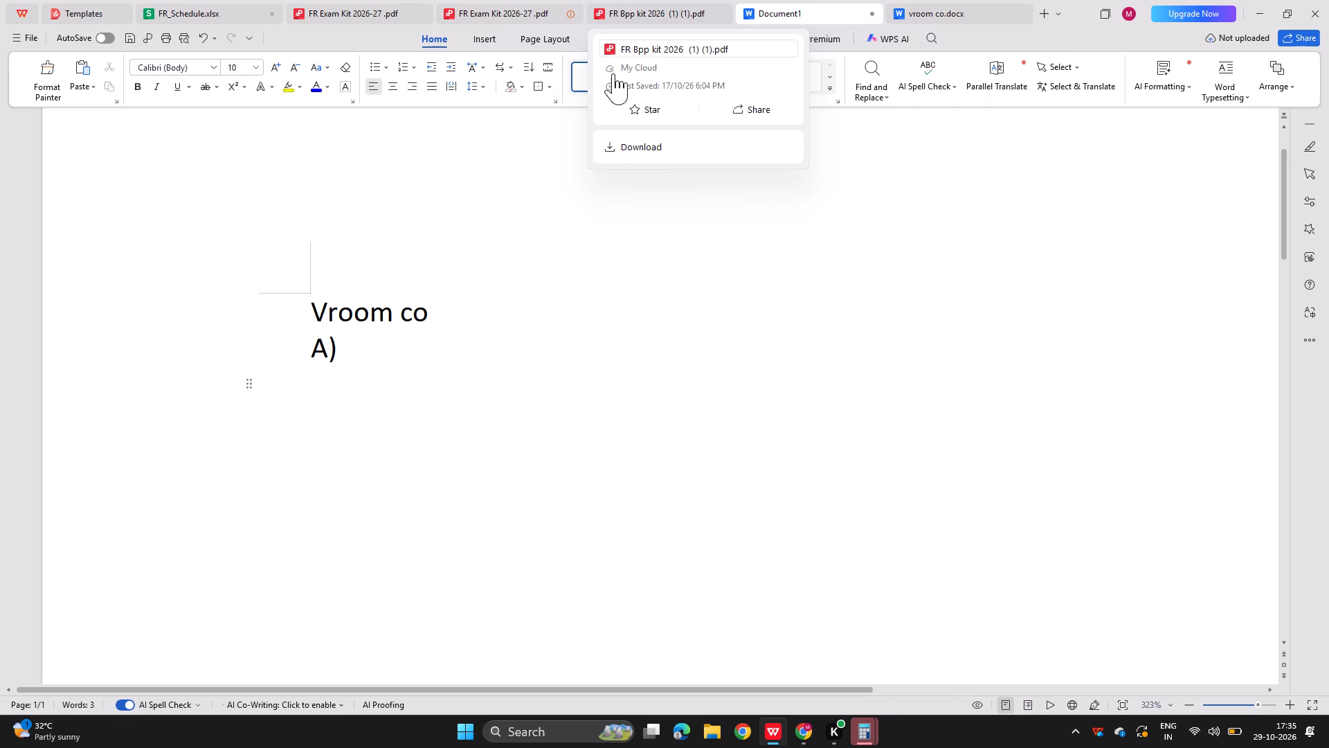
left_click(411, 354)
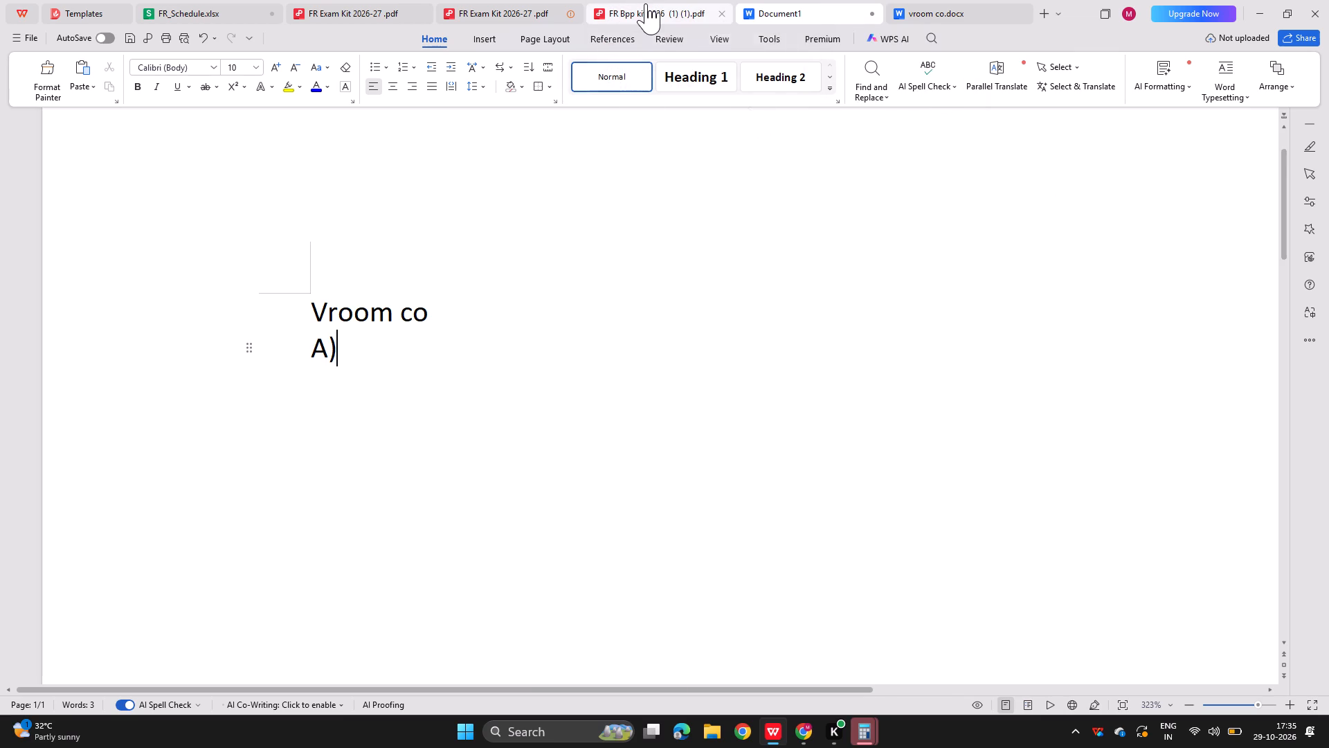
key("space")
type("goodiwl")
key("BackSpace")
left_click(638, 0)
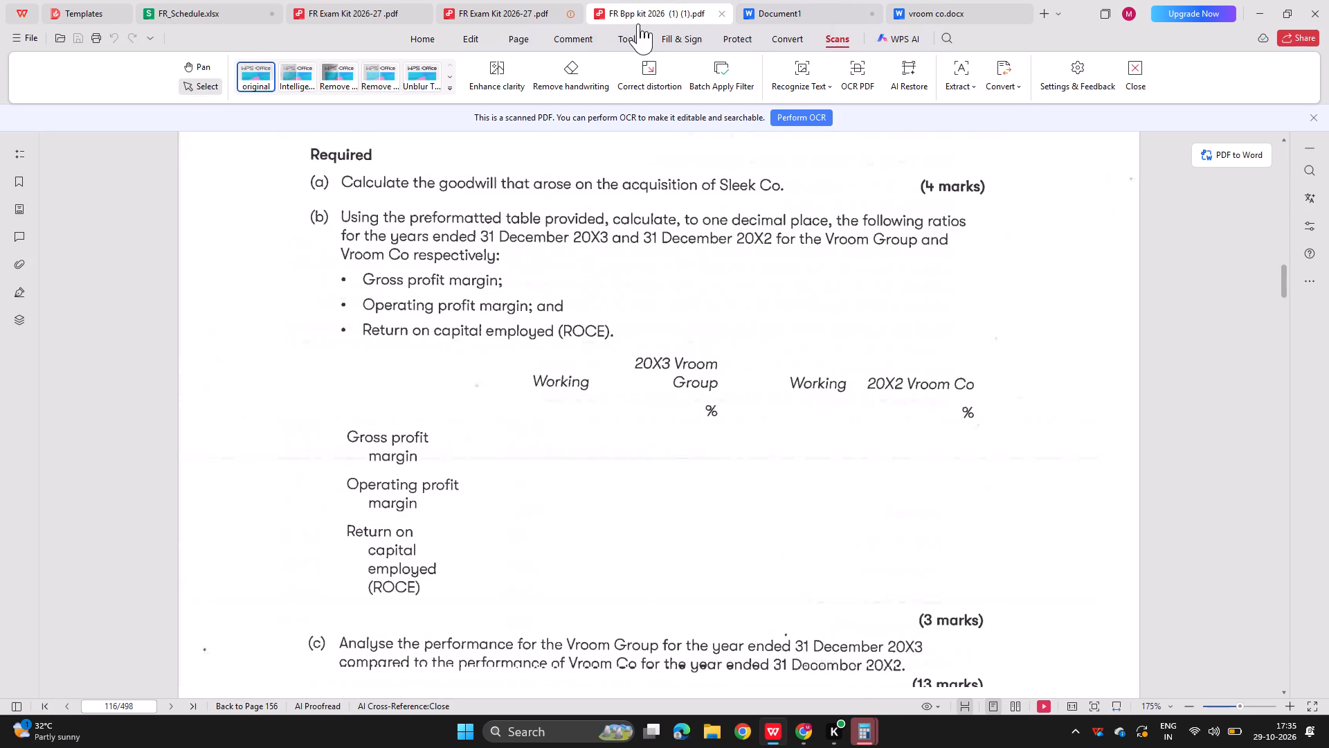
left_click(830, 10)
key("BackSpace")
key("BackSpace")
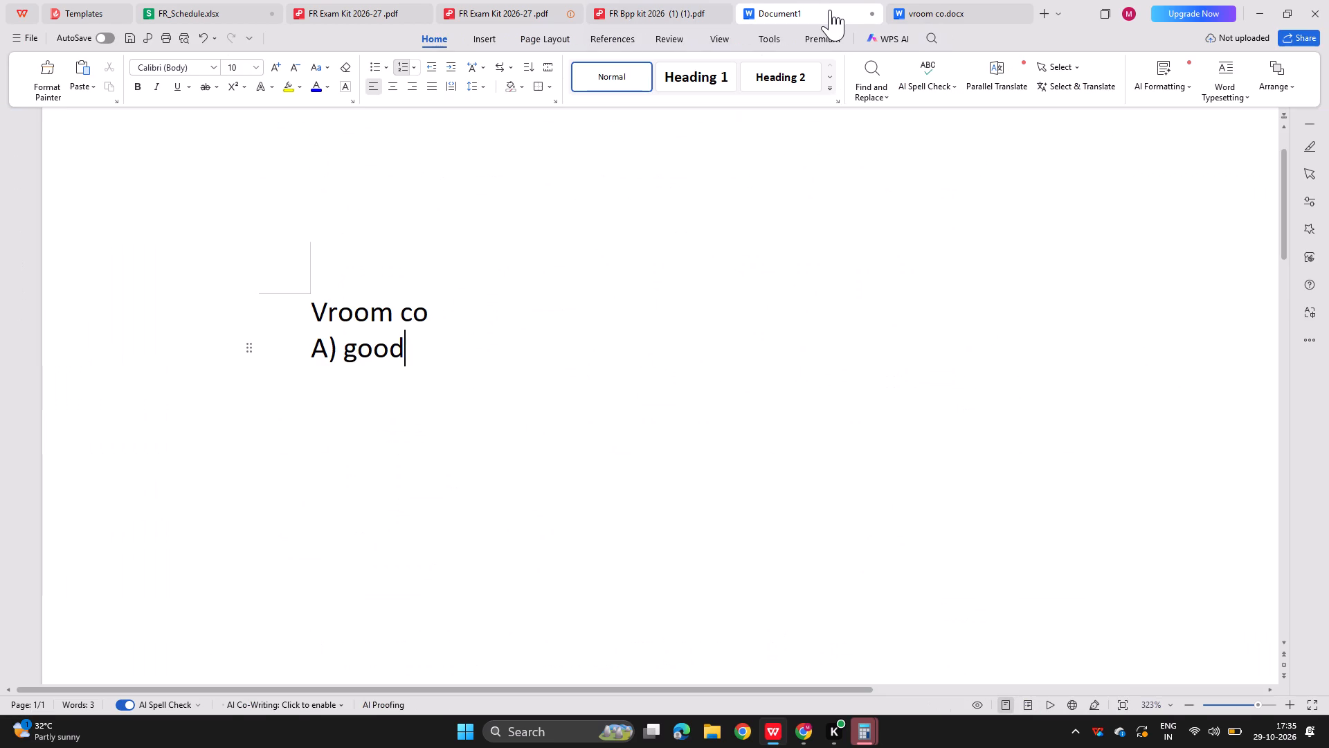
type("will at acquistion:")
key("Return")
key("BackSpace")
key("BackSpace")
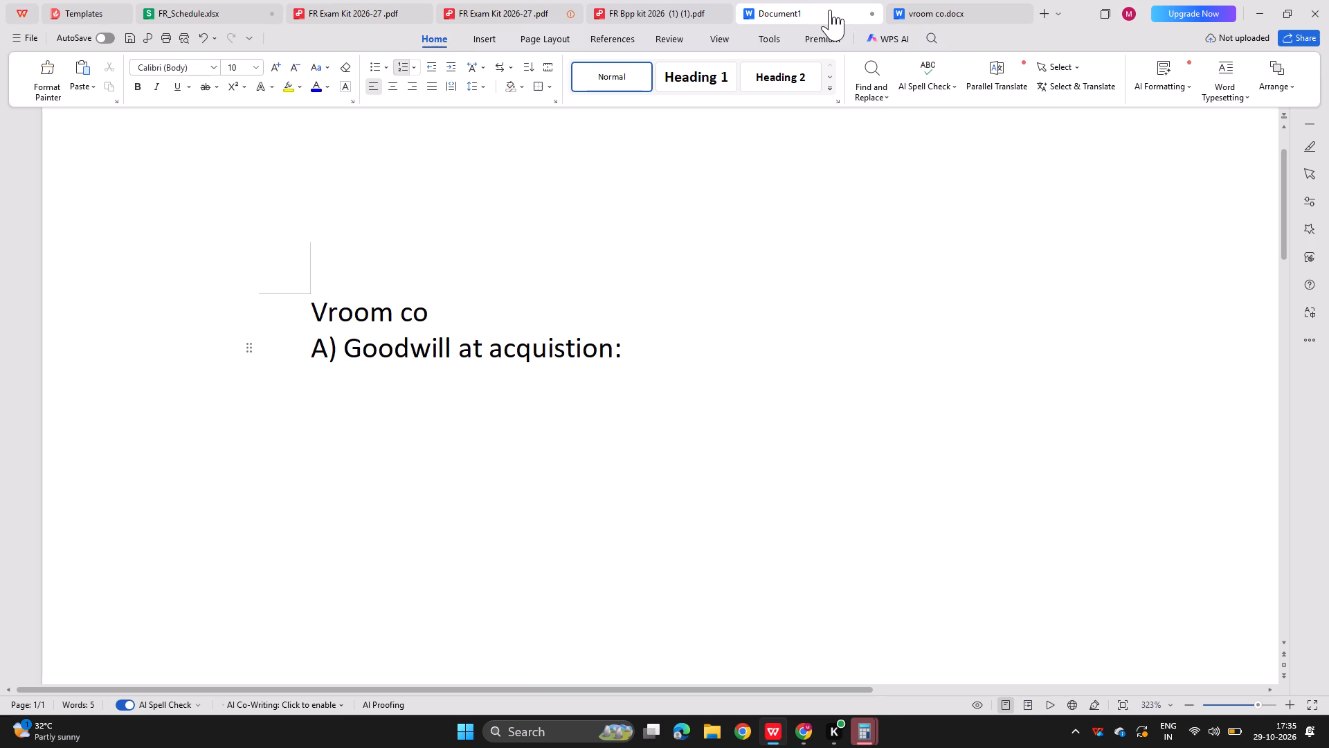
key("Return")
key("Return")
Enter the first two goodwill working lines, "Coi" and "Nci at acq", below the part A heading.
type("coi")
key("Return")
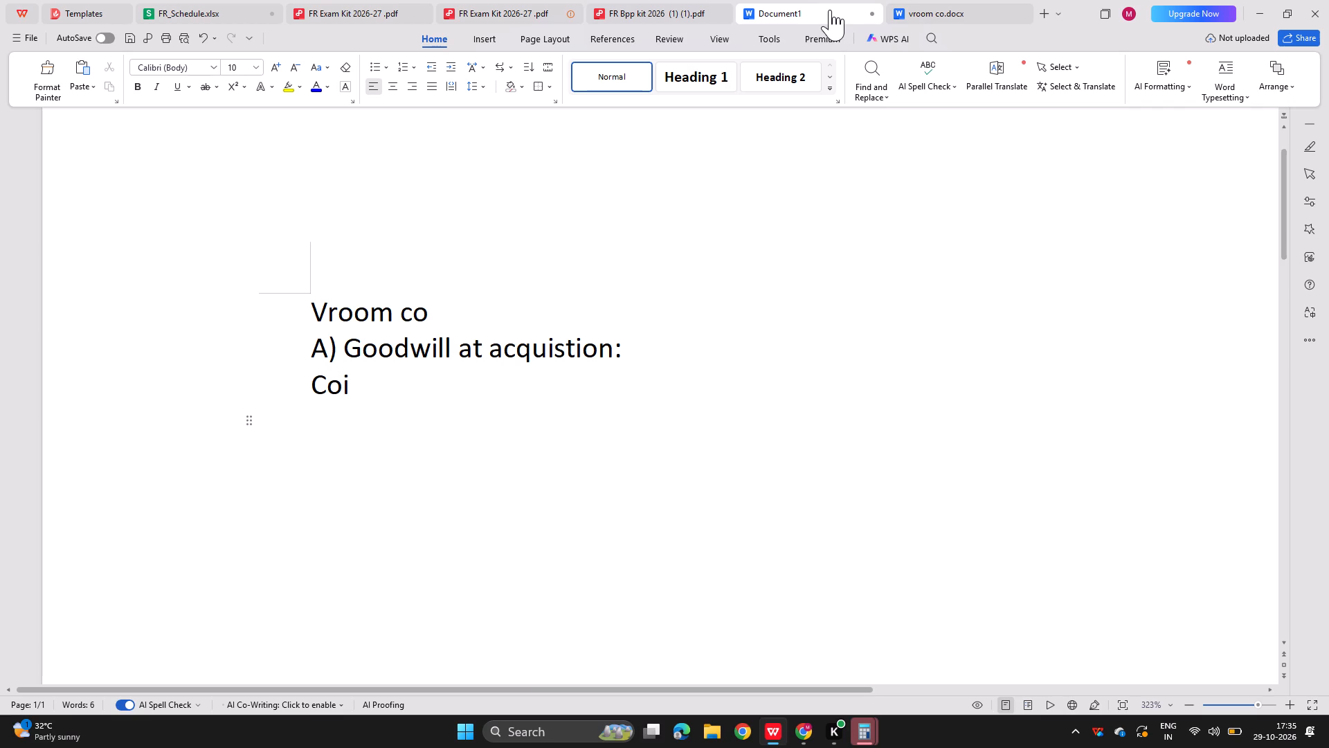
key("Return")
key("Return")
type("nci")
key("BackSpace")
key("BackSpace")
key("BackSpace")
key("BackSpace")
key("BackSpace")
type("ncia")
key("BackSpace")
key("space")
type("at acq")
key("bracketright")
key("BackSpace")
key("Return")
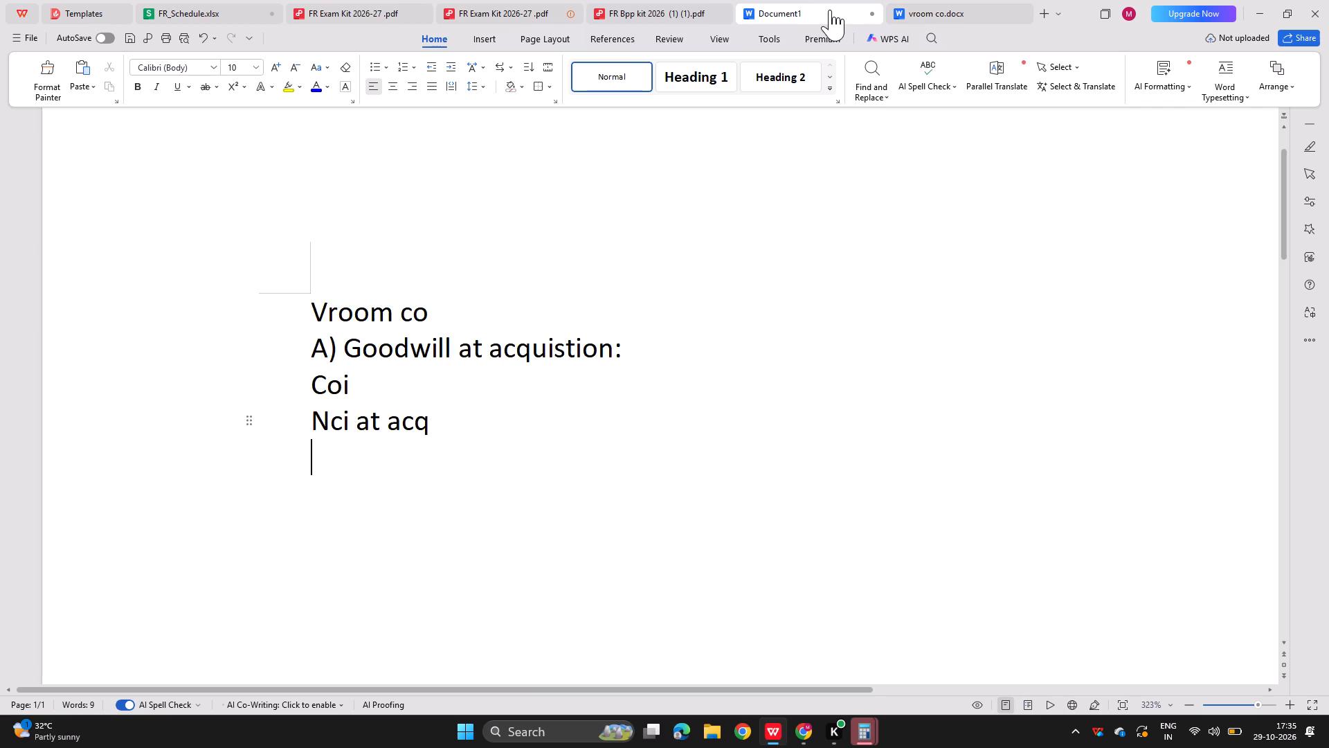
Complete the goodwill layout with the lines "Less na at acq" and "Goodwill at acq".
type("less na at acq")
key("Return")
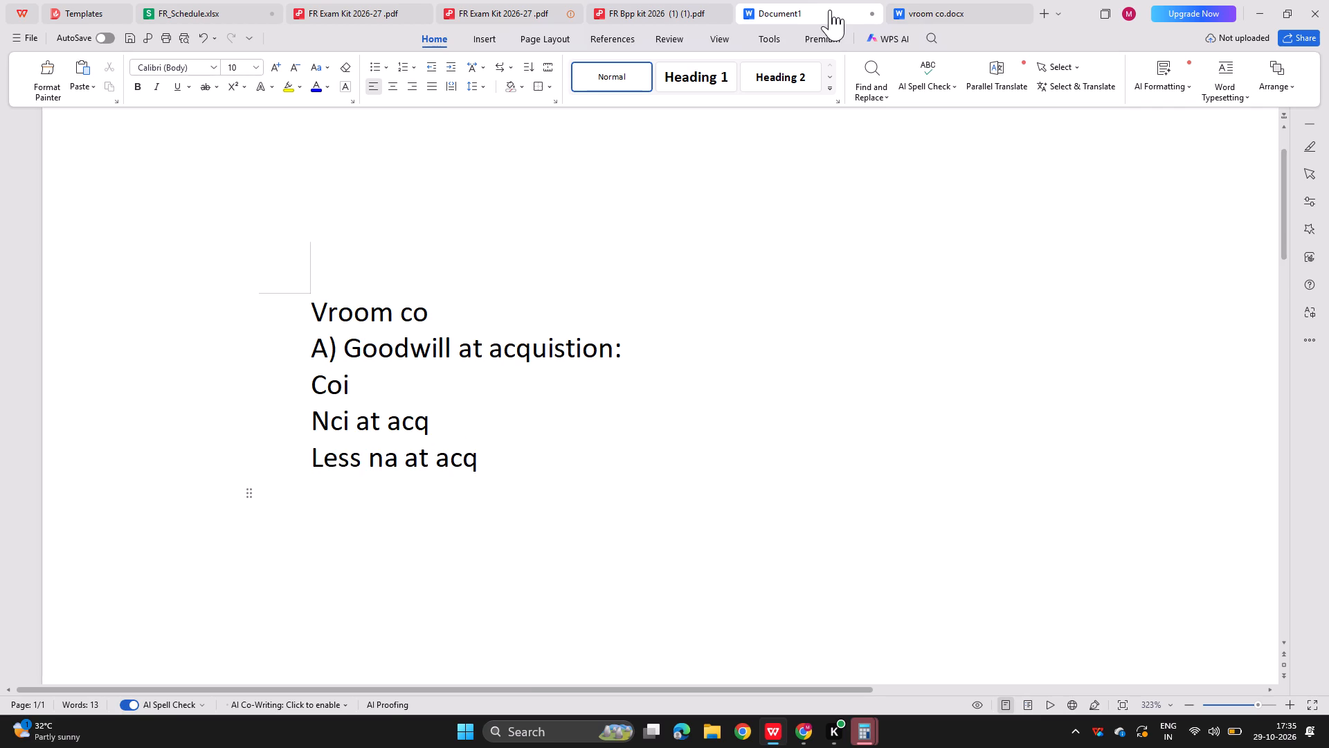
type("goodwill atr acq")
key("Return")
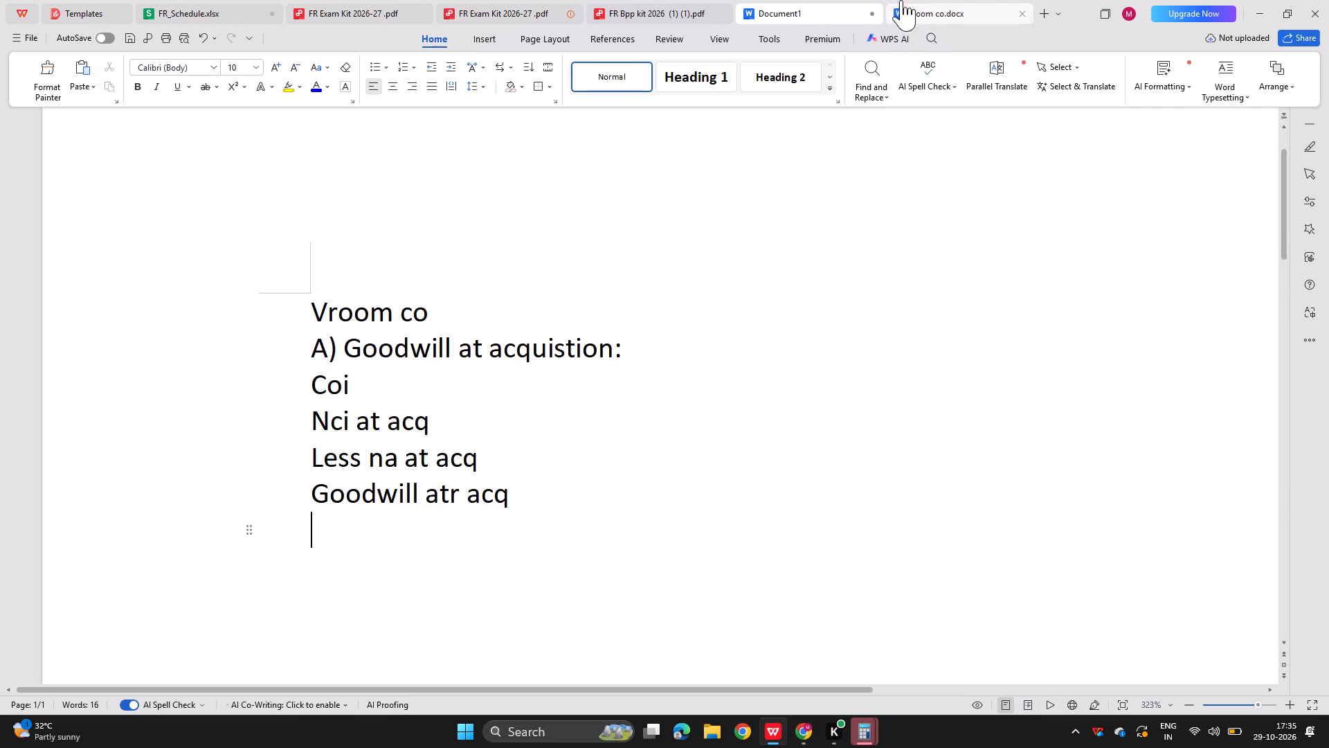
left_click(452, 495)
left_click(458, 497)
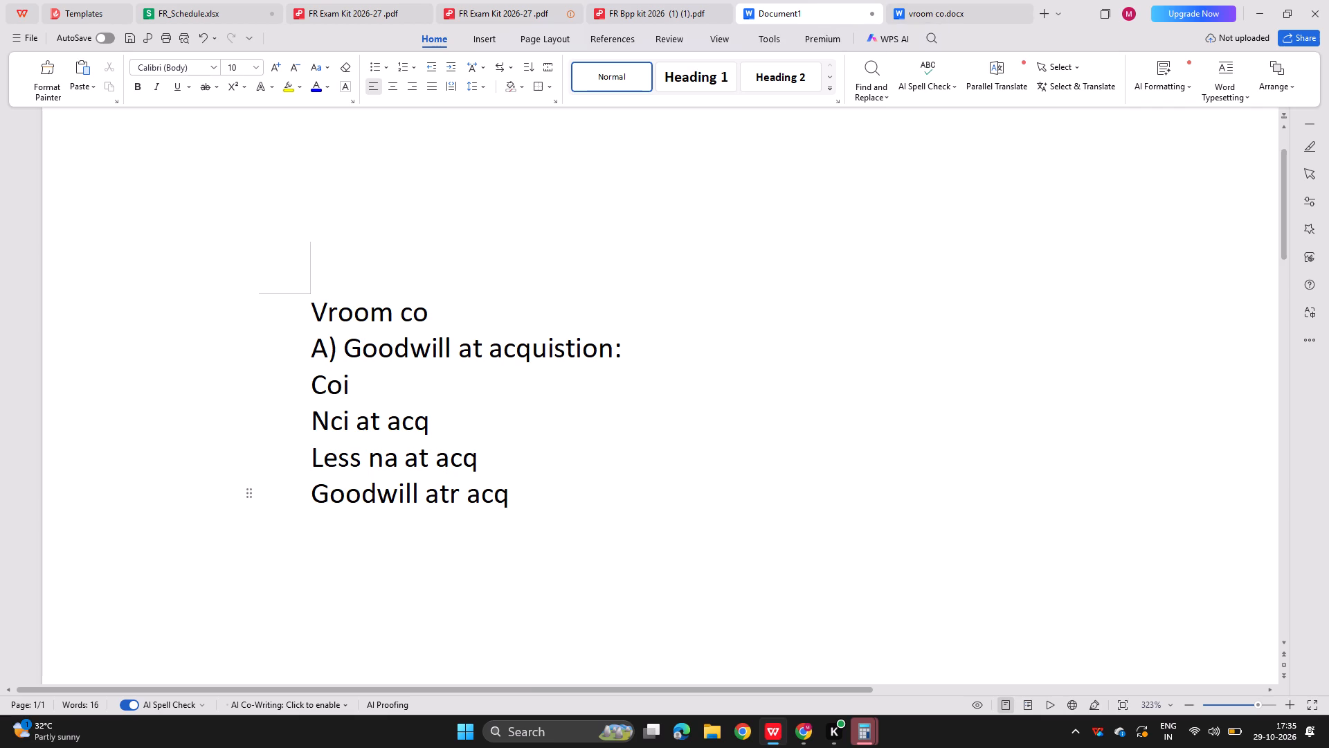
key("BackSpace")
left_click(500, 365)
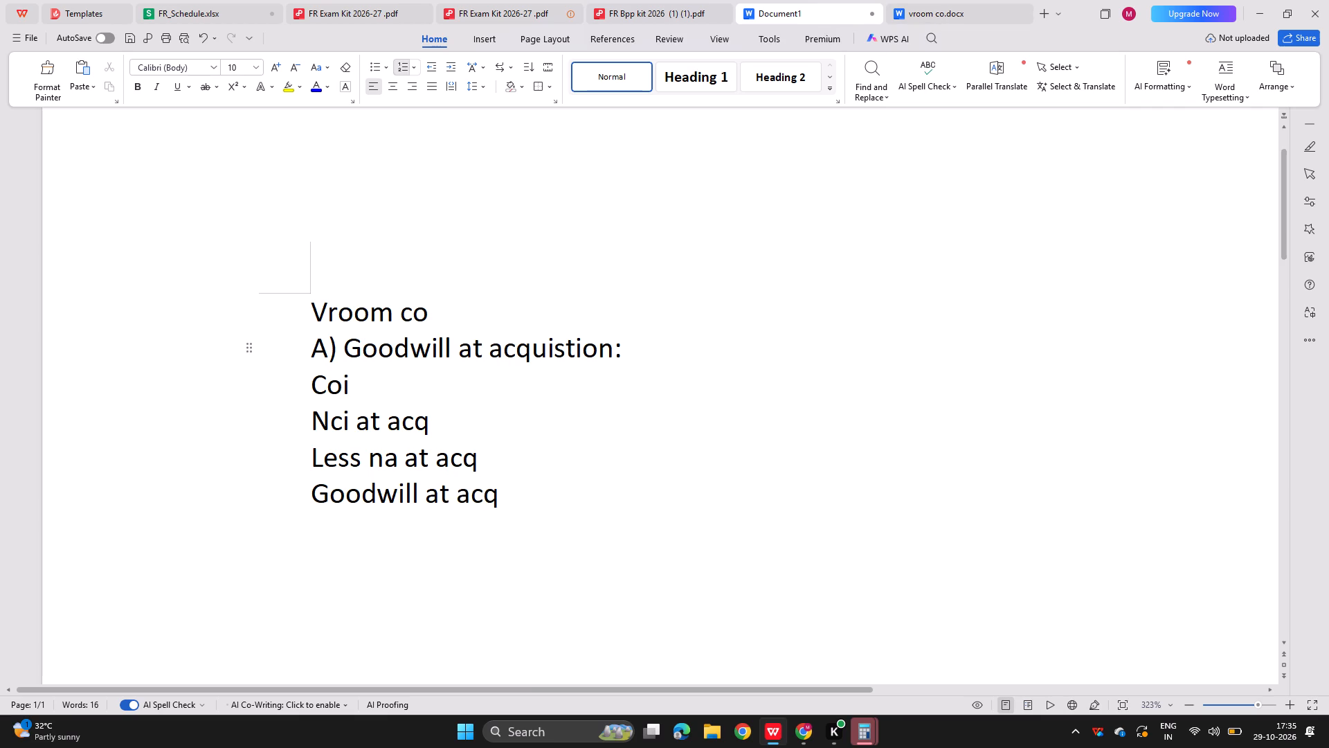
Find the cash consideration in question 229 of the FR Bpp kit and enter 650000 beside Coi in the new document.
left_click(476, 382)
left_click(656, 0)
scroll(552, 309, "up", 3)
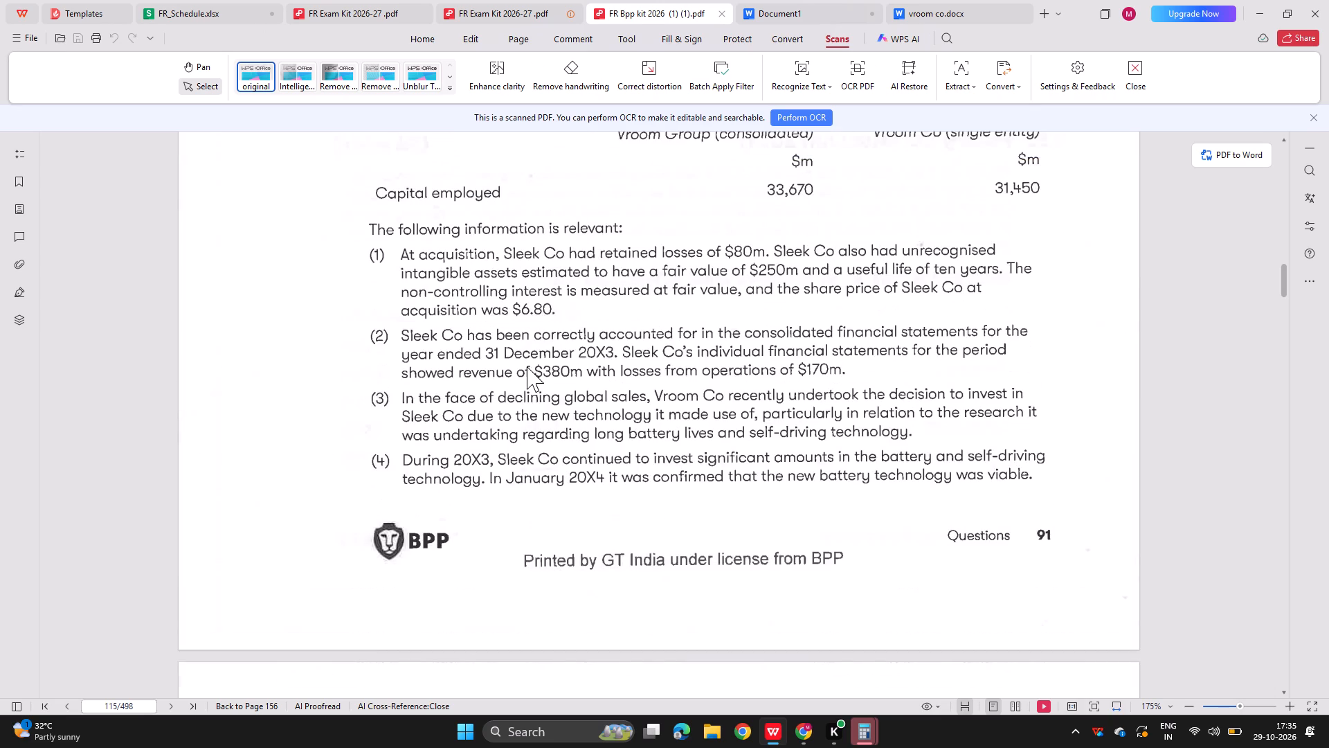
scroll(526, 369, "up", 2)
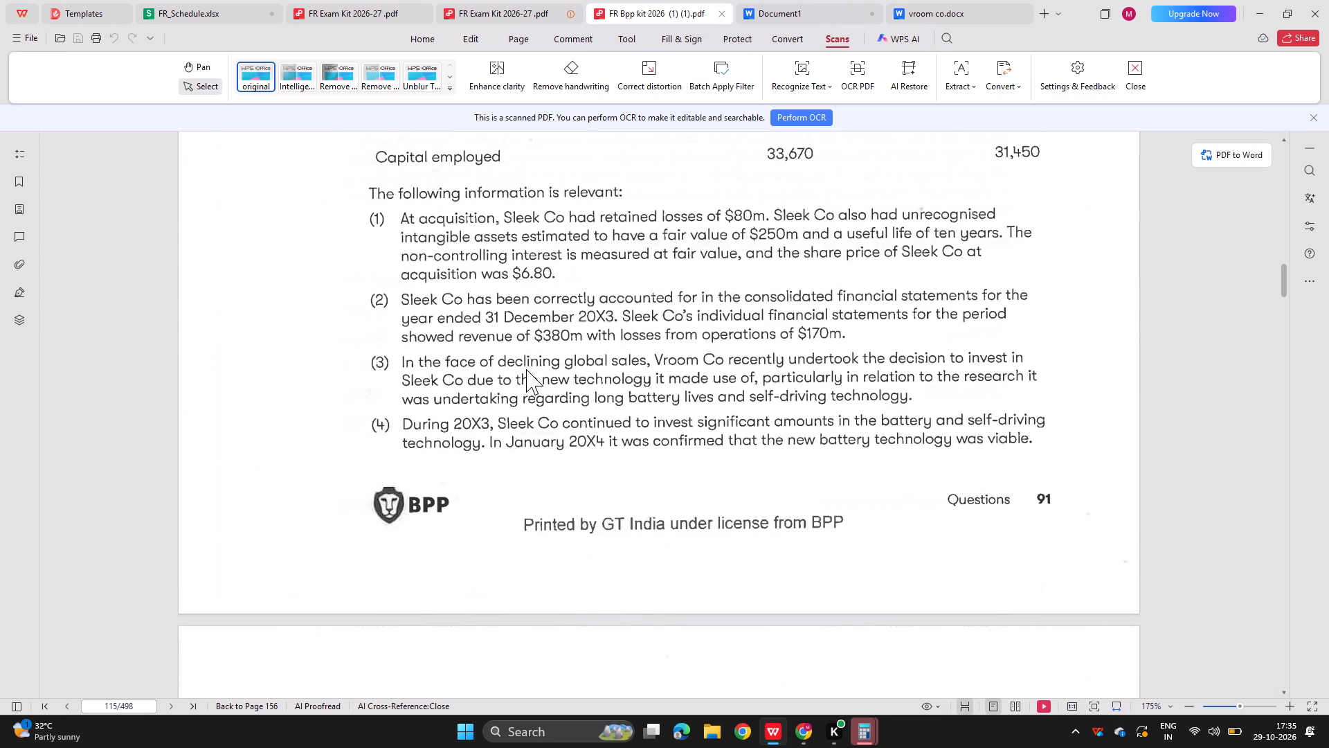
scroll(526, 369, "up", 2)
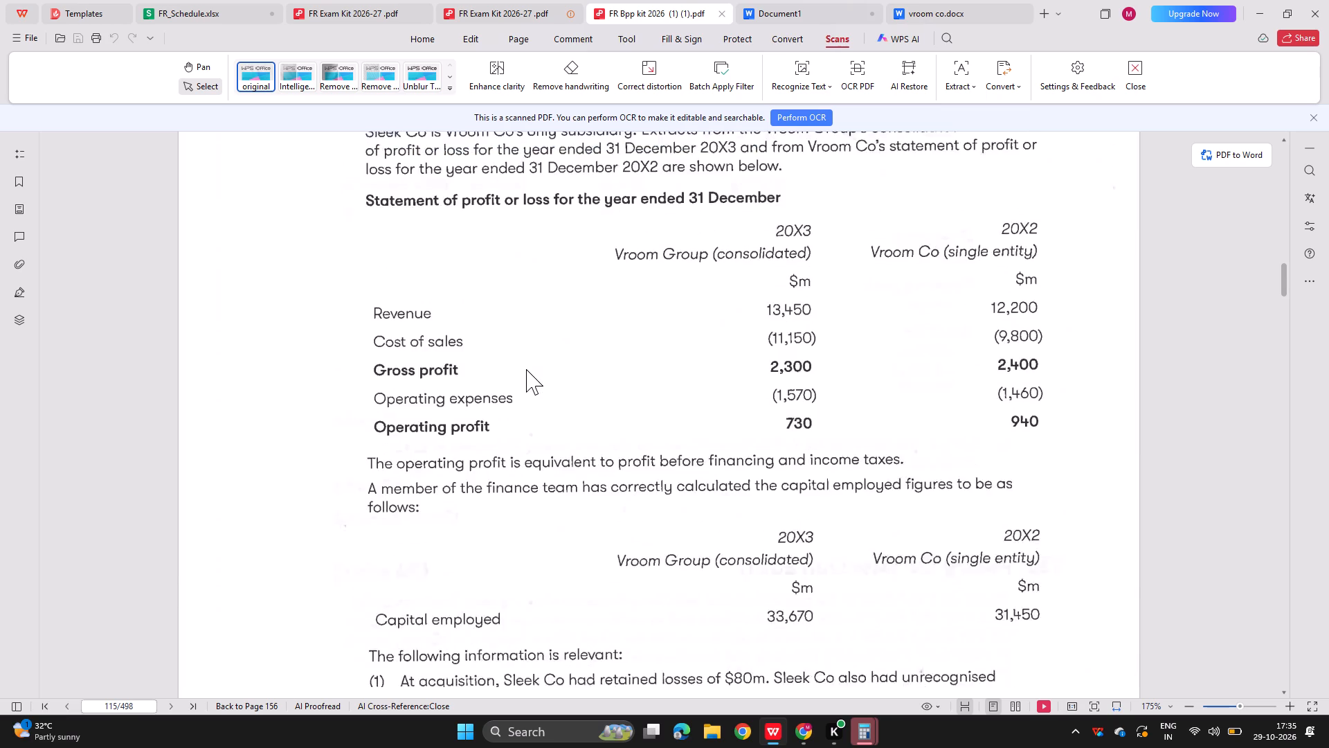
scroll(526, 369, "up", 2)
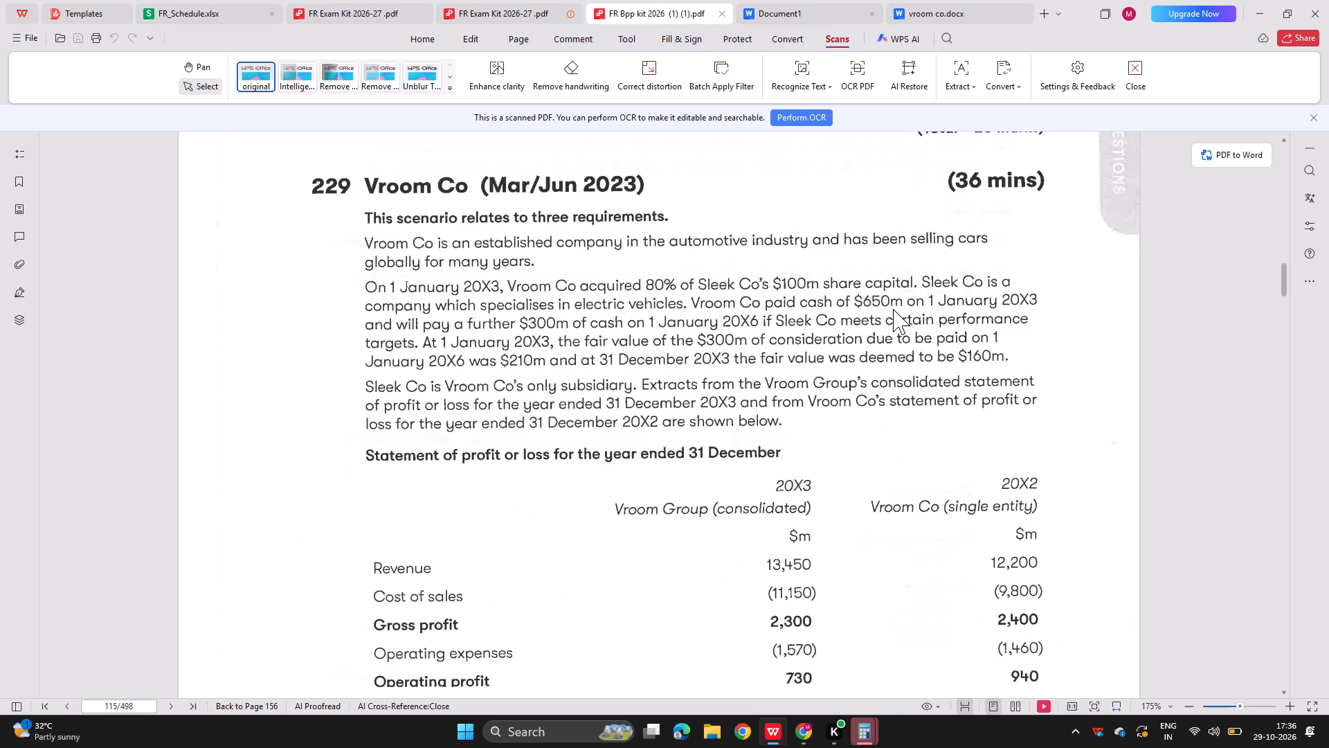
left_click(781, 0)
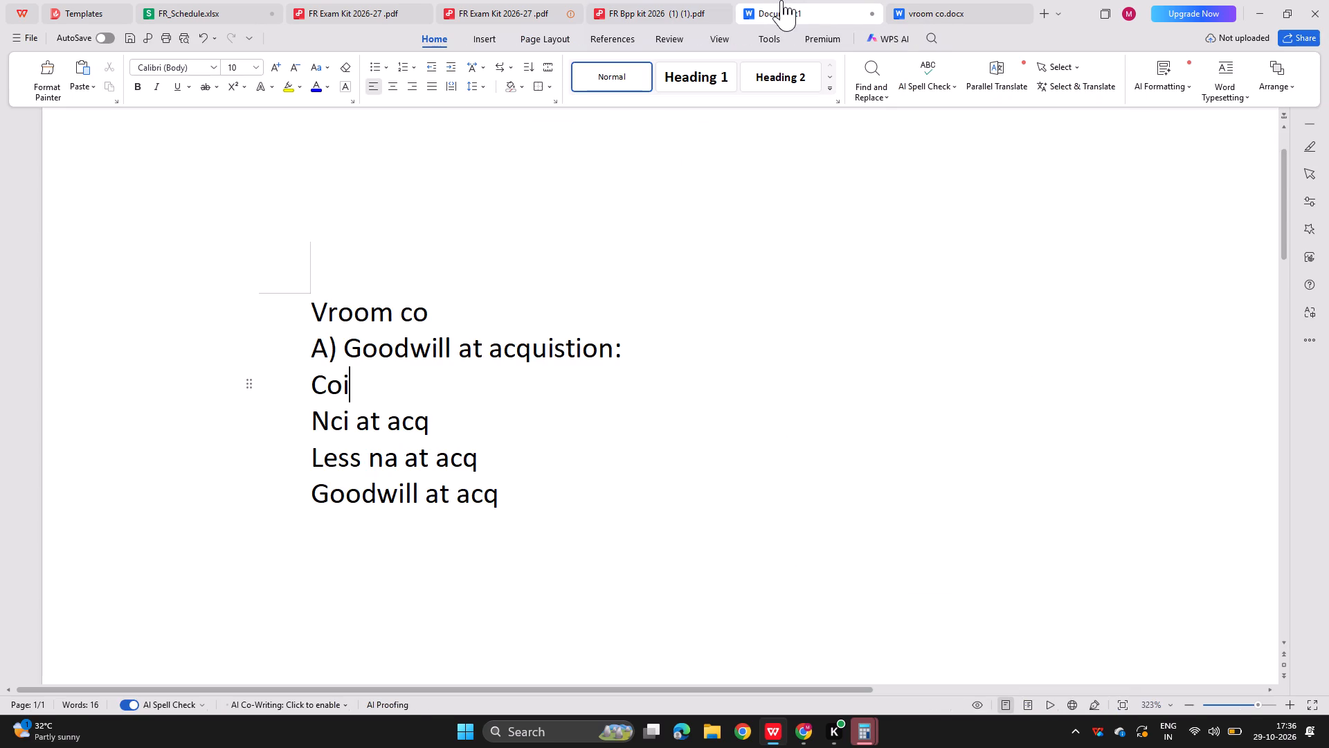
key("space")
key("1")
key("BackSpace")
left_click(642, 0)
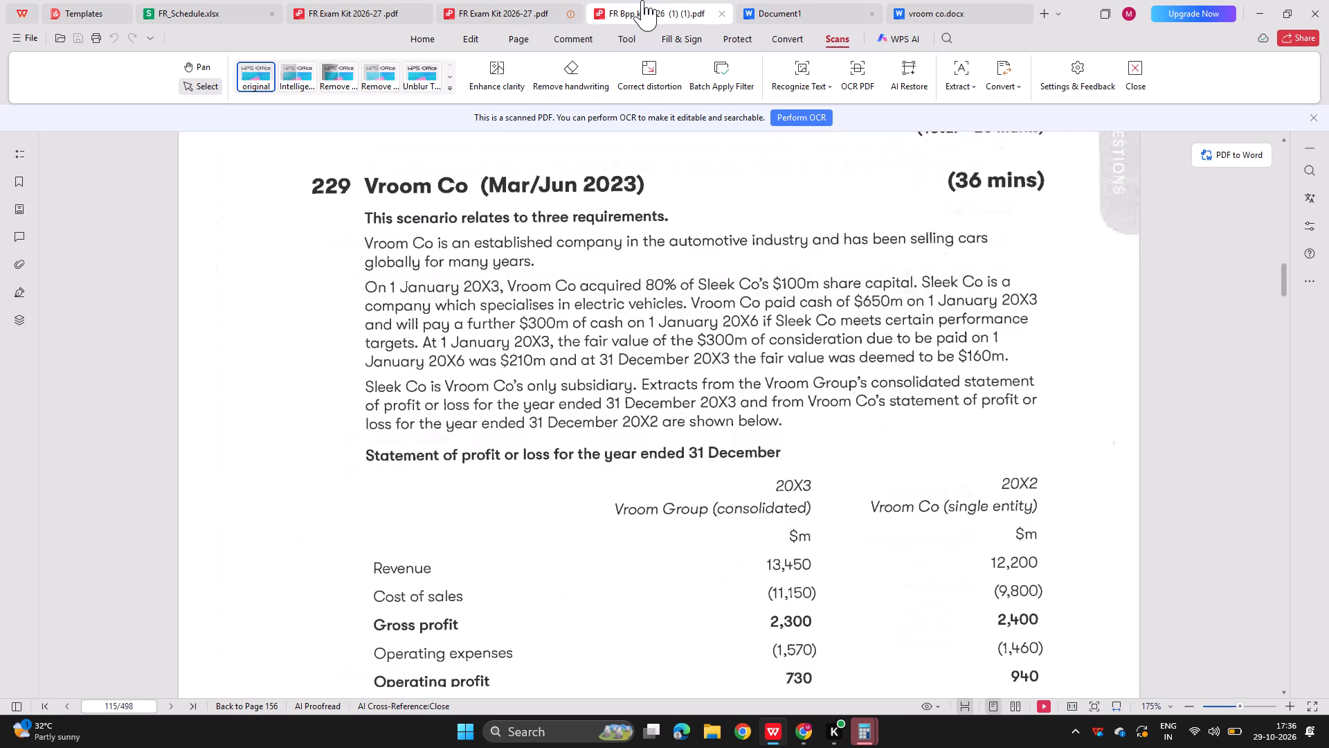
left_click(800, 0)
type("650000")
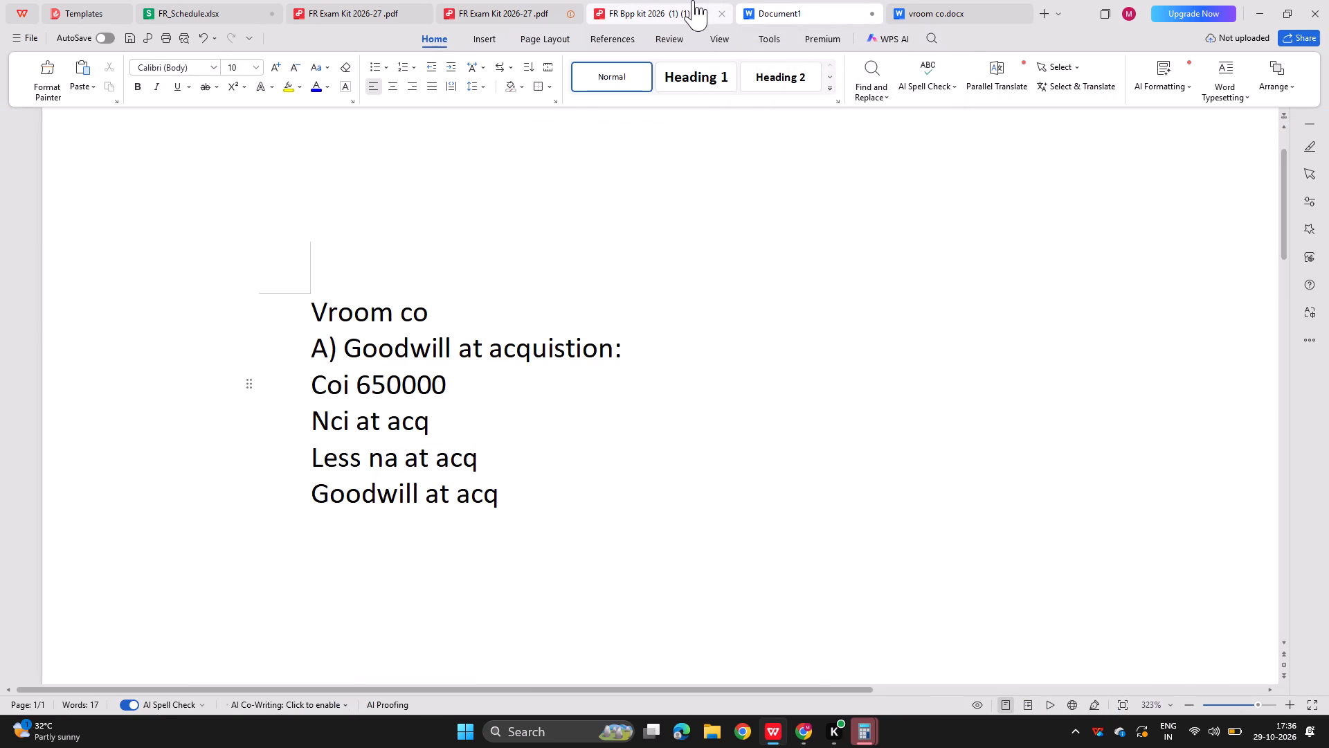
Recheck the acquisition details of question 229 in the FR Bpp kit against the goodwill working.
left_click(688, 0)
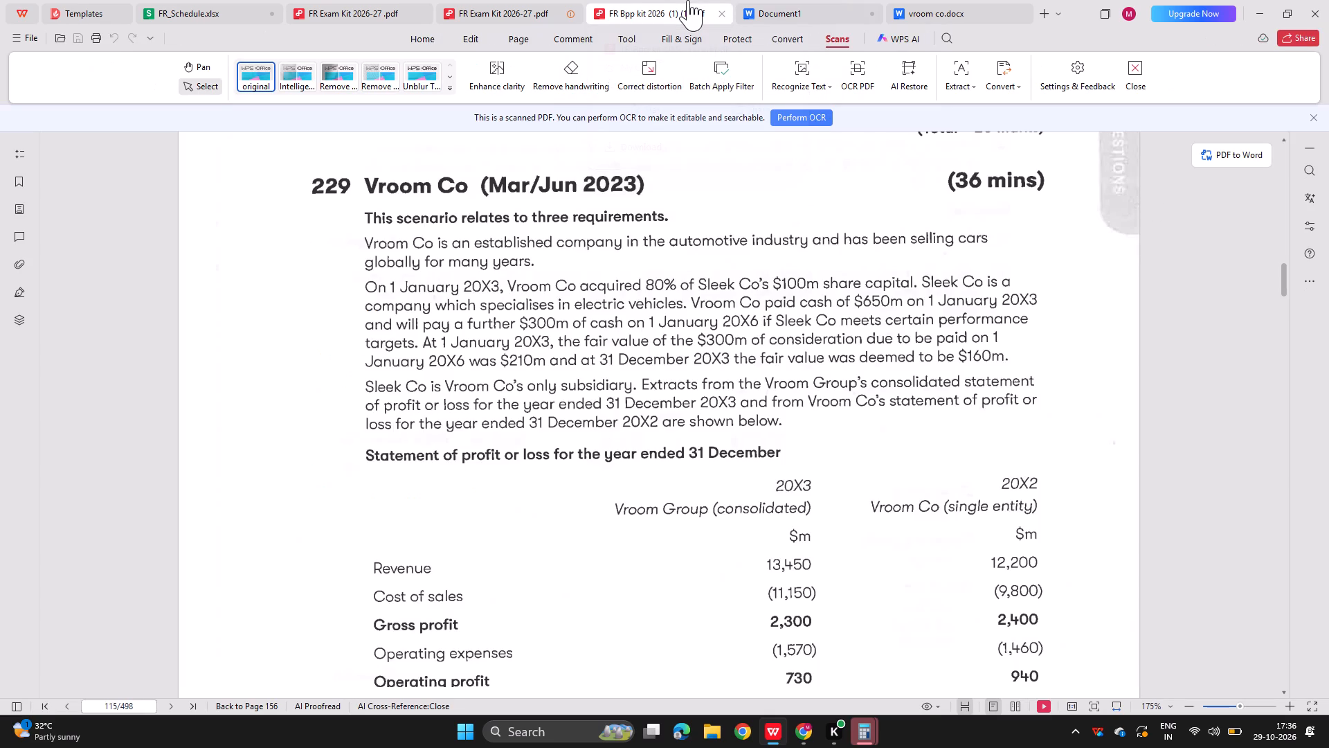
left_click(784, 1)
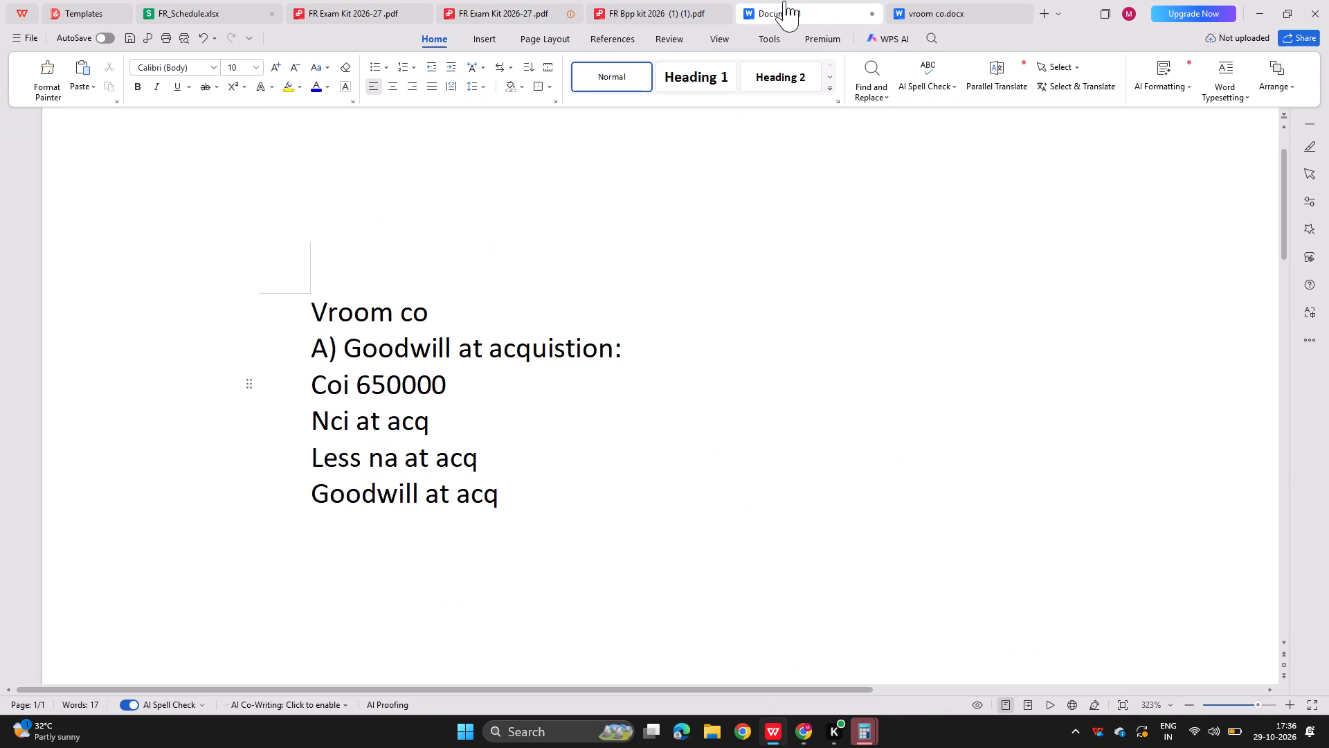
left_click(661, 0)
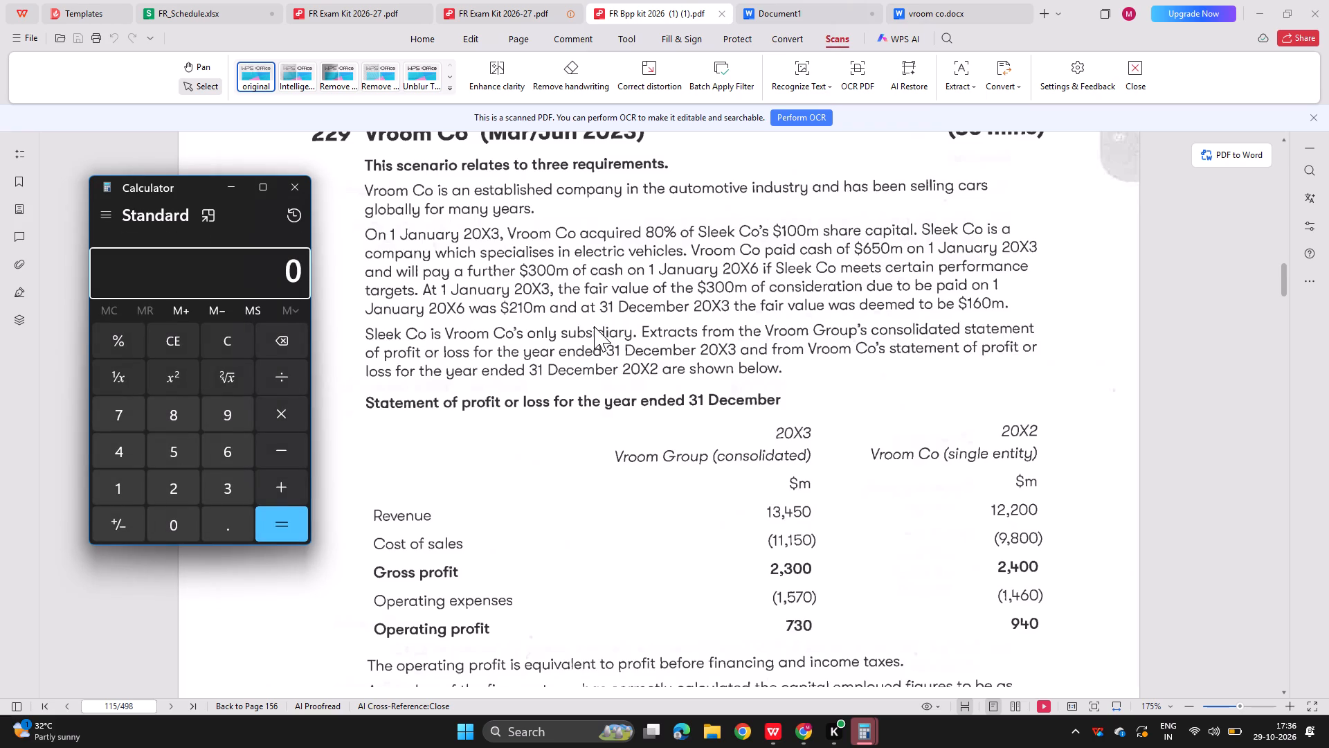
Switch to Calculator and add 4+4+4+4+2+2, add another 4 to the sum, and put Calculator away.
type("4+4+4+")
type("4+2+2")
key("Return")
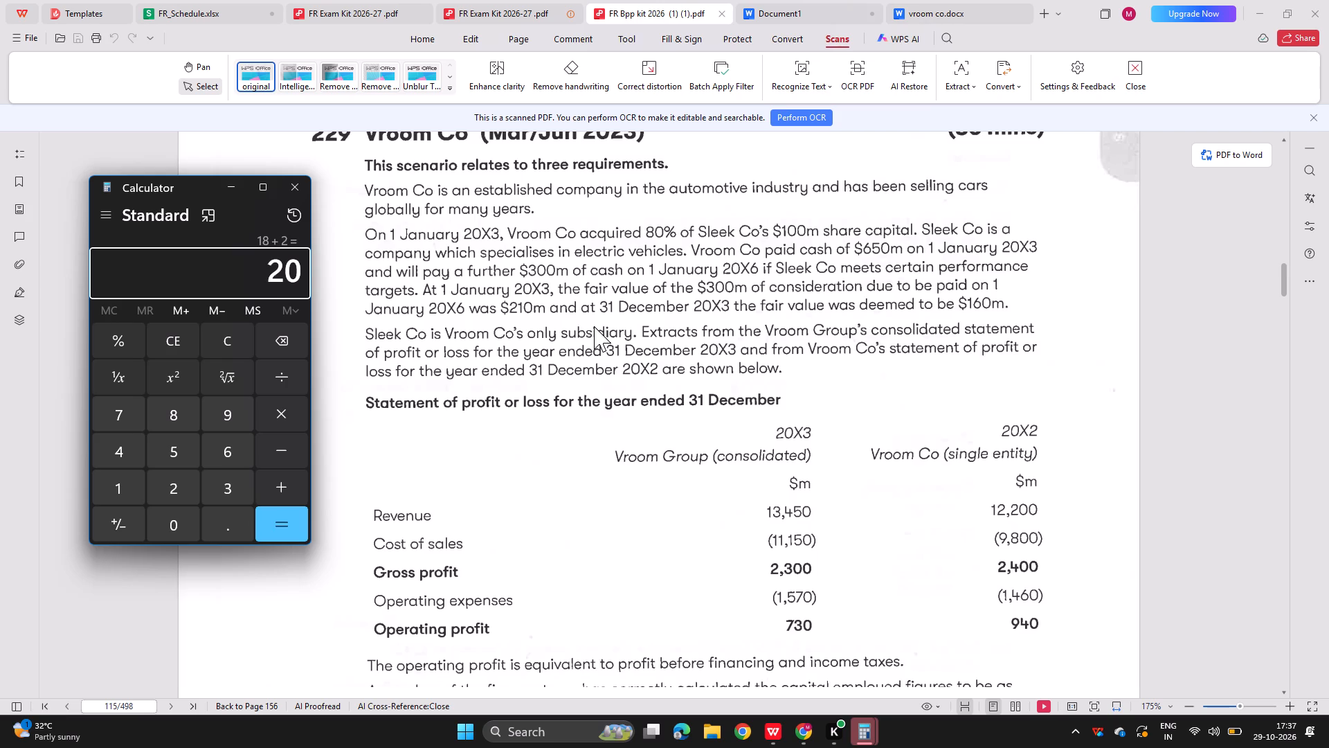
type("+4")
key("Return")
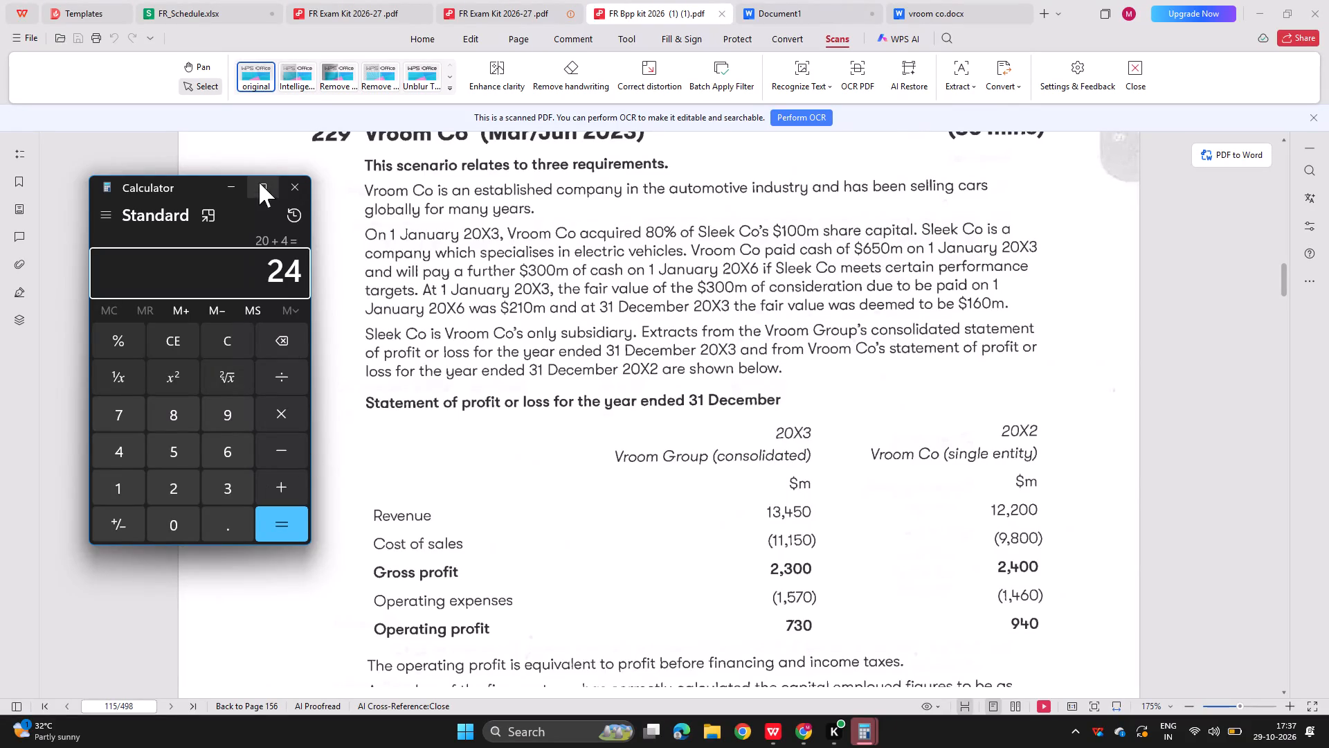
left_click(226, 183)
Check the start of the earlier answer vroom co.docx, including its ratio table, and return to the new document.
scroll(278, 382, "up", 1)
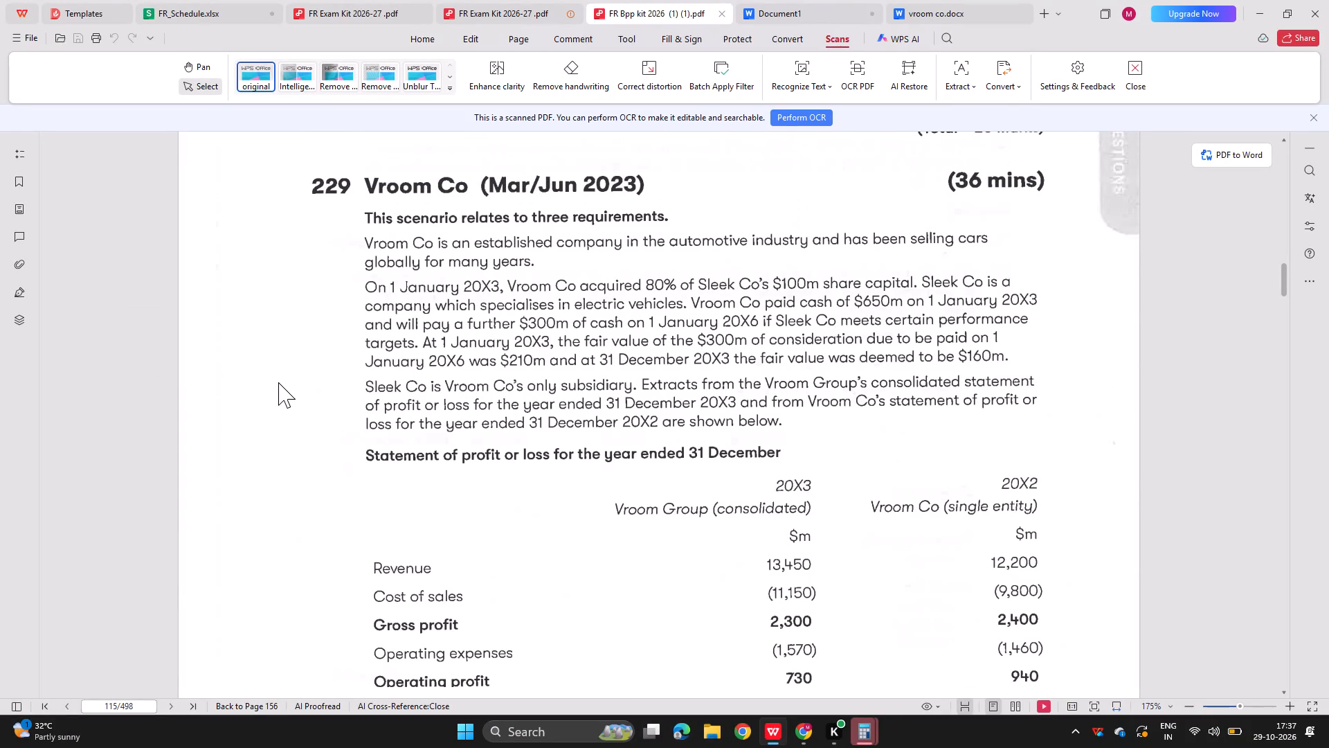
left_click(990, 1)
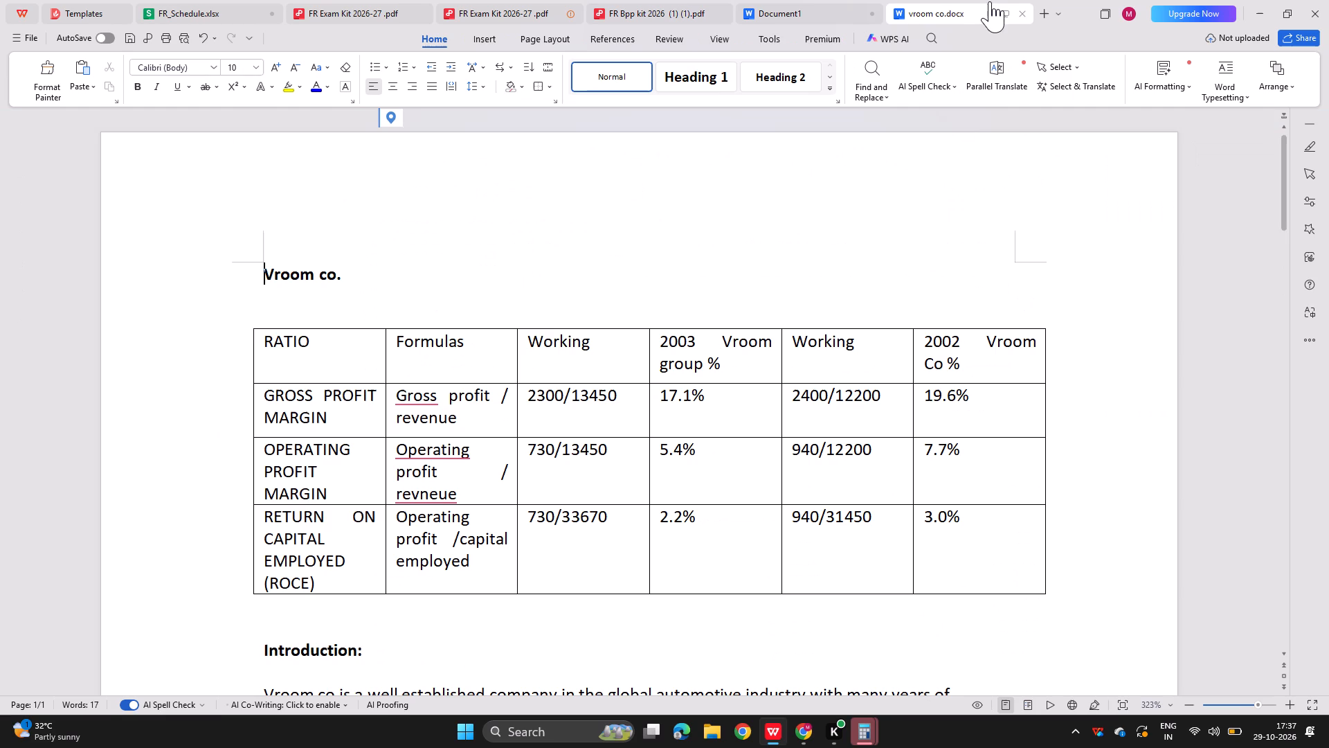
scroll(665, 303, "down", 1)
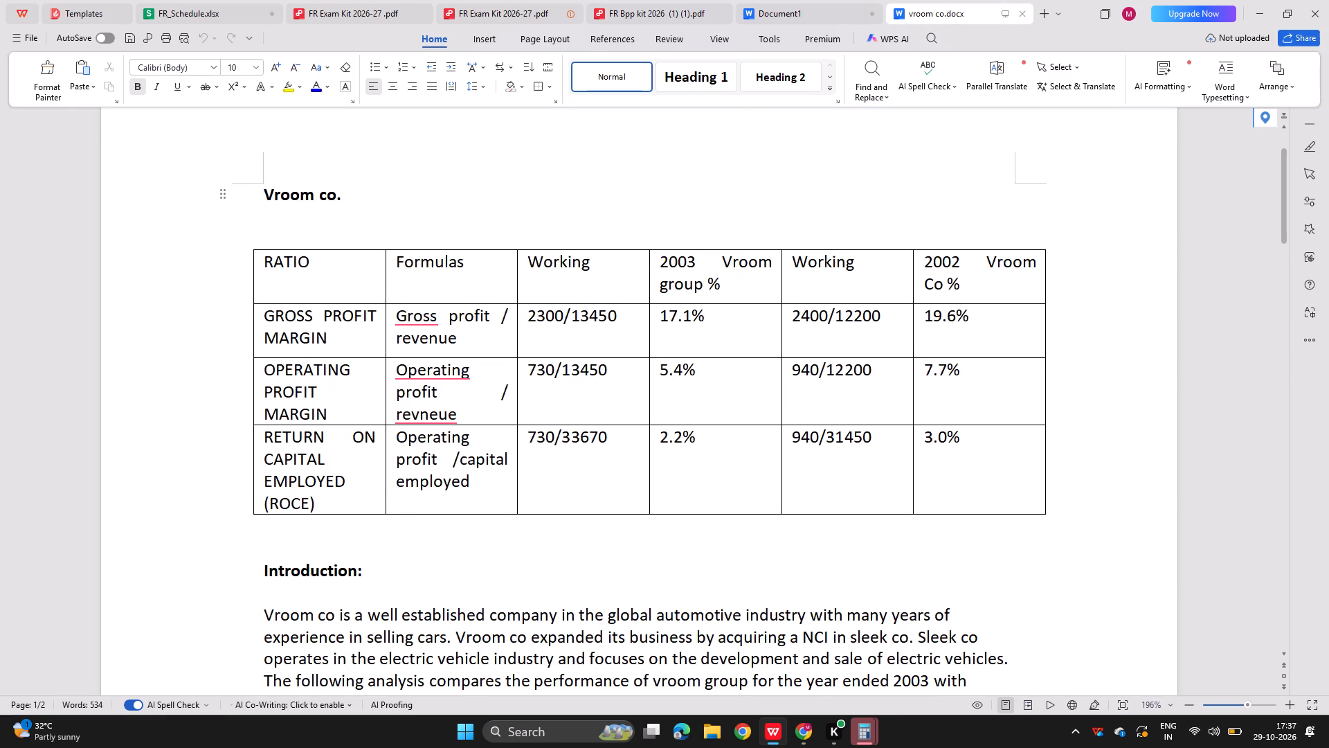
left_click(806, 0)
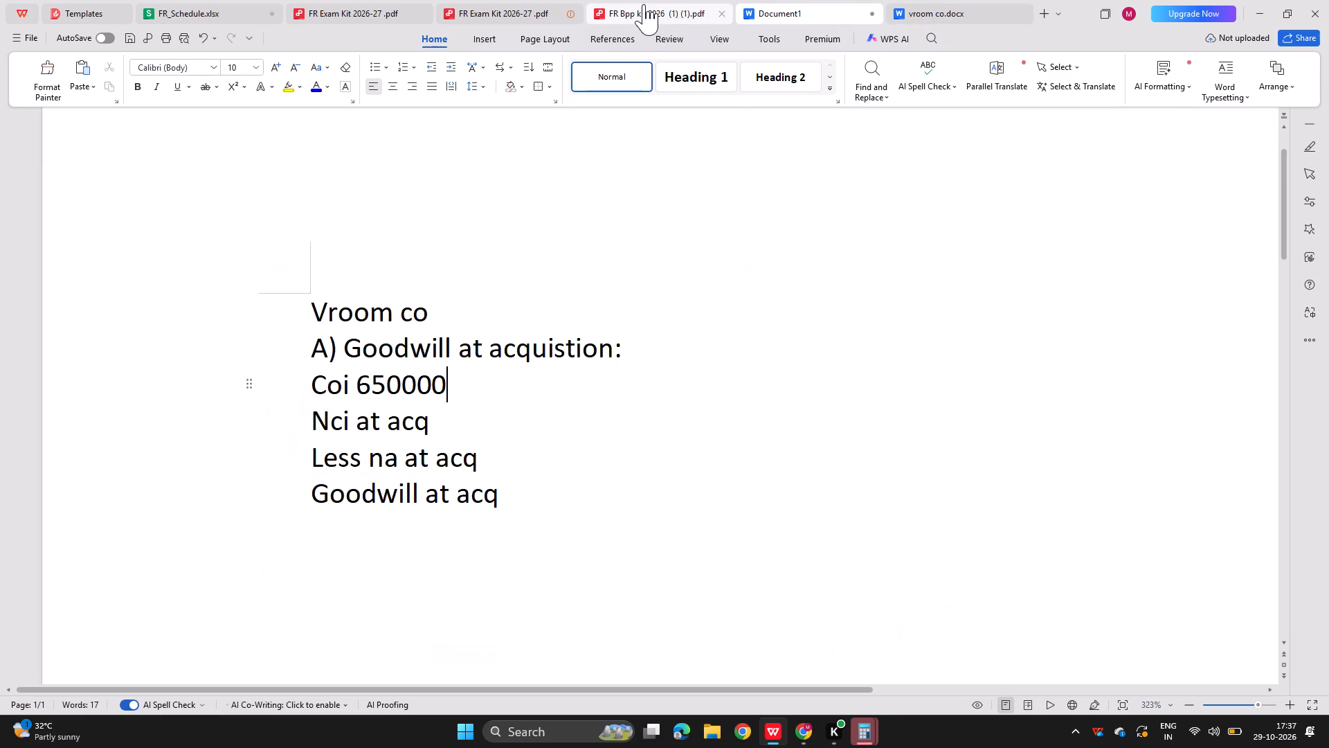
Go to the Nci at acq line and check the Sleek Co acquisition details in question 229 of the FR Bpp kit.
left_click(478, 423)
key("space")
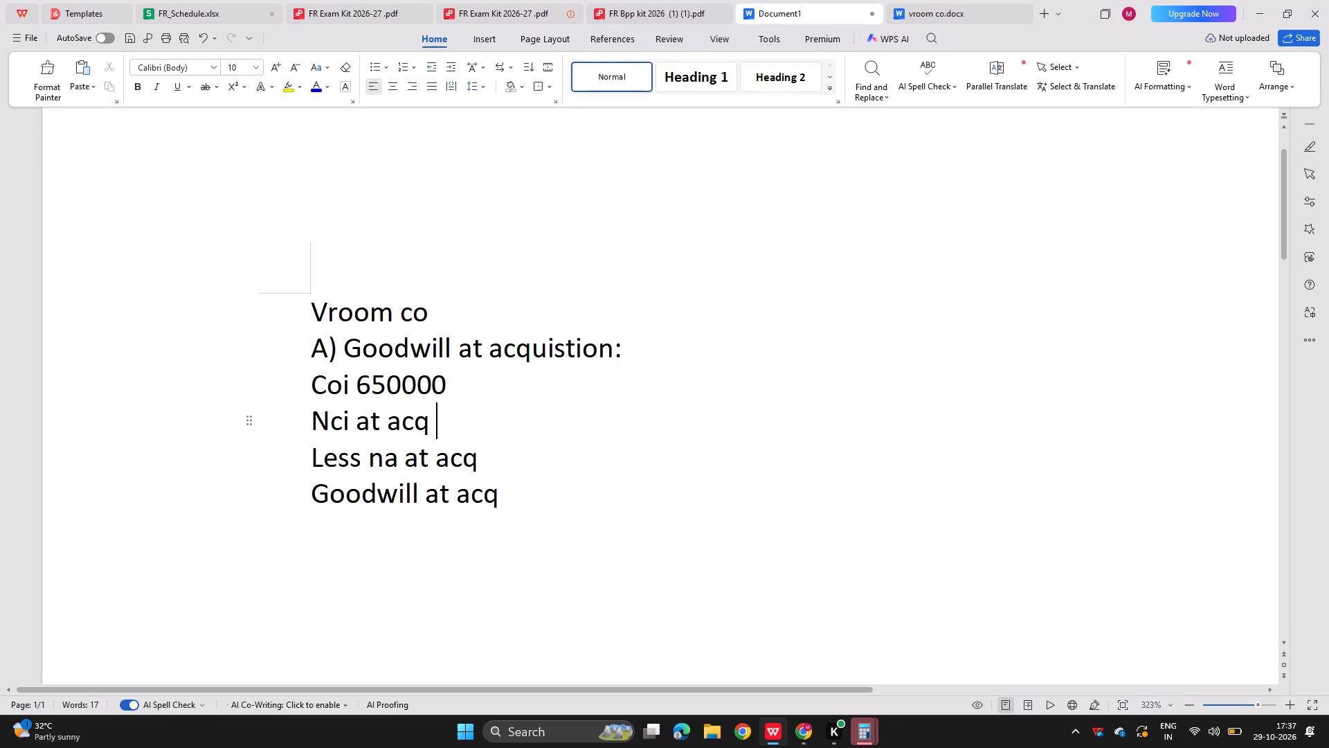
left_click(635, 0)
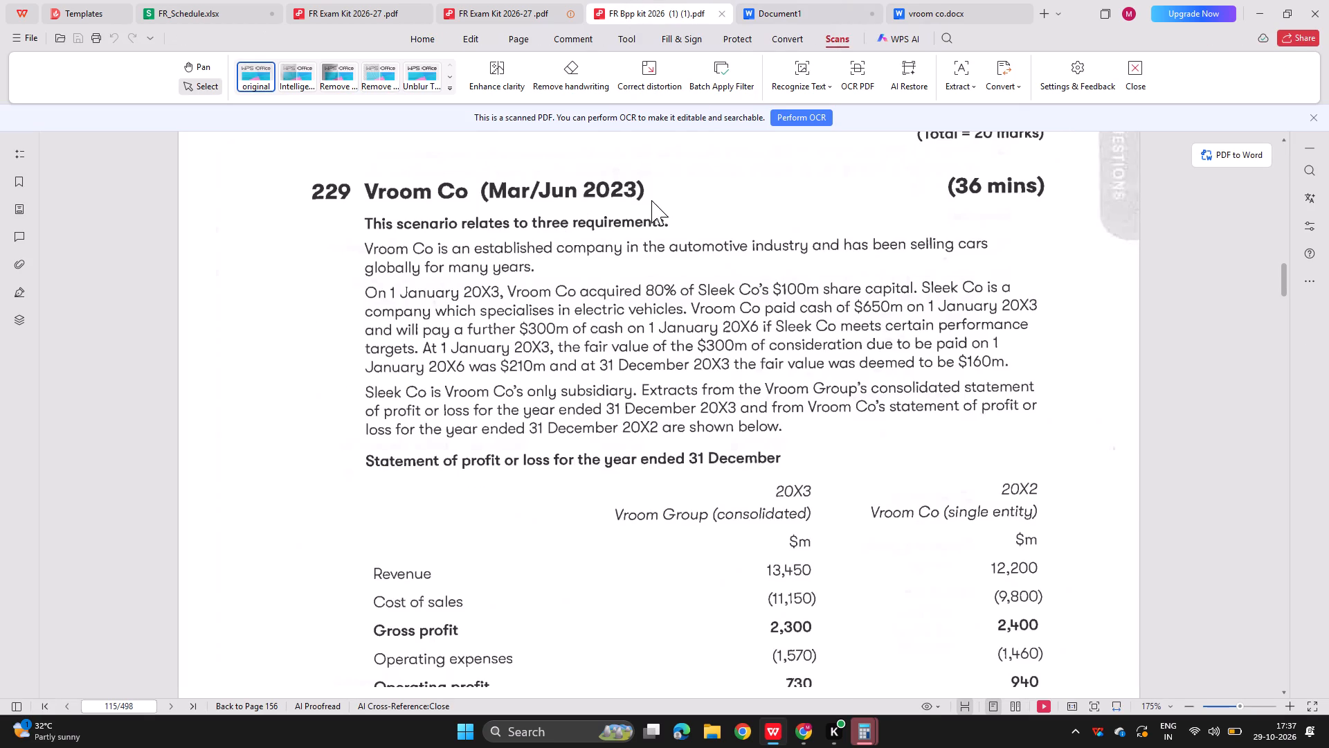
left_click(797, 0)
left_click(671, 4)
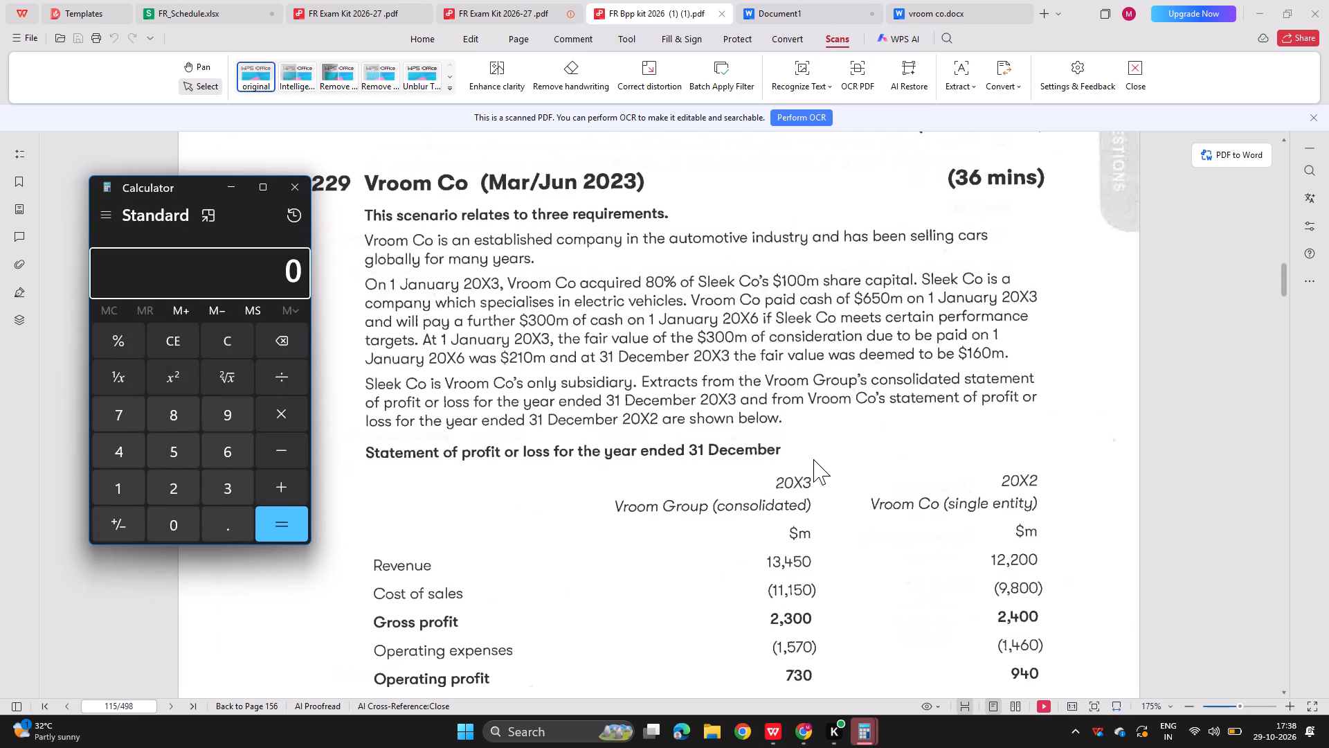
Switch to Calculator, add 24+12, and close Calculator.
type("24+12")
key("Return")
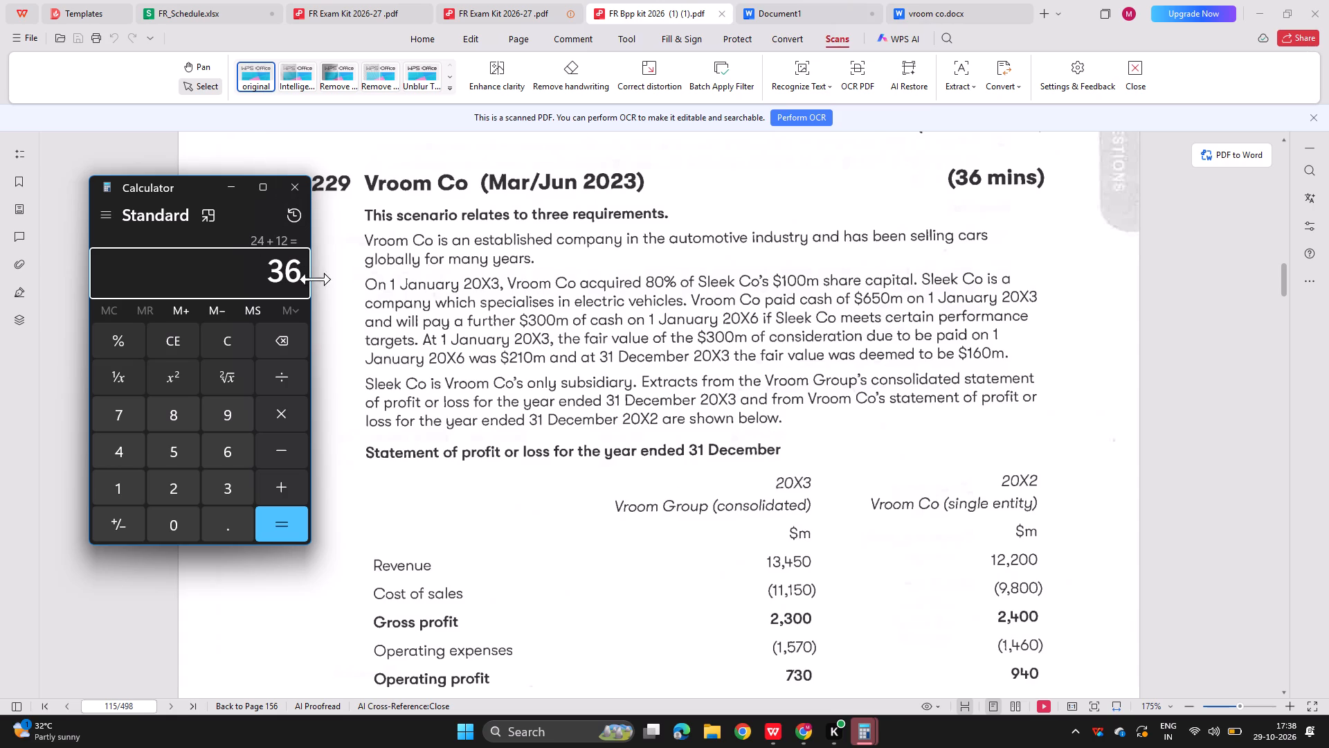
left_click(299, 271)
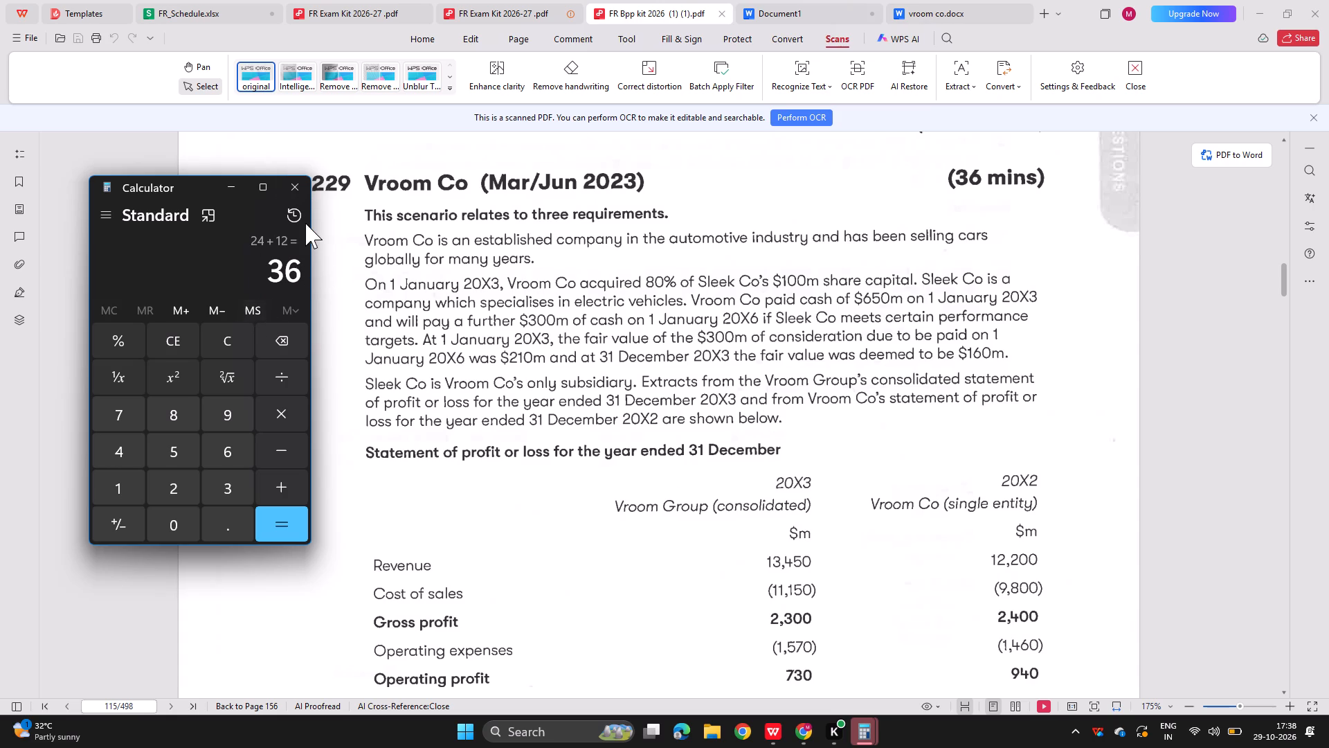
left_click(291, 184)
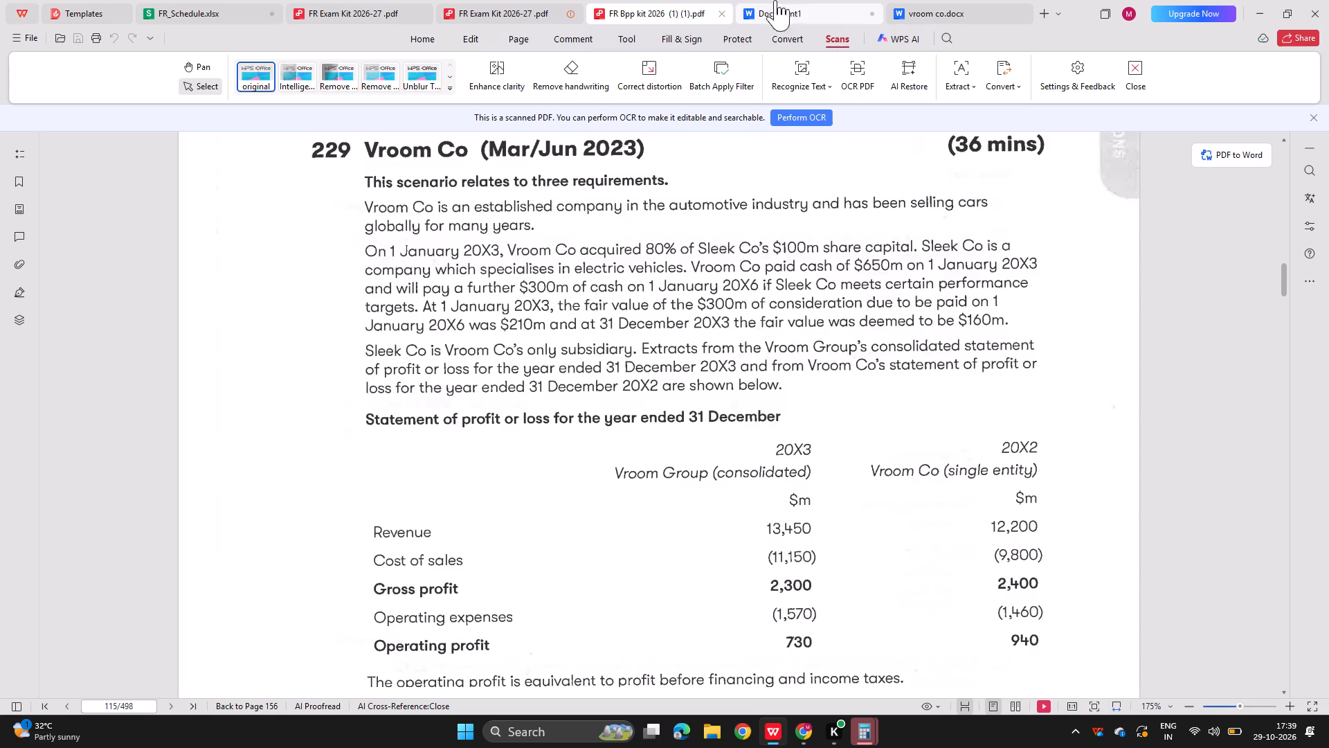
Review question 229's profit or loss extracts and the ratio table in vroom co.docx, and return to the new document.
scroll(660, 283, "down", 1)
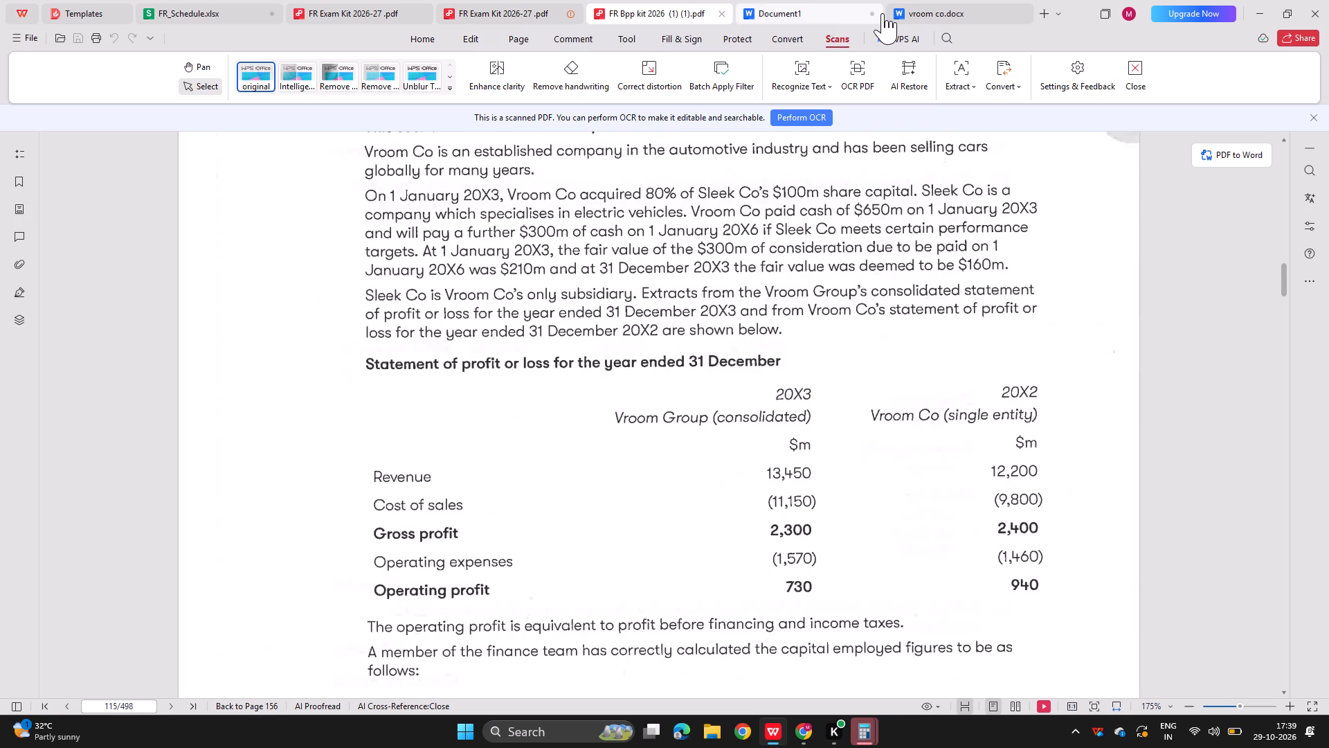
left_click(918, 0)
scroll(634, 262, "down", 1)
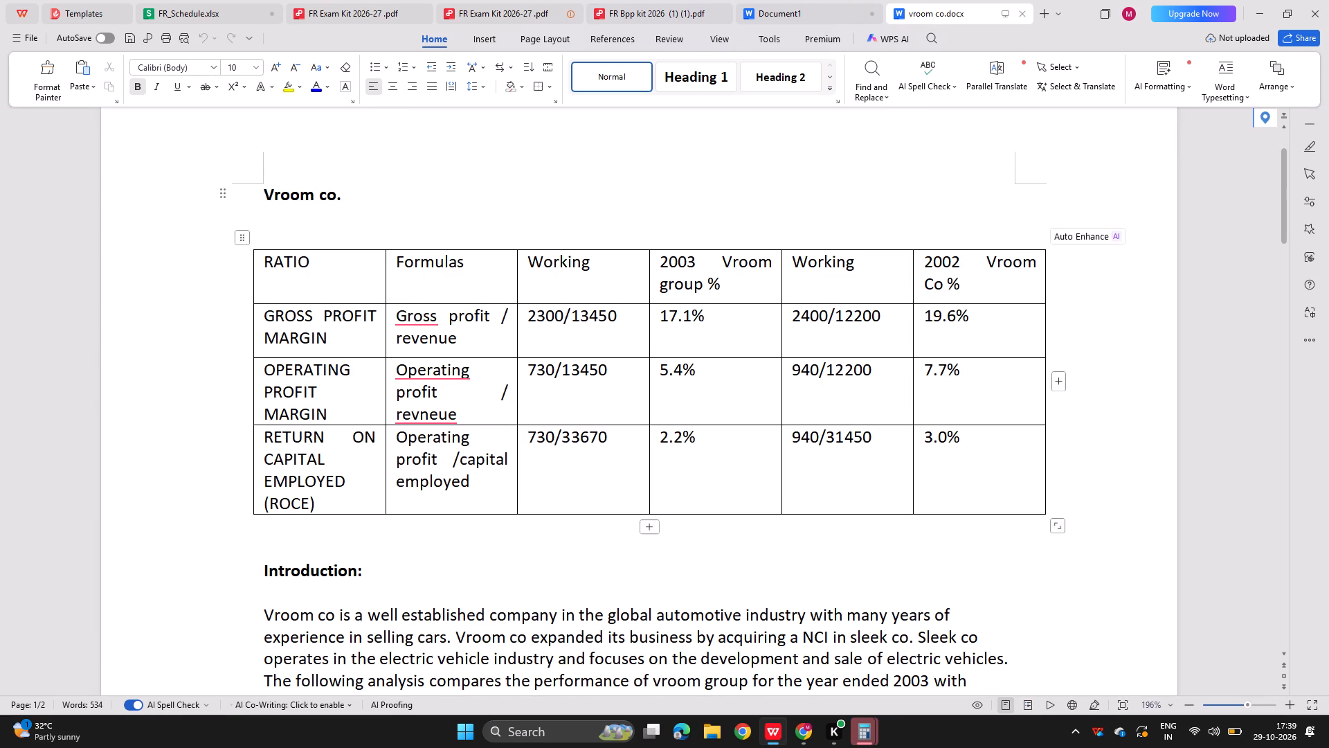
scroll(634, 262, "down", 1)
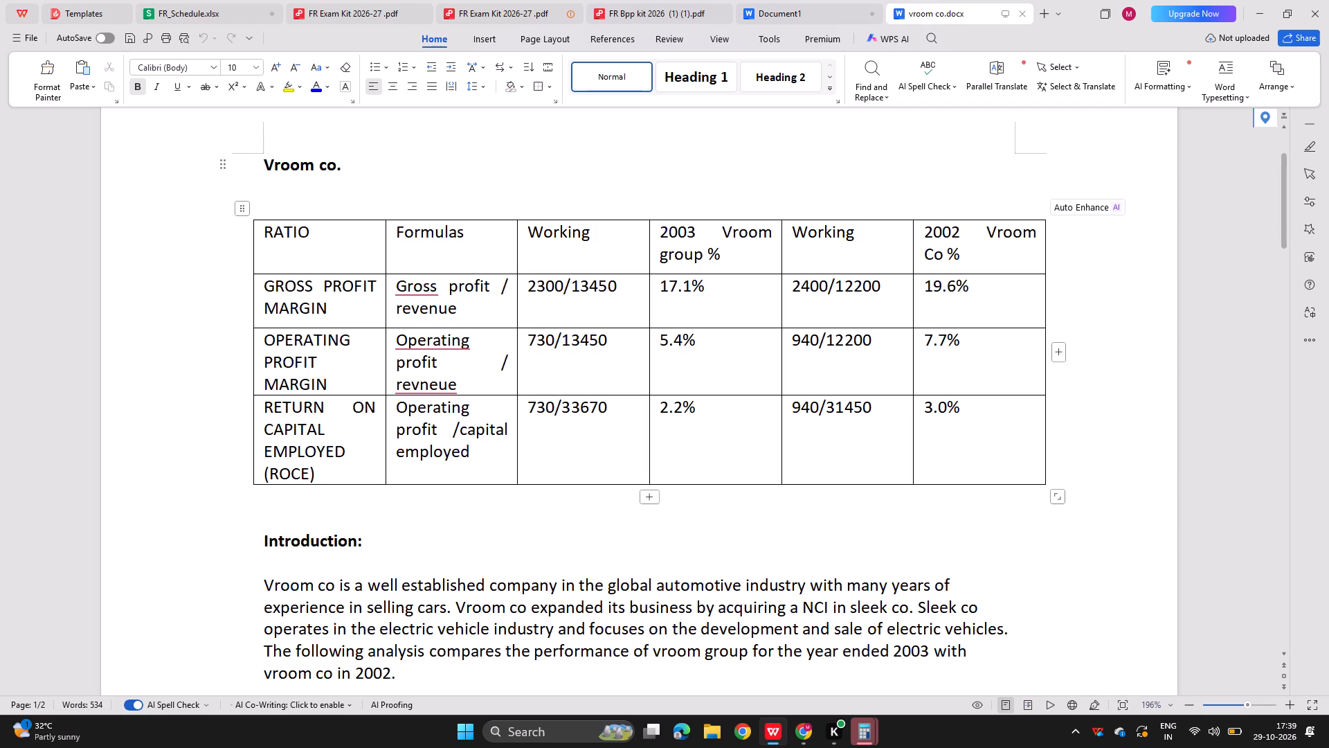
left_click(829, 0)
Delete the whole part A goodwill working, including its heading, leaving only the Vroom co title in the new document.
scroll(561, 391, "down", 2)
scroll(561, 391, "left", 1)
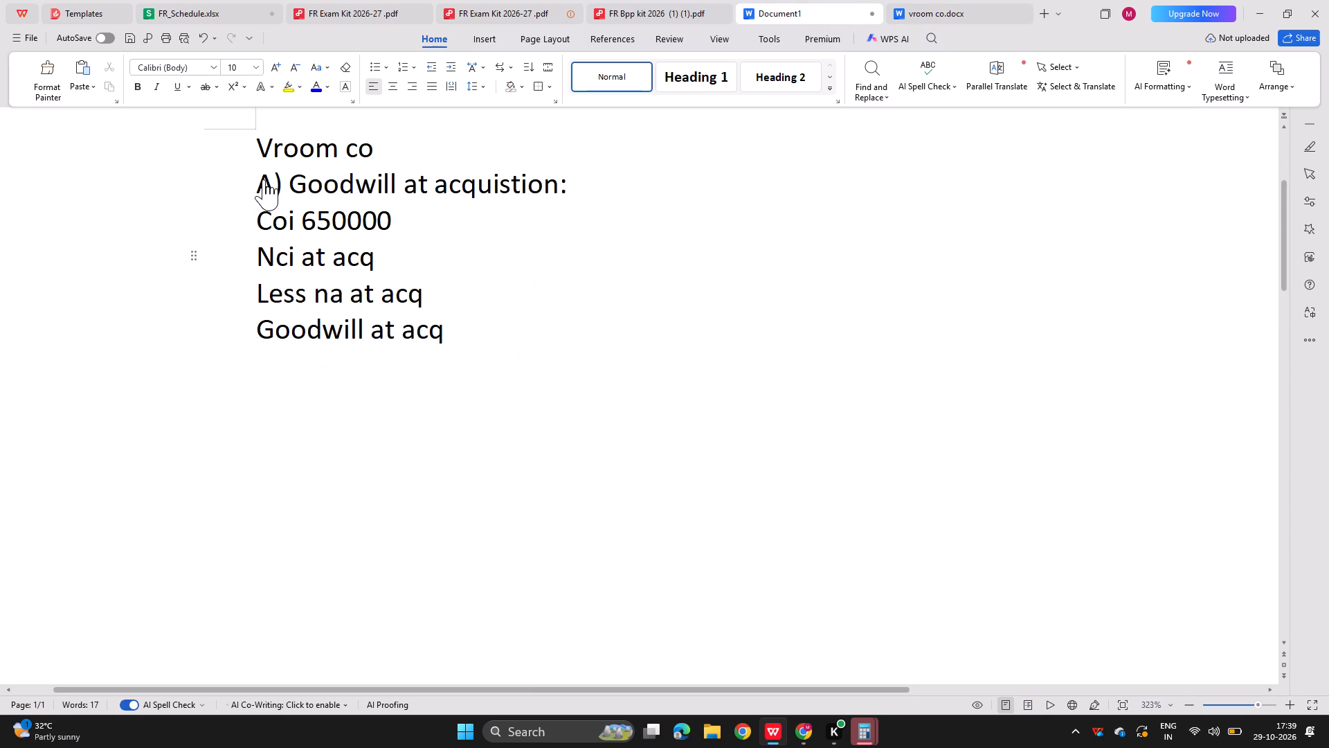
left_click_drag(264, 179, 226, 371)
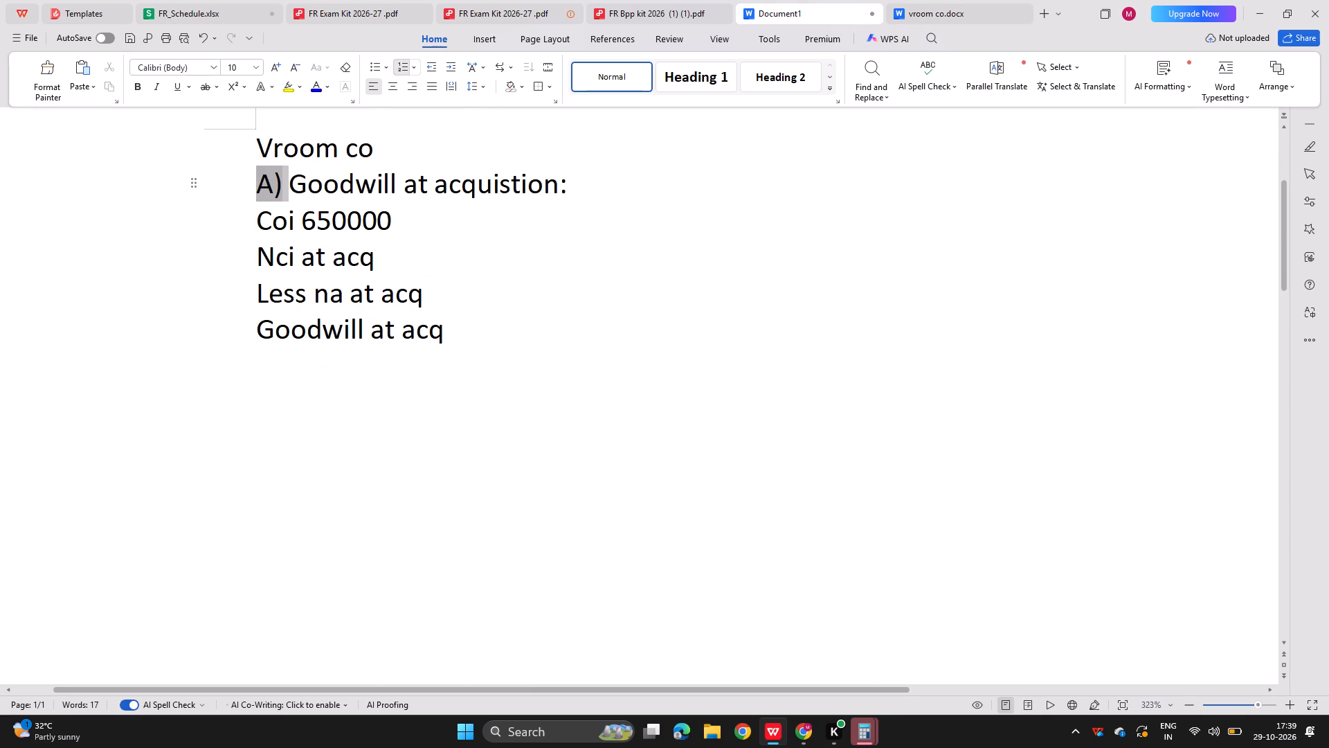
left_click_drag(264, 190, 201, 219)
left_click(466, 277)
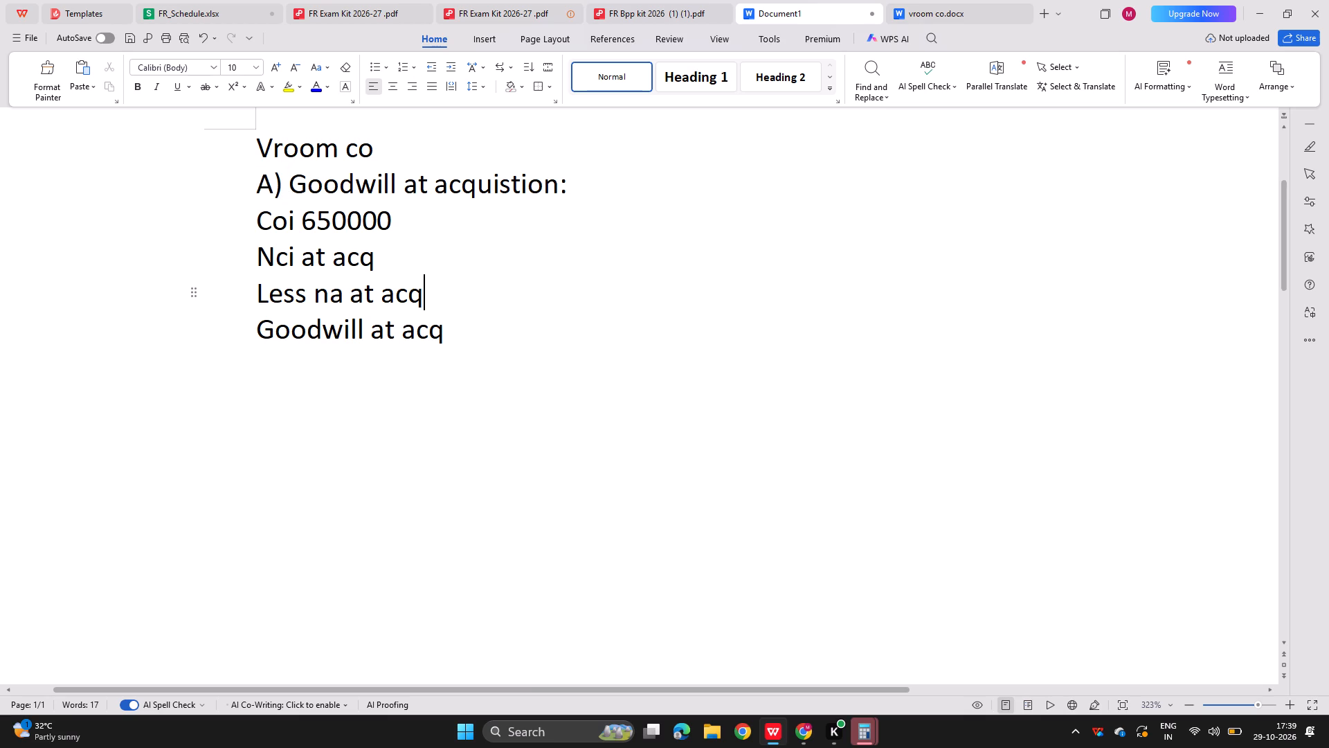
left_click_drag(262, 184, 354, 288)
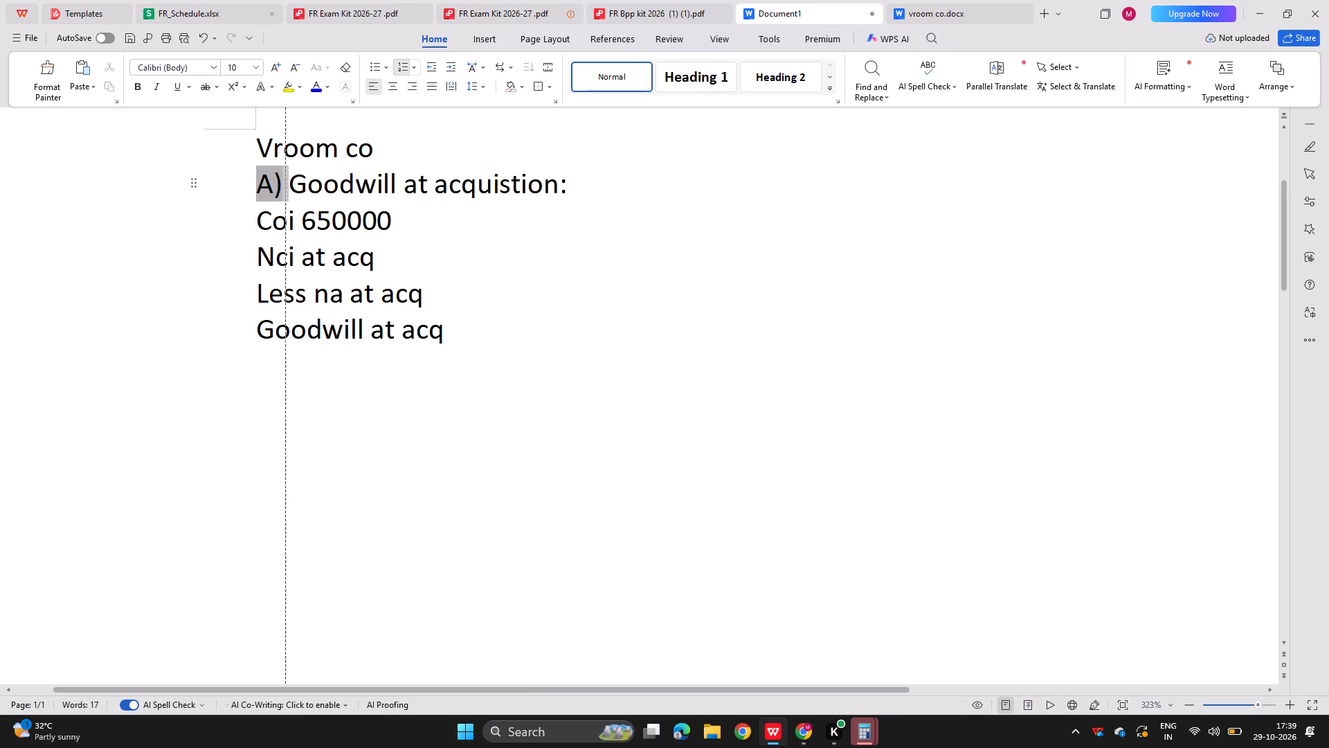
left_click_drag(354, 288, 407, 291)
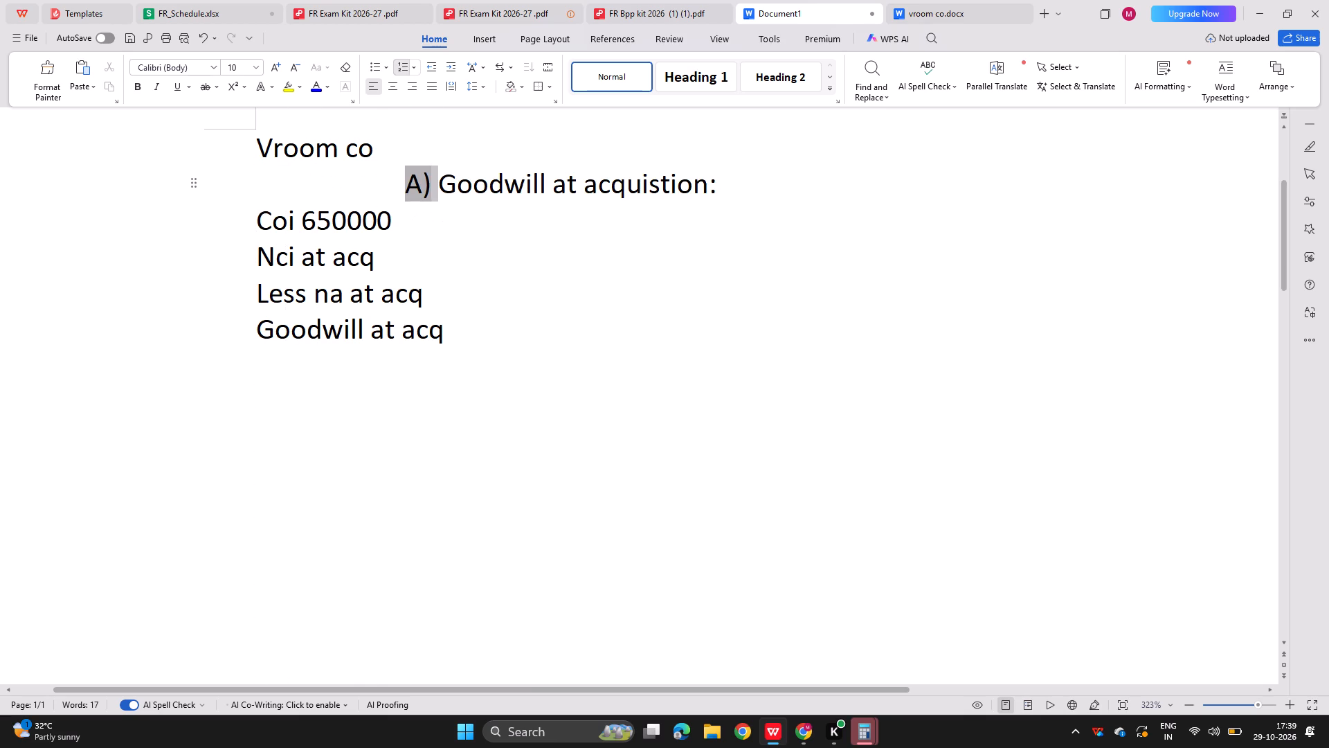
left_click(498, 364)
key("BackSpace")
key("BackSpace")
key("BackSpace")
key("BackSpace")
key("BackSpace")
key("BackSpace")
key("BackSpace")
key("BackSpace")
key("BackSpace")
key("BackSpace")
key("BackSpace")
key("BackSpace")
key("BackSpace")
key("BackSpace")
key("BackSpace")
key("BackSpace")
key("BackSpace")
key("BackSpace")
key("BackSpace")
key("BackSpace")
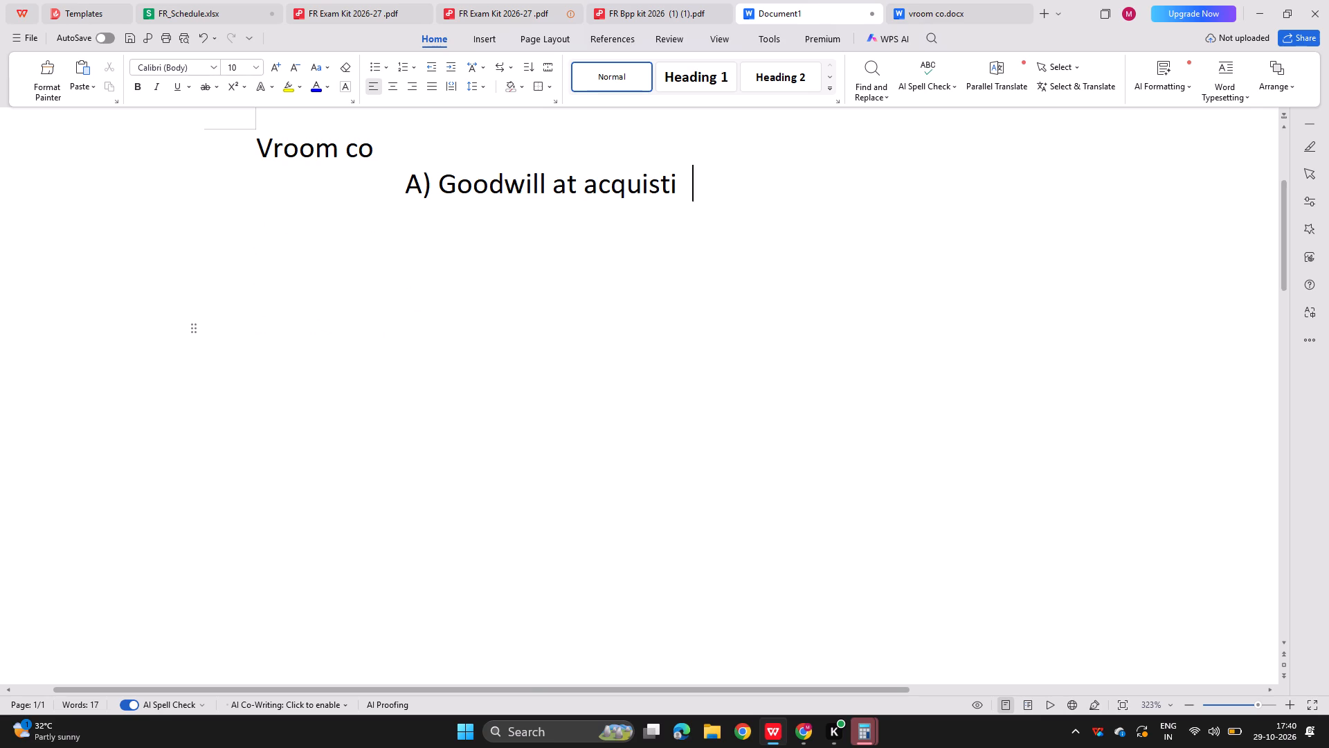
key("BackSpace")
key("BackSpace")
key("BackSpace")
key("BackSpace")
key("BackSpace")
key("BackSpace")
key("BackSpace")
key("BackSpace")
key("BackSpace")
key("BackSpace")
key("BackSpace")
key("BackSpace")
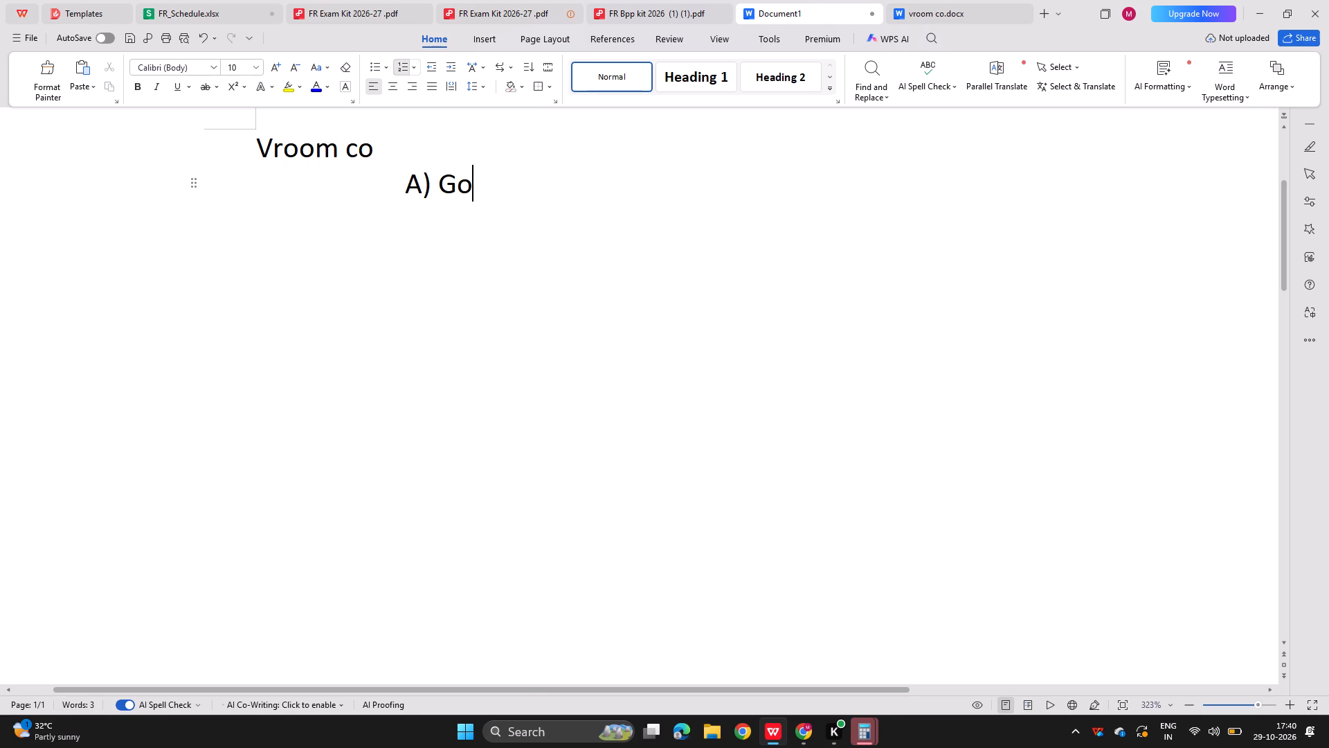
key("BackSpace")
key("BackSpace")
key("BackSpace")
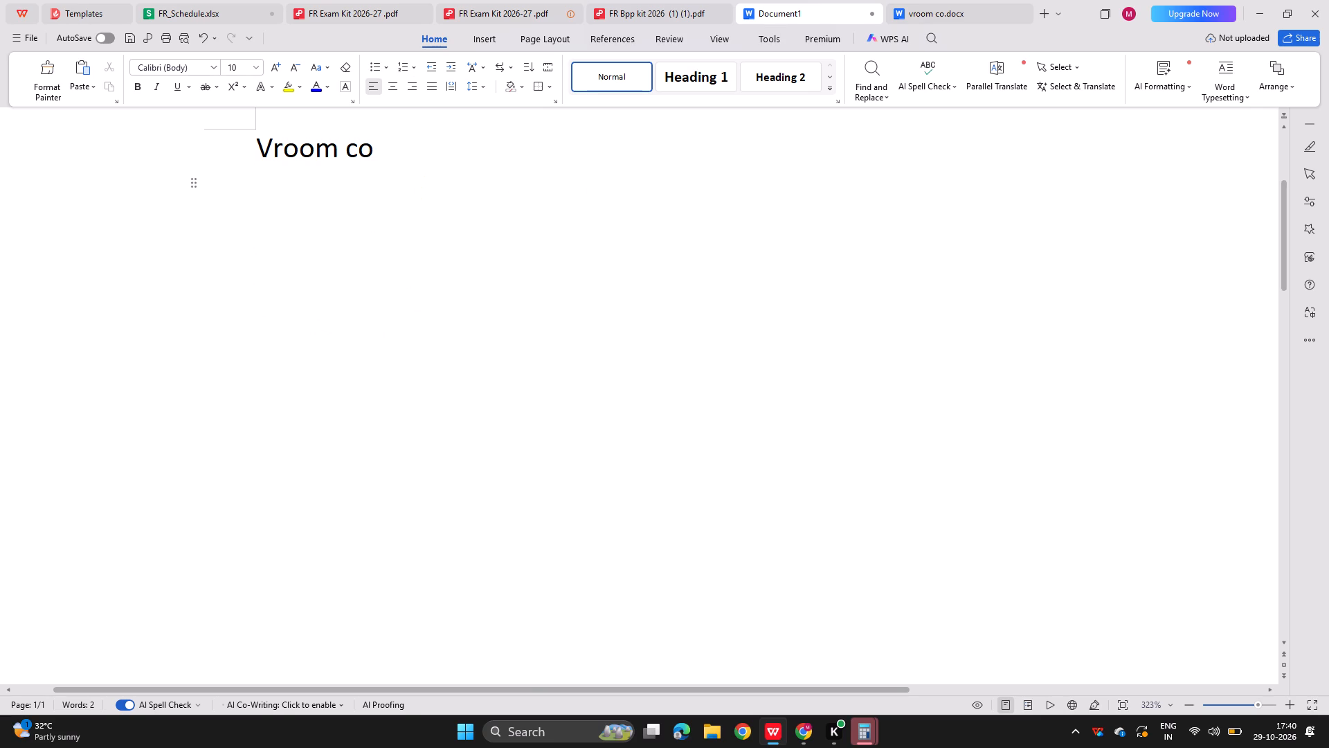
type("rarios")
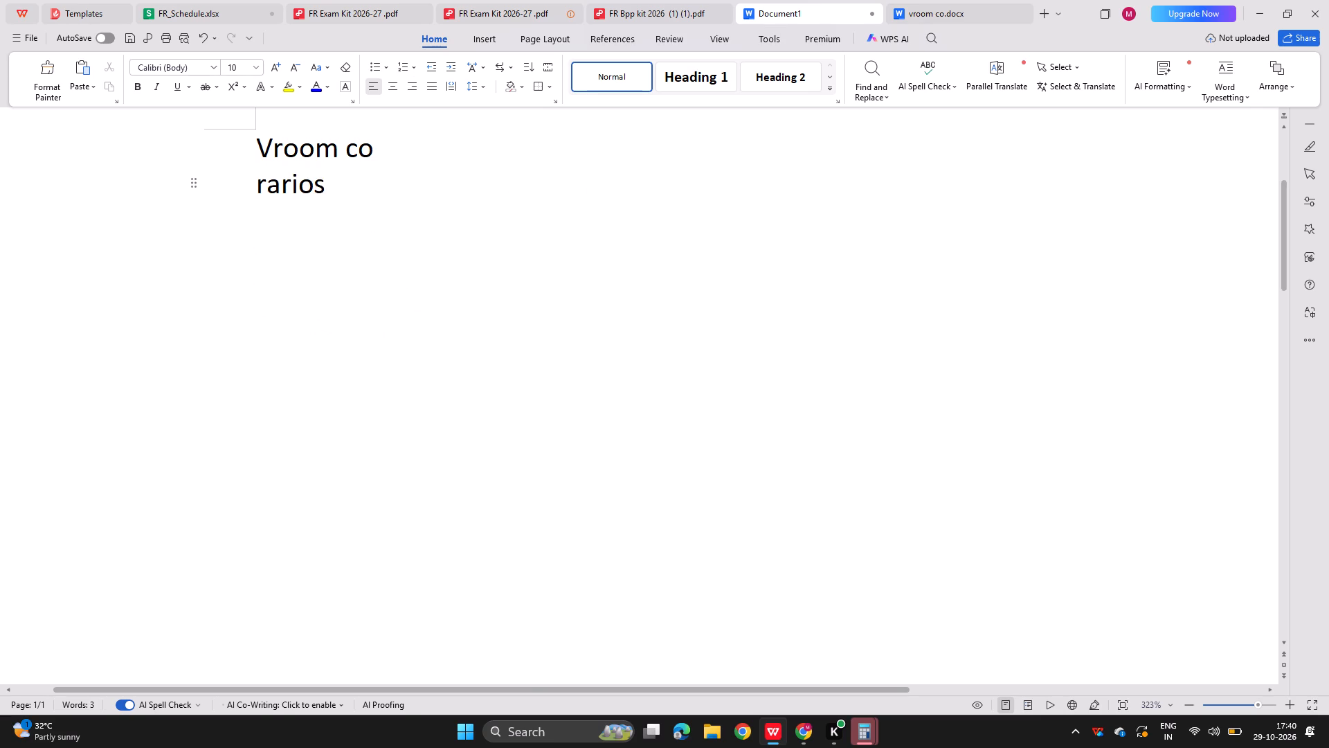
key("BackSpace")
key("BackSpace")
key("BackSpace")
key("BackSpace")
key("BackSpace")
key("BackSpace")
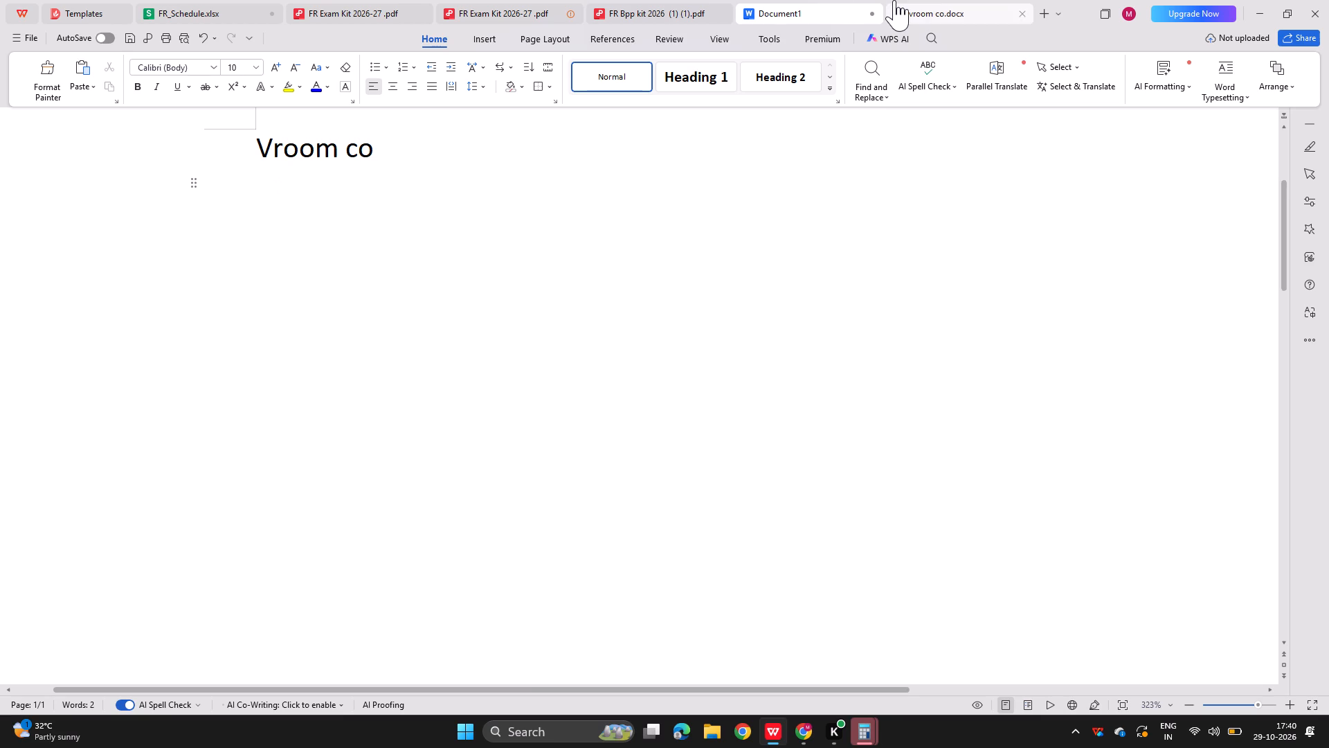
Check the layout of the ratio table required by question 229 and the one in vroom co.docx, and return to the new document.
left_click(894, 0)
left_click(779, 0)
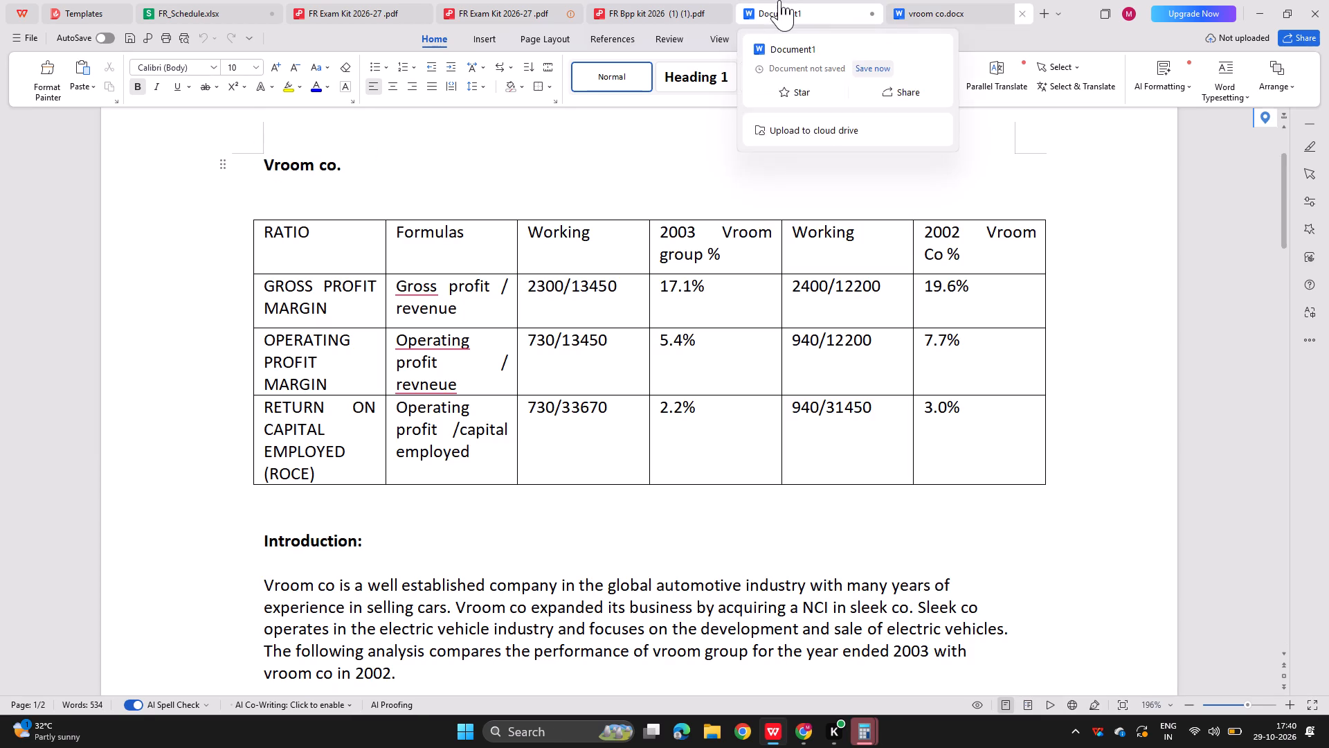
left_click(695, 1)
scroll(588, 247, "down", 1)
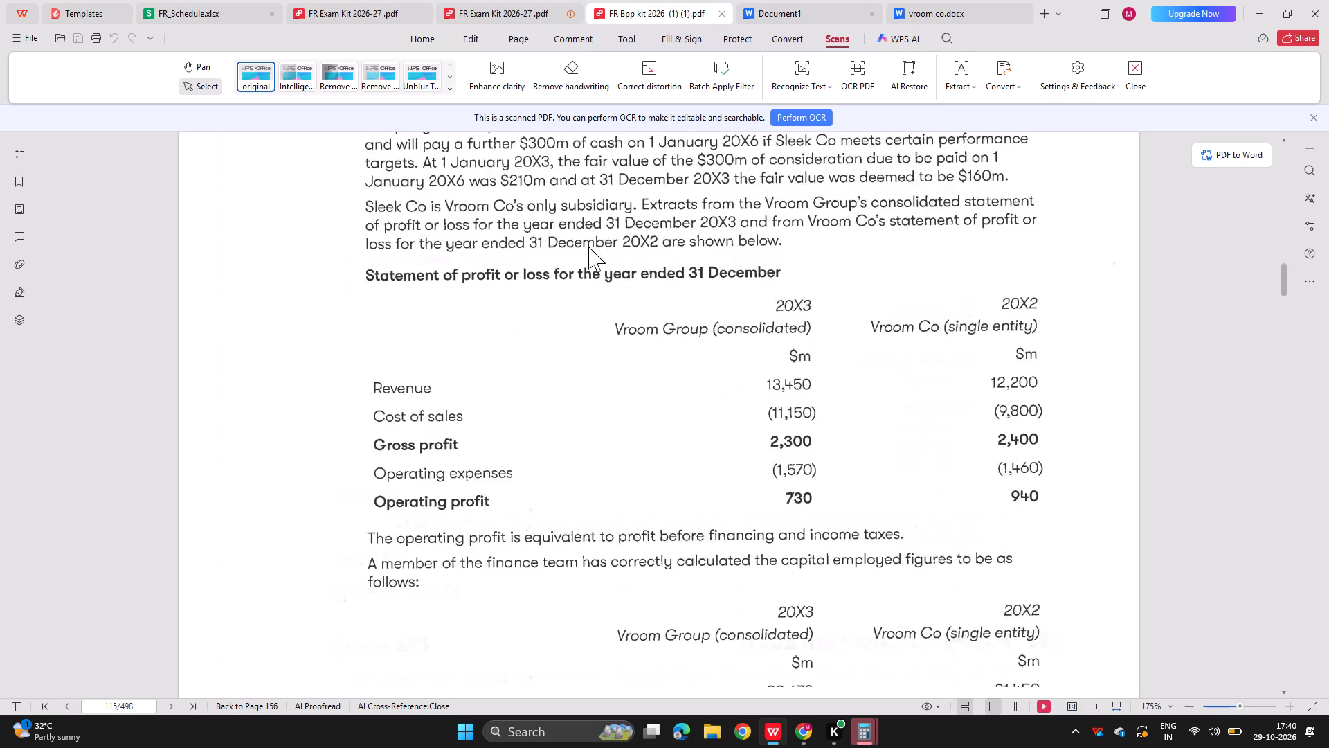
scroll(588, 247, "down", 5)
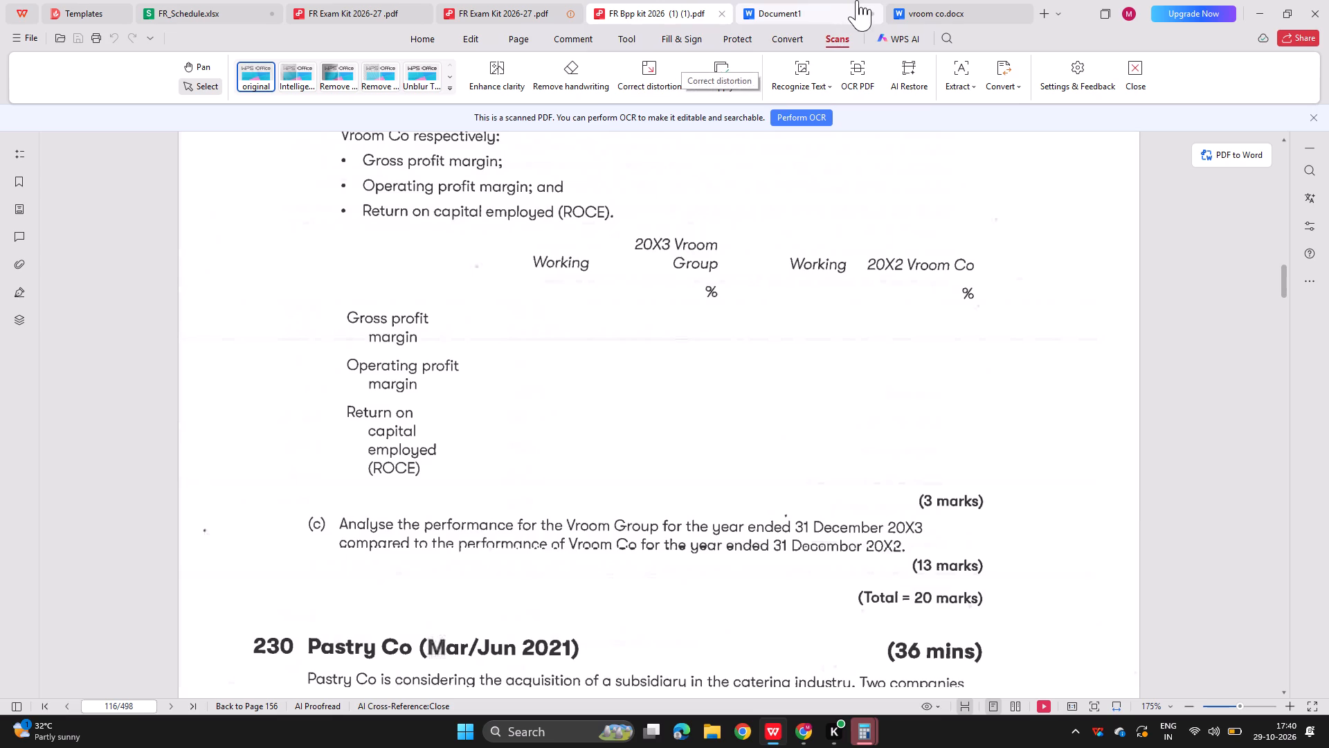
left_click(948, 0)
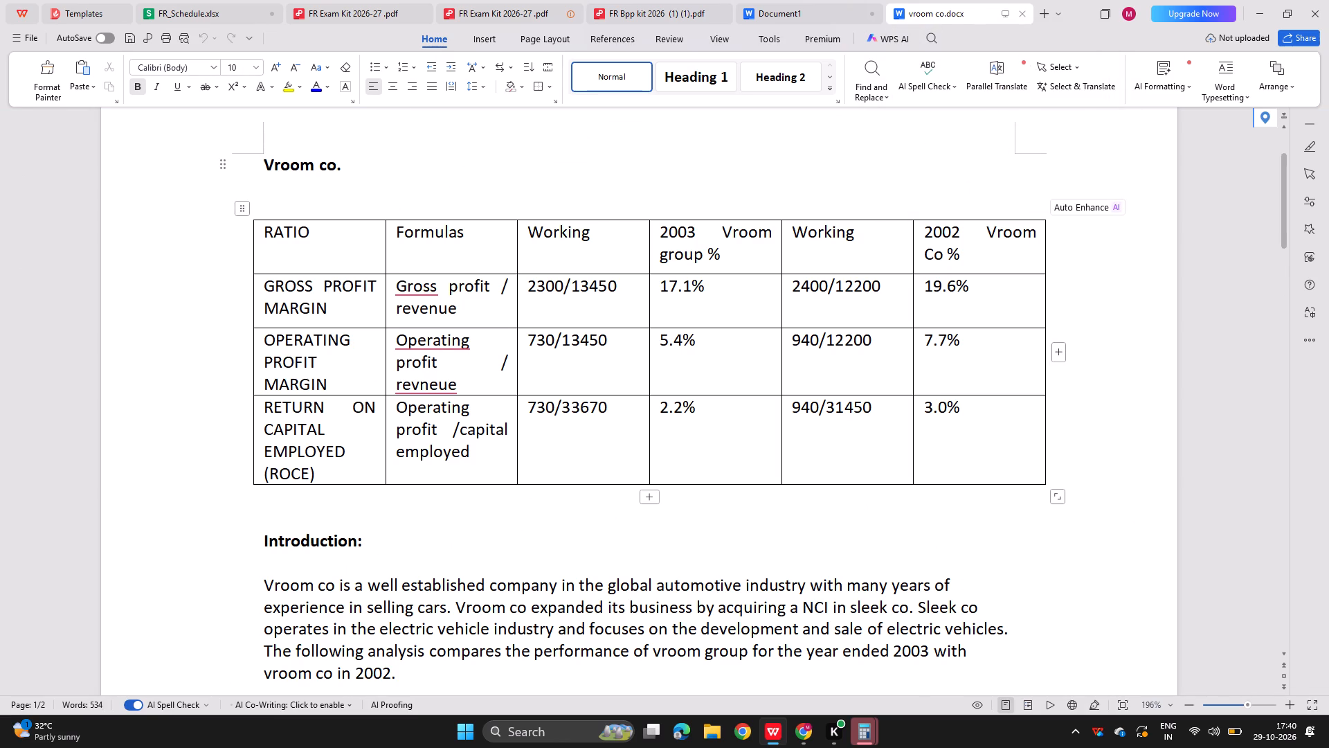
left_click(766, 5)
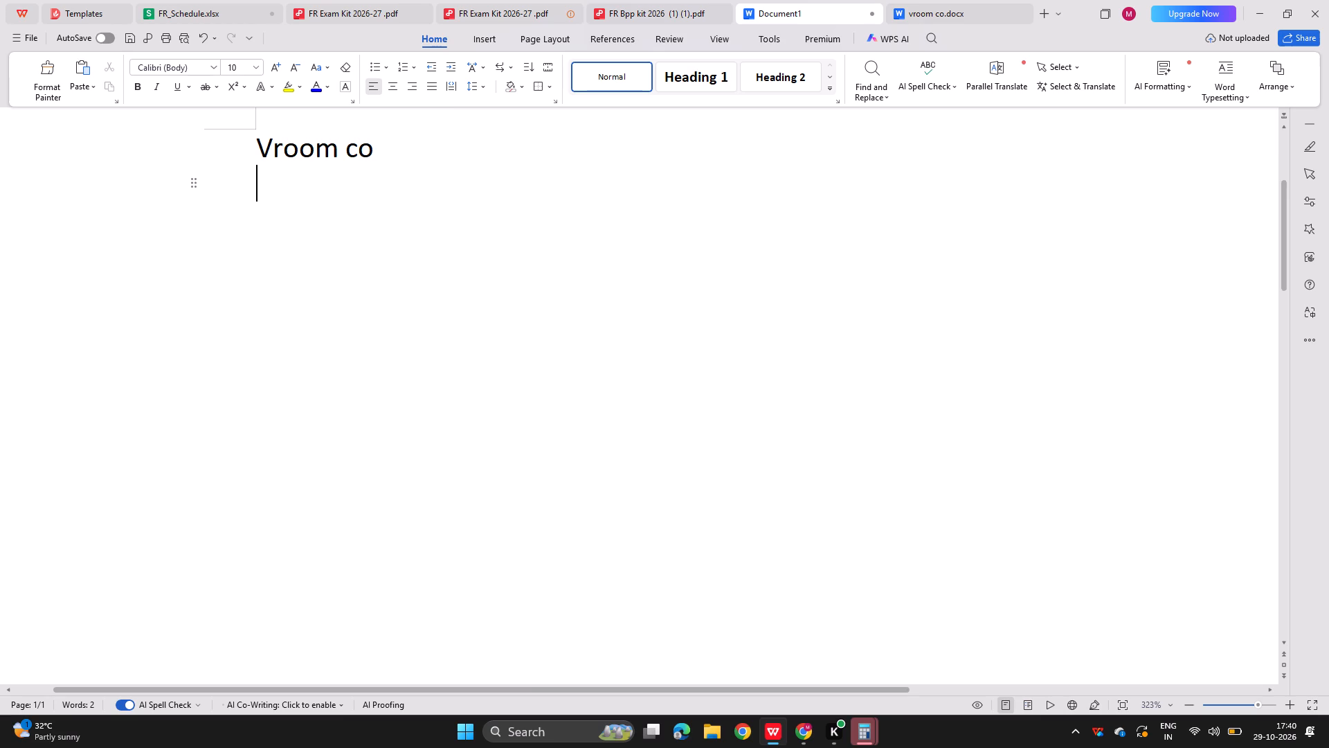
Insert a table of four rows and six columns below the Vroom co title.
left_click(483, 35)
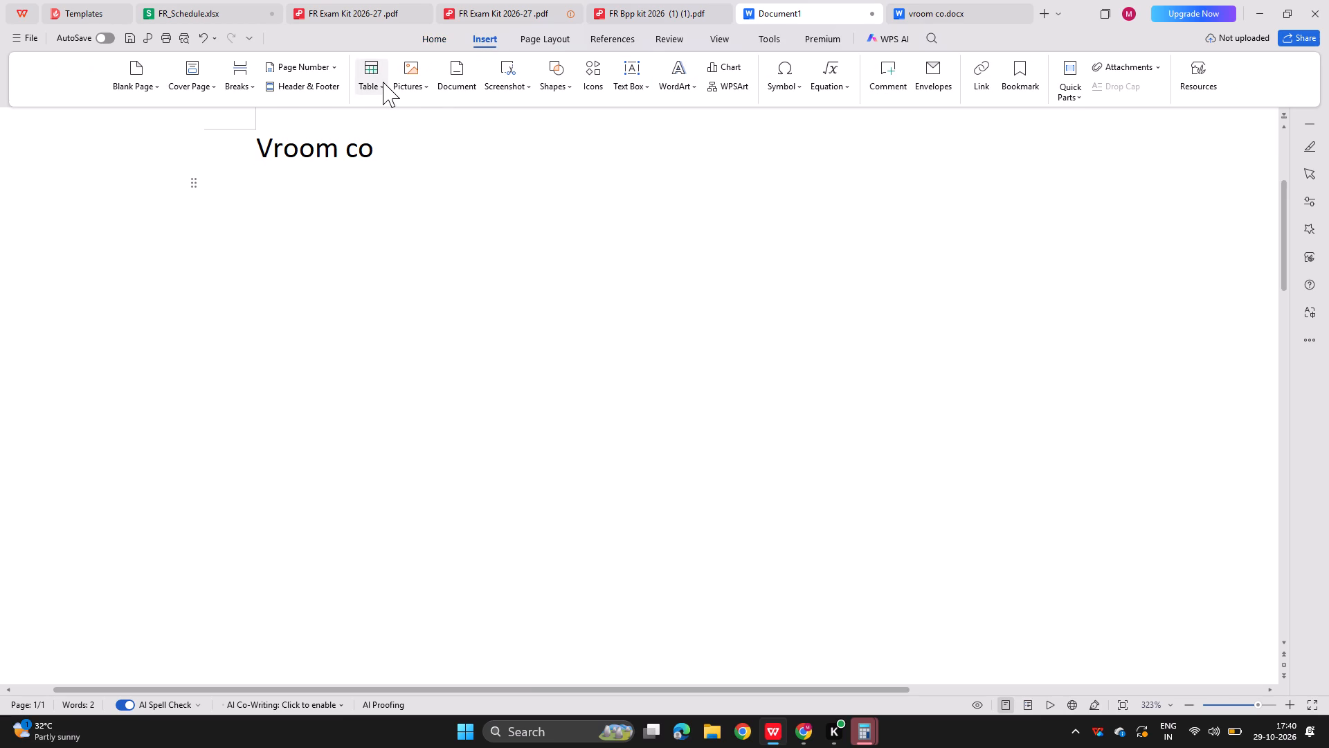
left_click(372, 66)
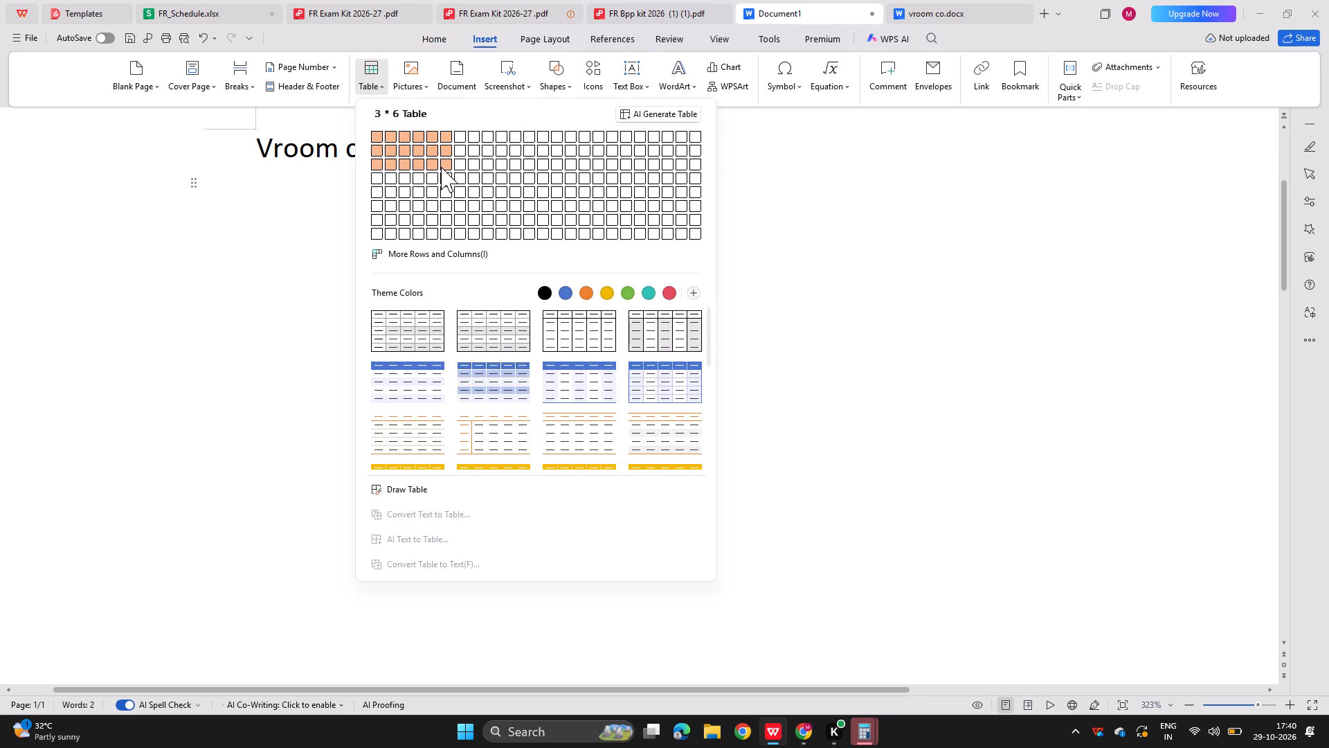
key("Return")
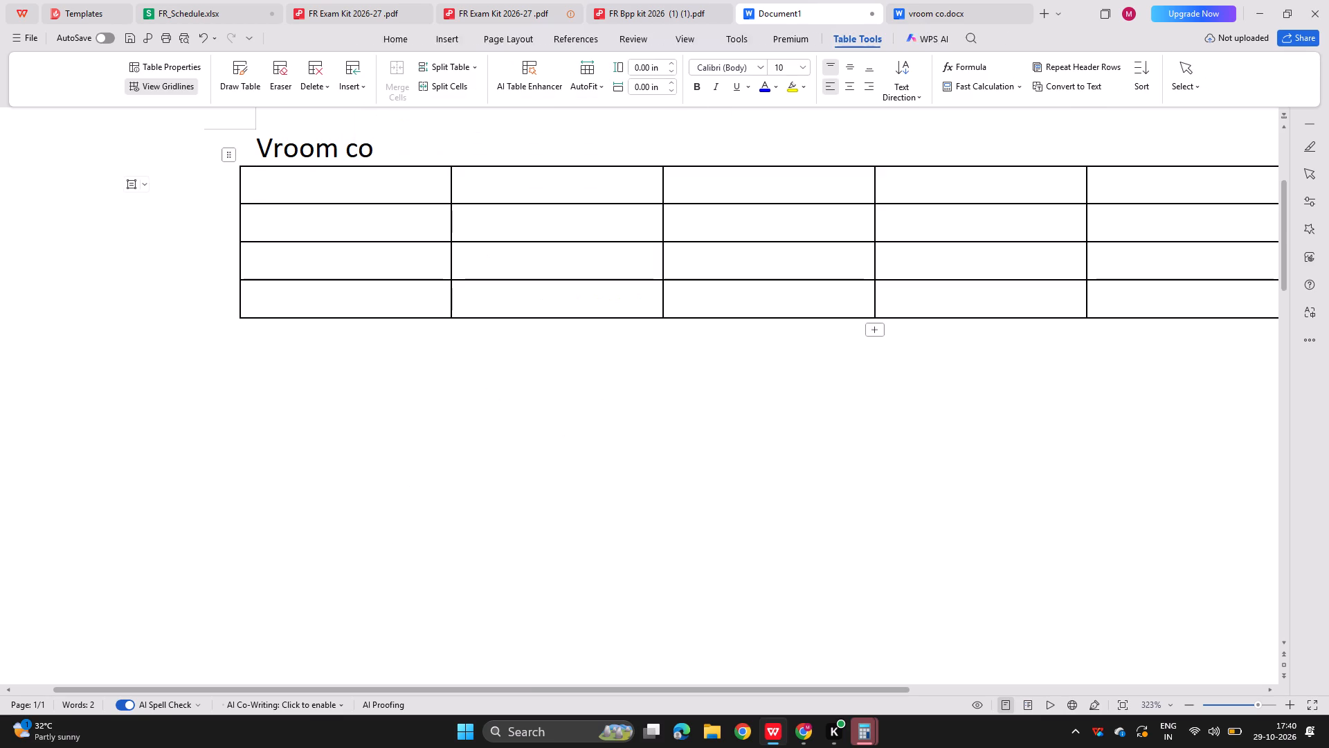
scroll(365, 184, "up", 3)
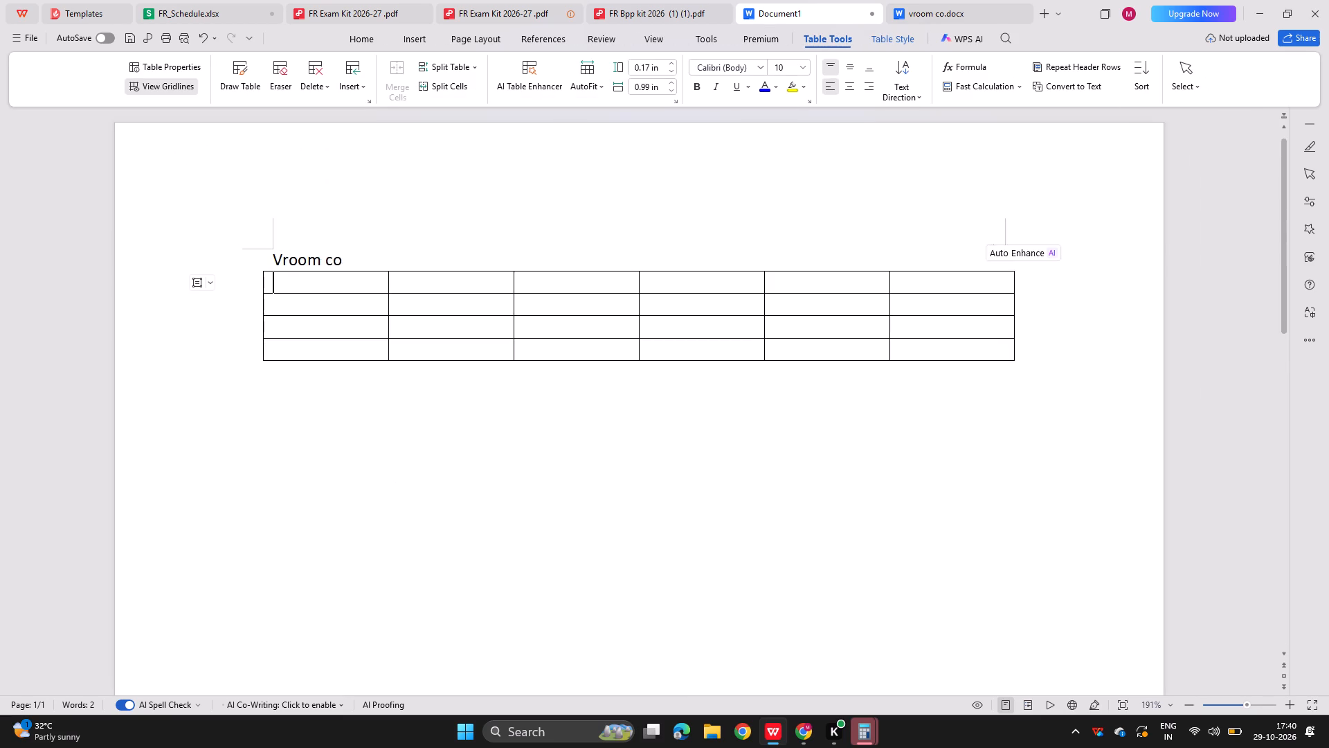
Head the table's first column ratios and enter Gross profit margin below it, checking the ratio names in question 229.
key("t")
key("BackSpace")
type("ratios")
key("Down")
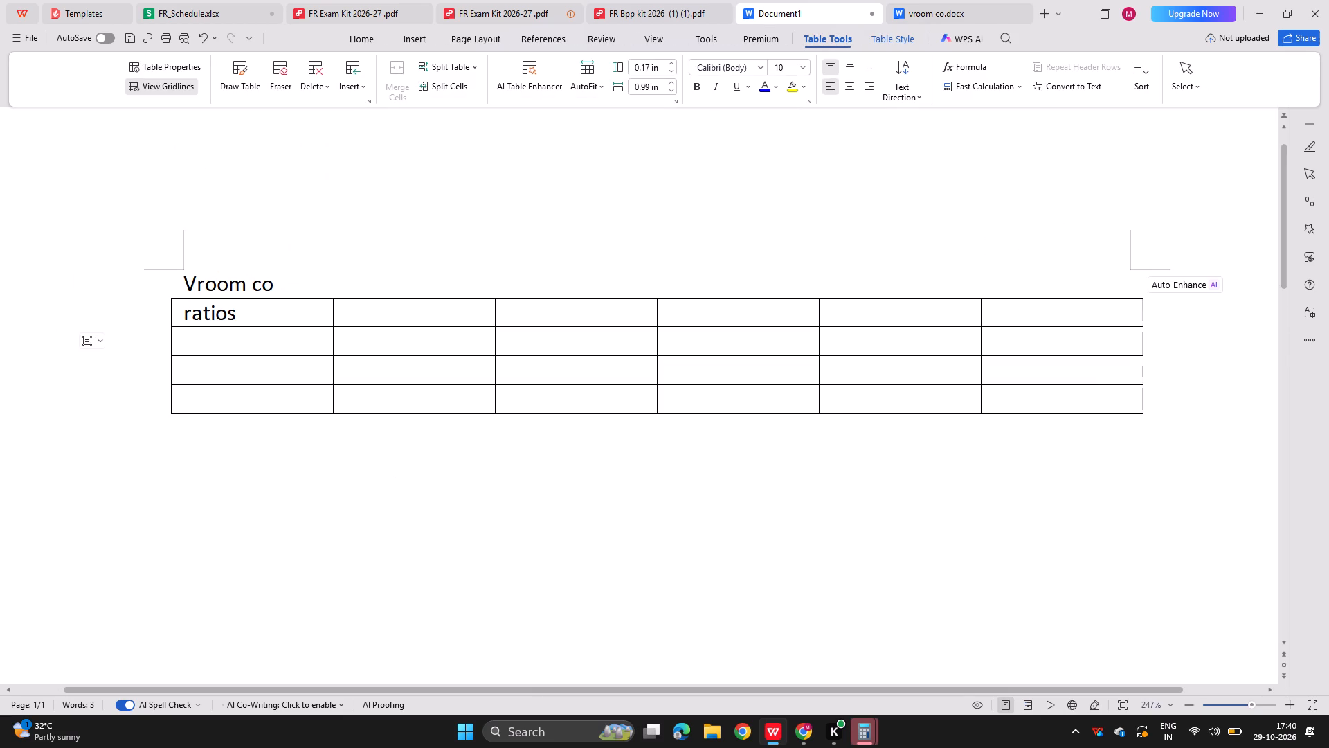
left_click(615, 1)
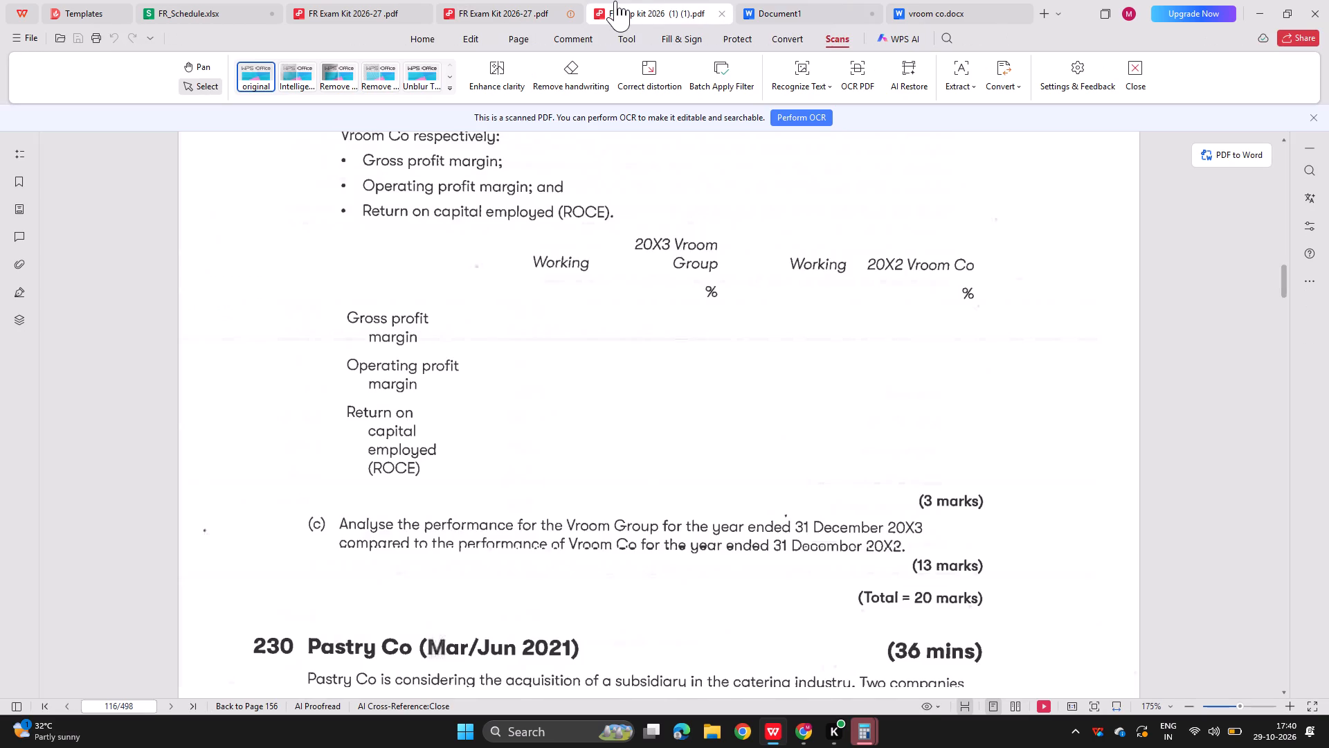
left_click(768, 0)
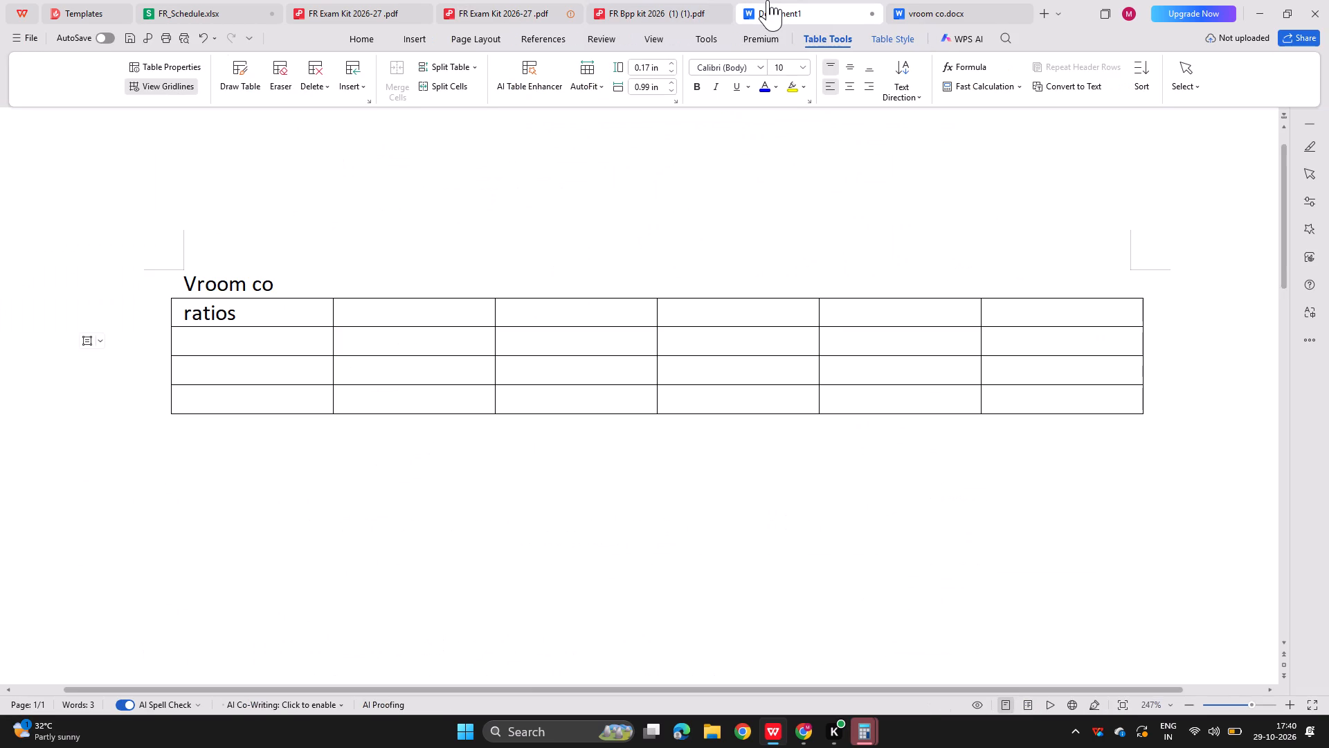
type("gross profit margin")
key("Down")
key("Up")
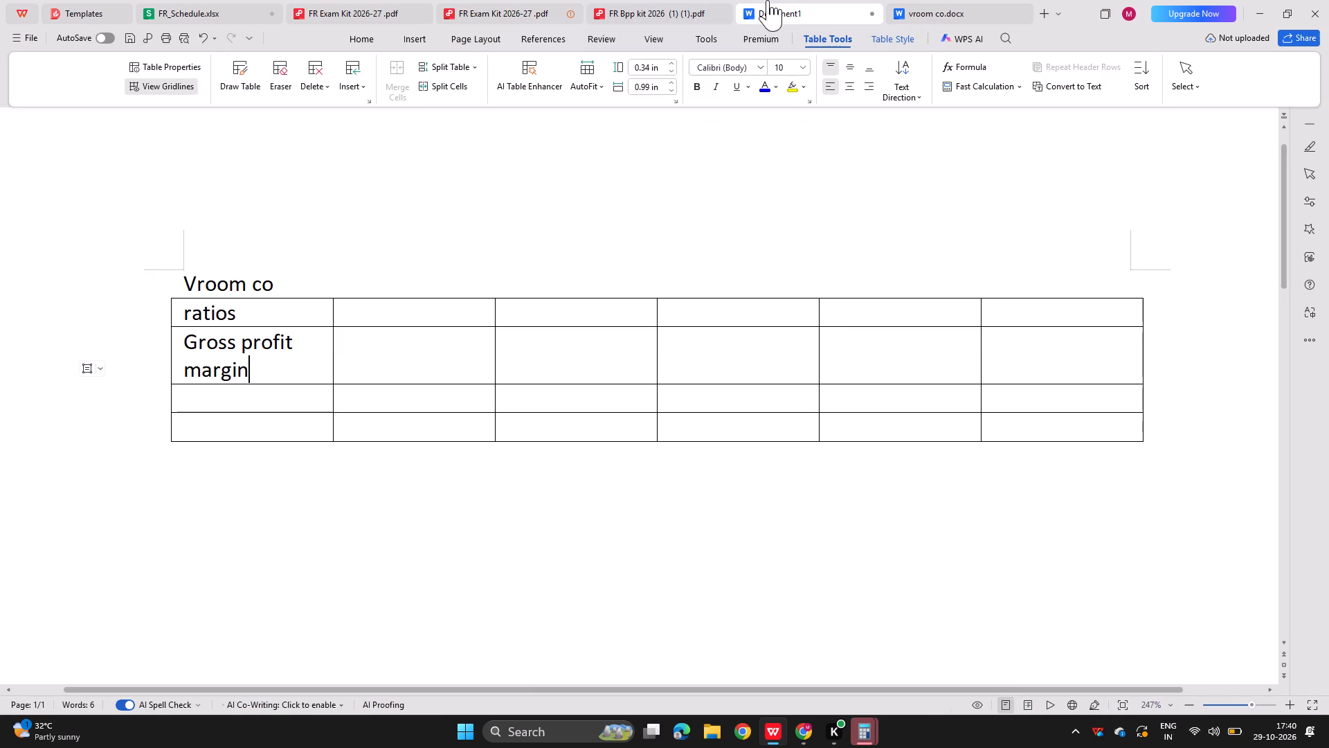
Enter Operating profit margin in the third row of the ratios column.
key("o")
key("BackSpace")
key("Down")
type("operating profit amrgin")
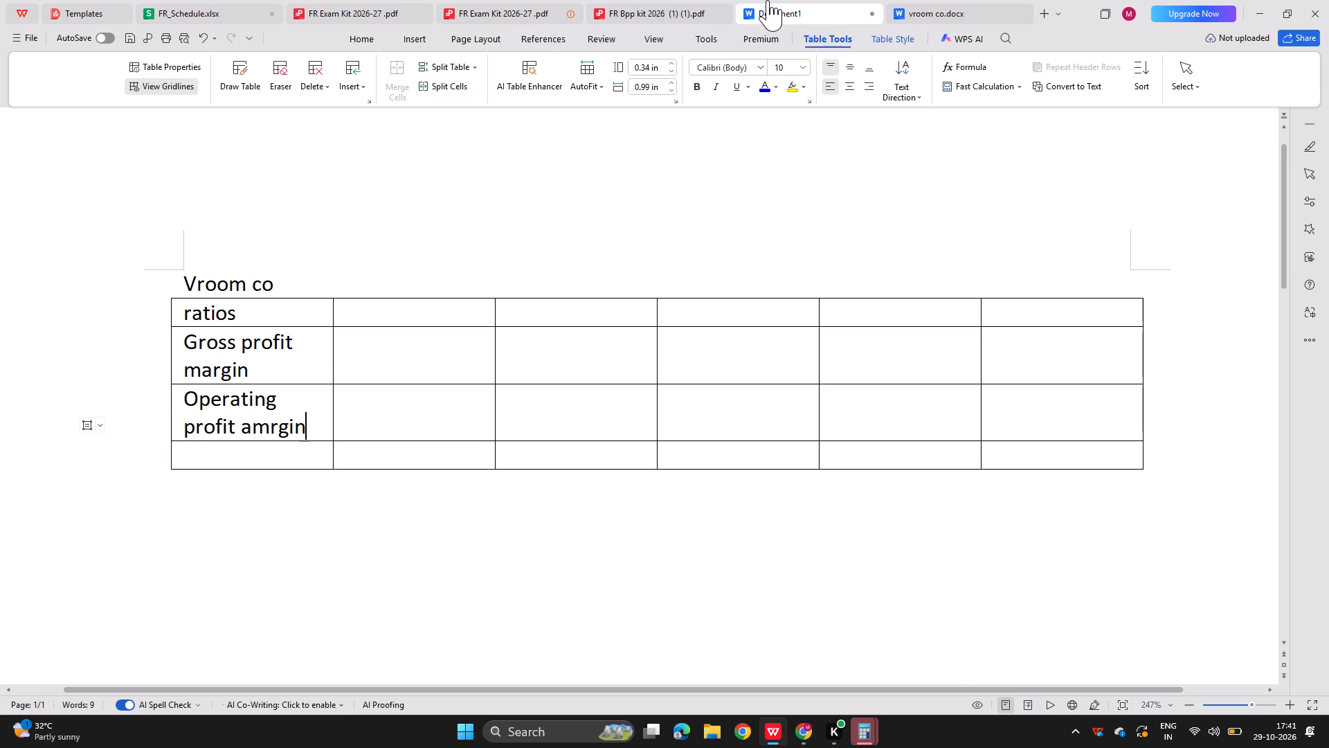
key("BackSpace")
key("BackSpace")
key("BackSpace")
key("BackSpace")
key("BackSpace")
key("BackSpace")
type("margin")
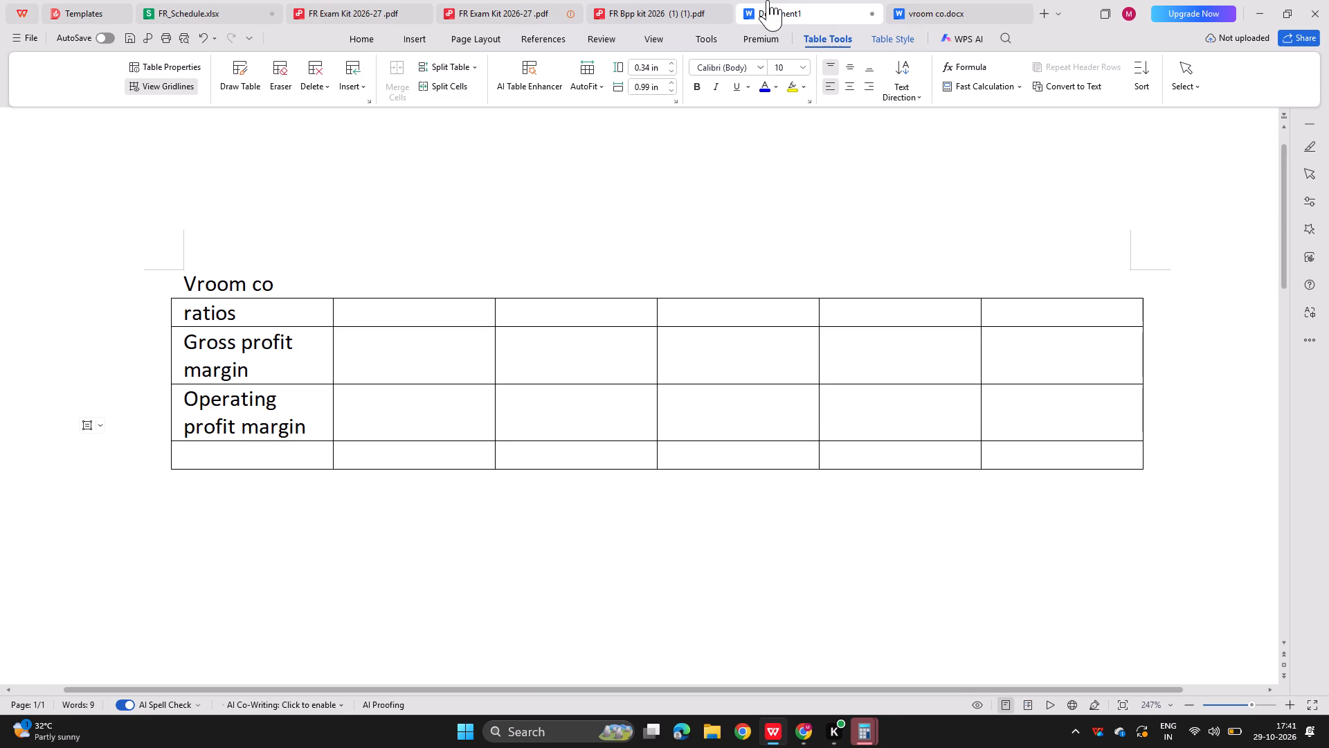
Enter Return on capital employed in the last row of the ratios column.
key("Down")
type("retr")
key("BackSpace")
type("urn on capital eom")
key("BackSpace")
key("BackSpace")
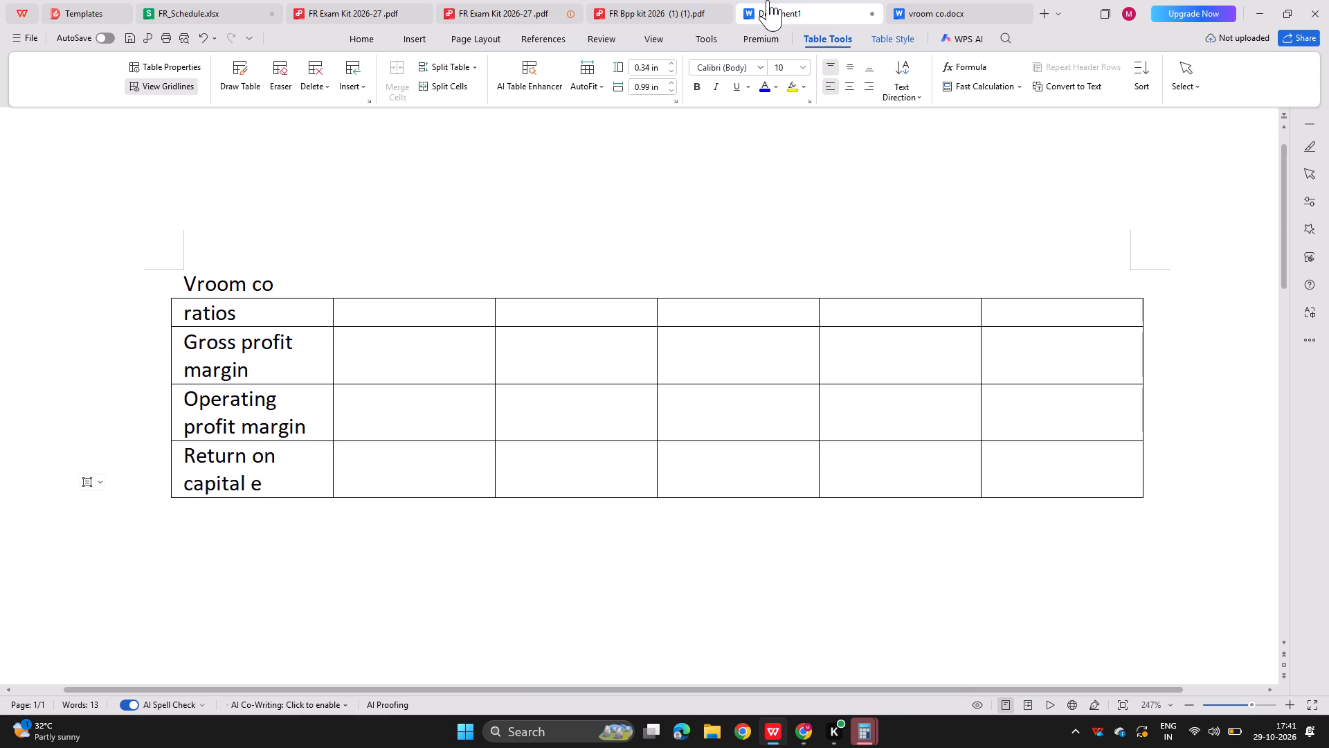
key("BackSpace")
type("employed")
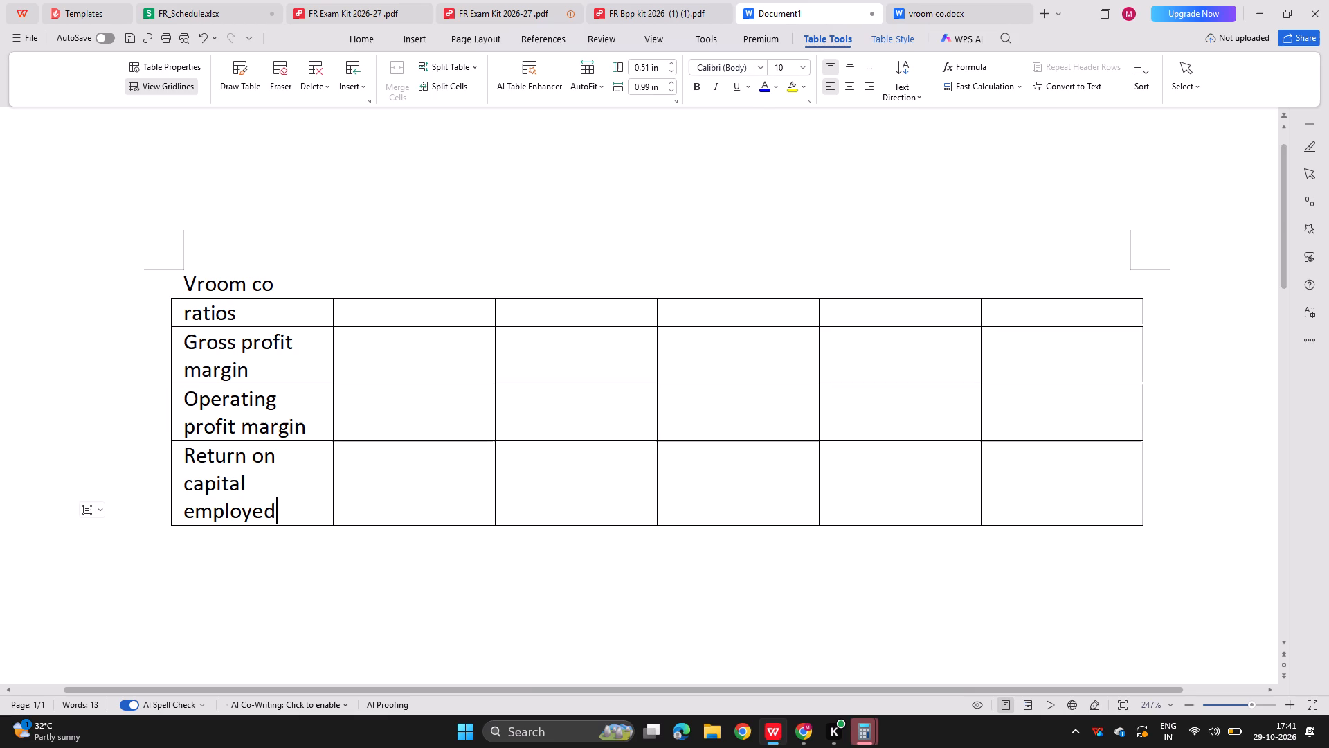
Go to the empty heading cell of the table's second column.
left_click(471, 298)
left_click(417, 310)
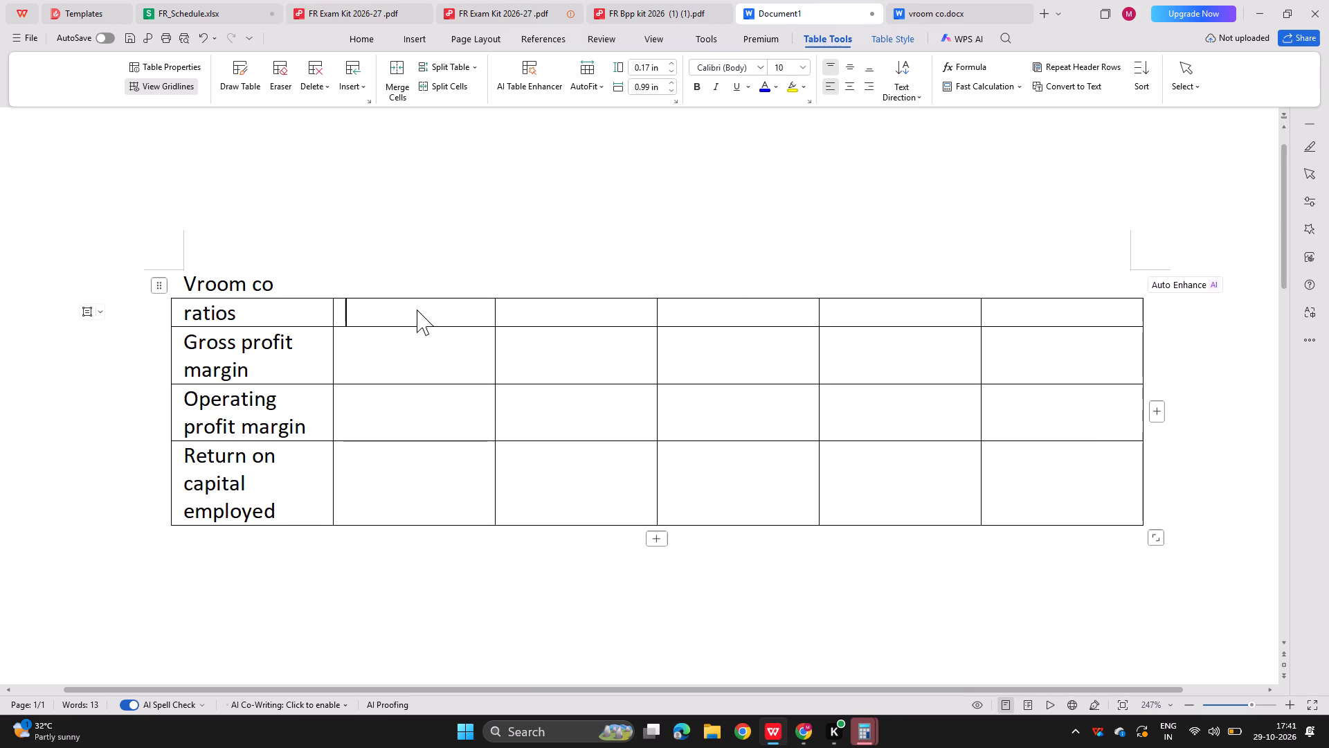
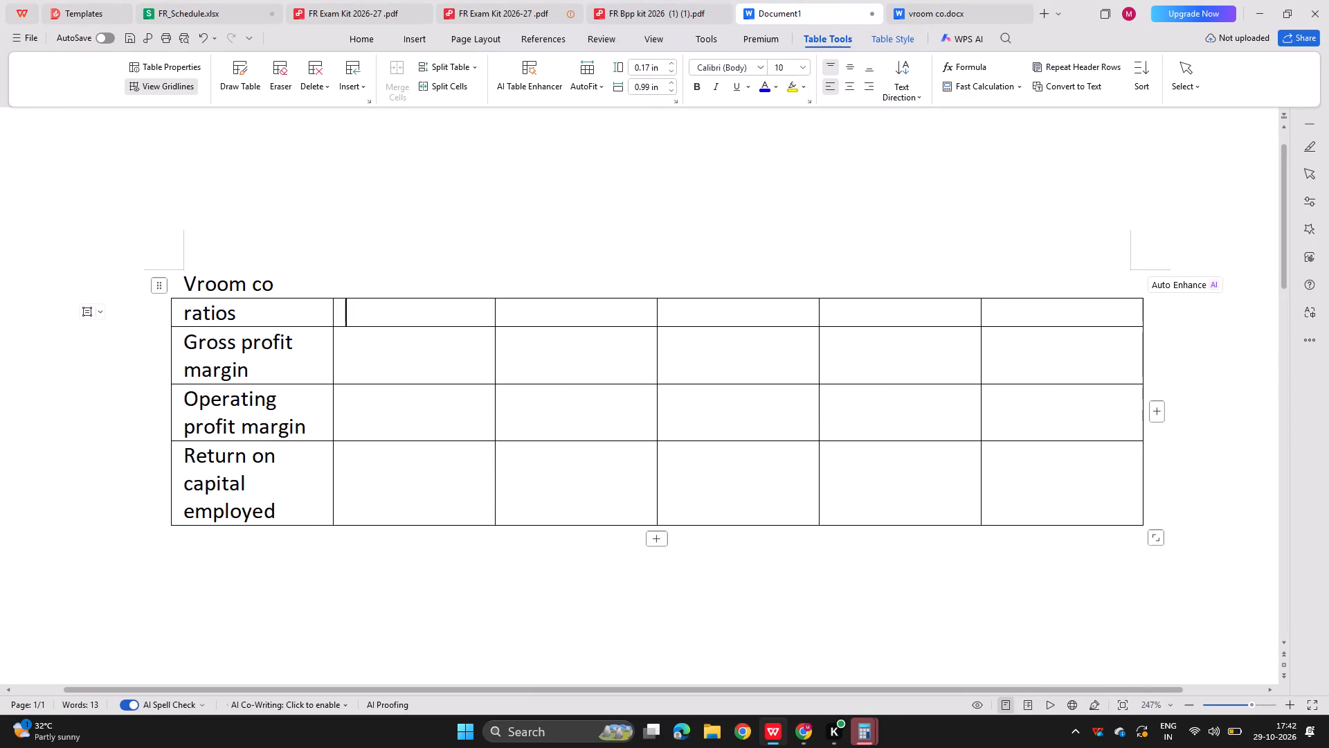
Head the ratio table's second column formula.
type("froamu")
key("BackSpace")
key("BackSpace")
key("BackSpace")
key("BackSpace")
key("BackSpace")
type("ormula")
Head the table's third column working, following the layout given in question 229.
key("Right")
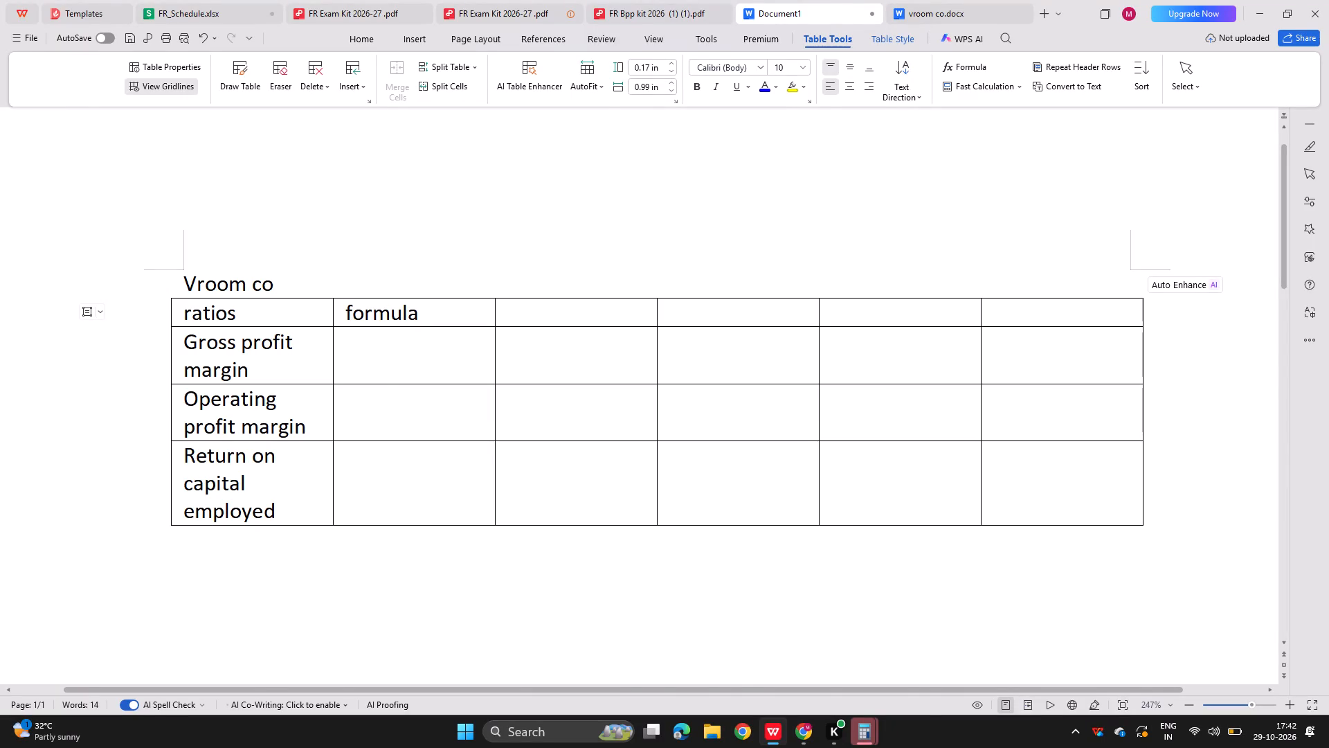
left_click(633, 0)
left_click(780, 0)
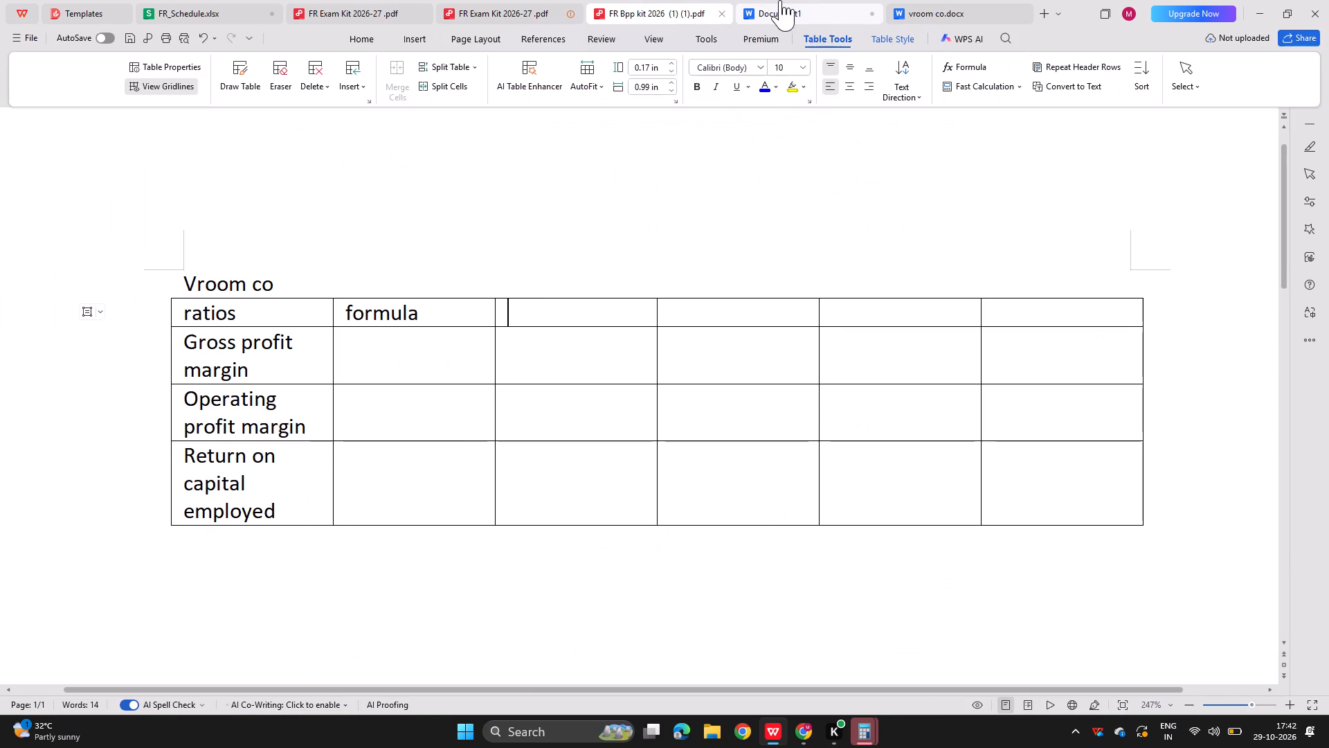
key("o")
key("BackSpace")
type("wo")
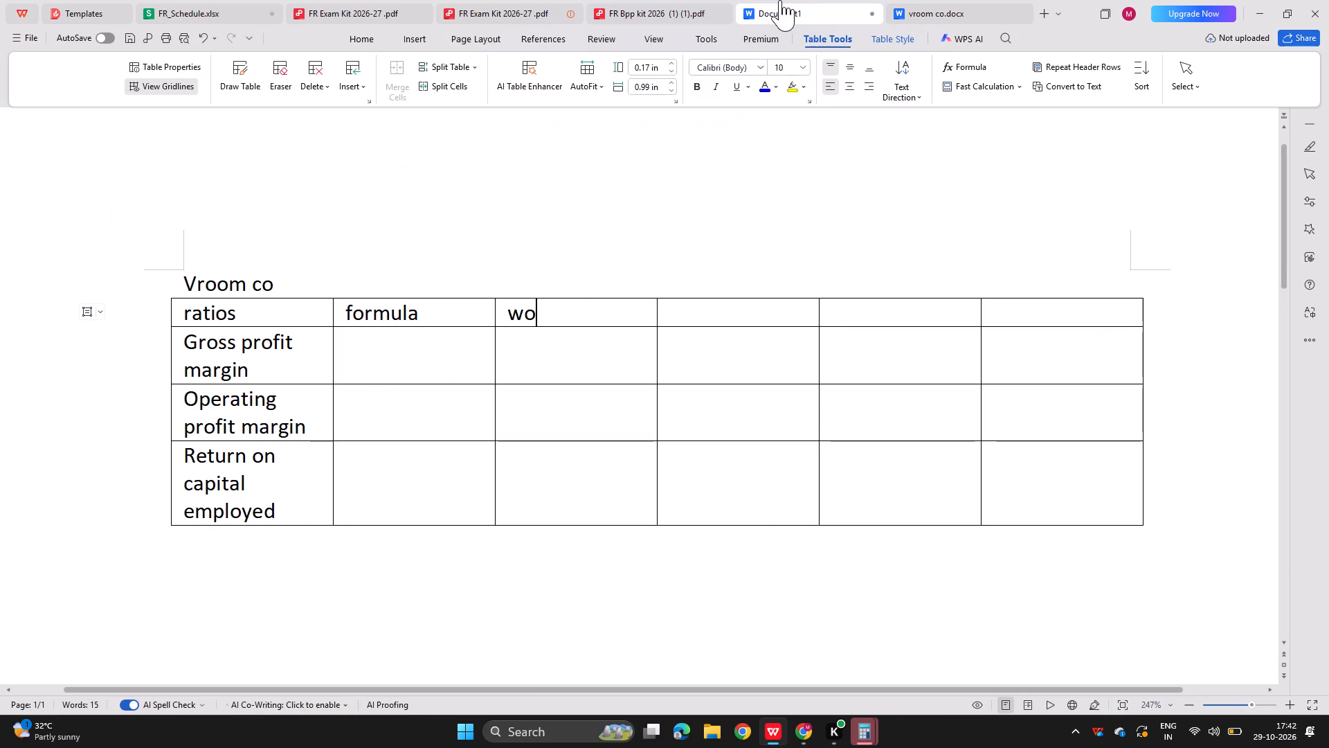
type("rking")
Head the table's fourth column 2003 vroom group%, checking the column headings in question 229 of the FR Bpp kit.
key("Right")
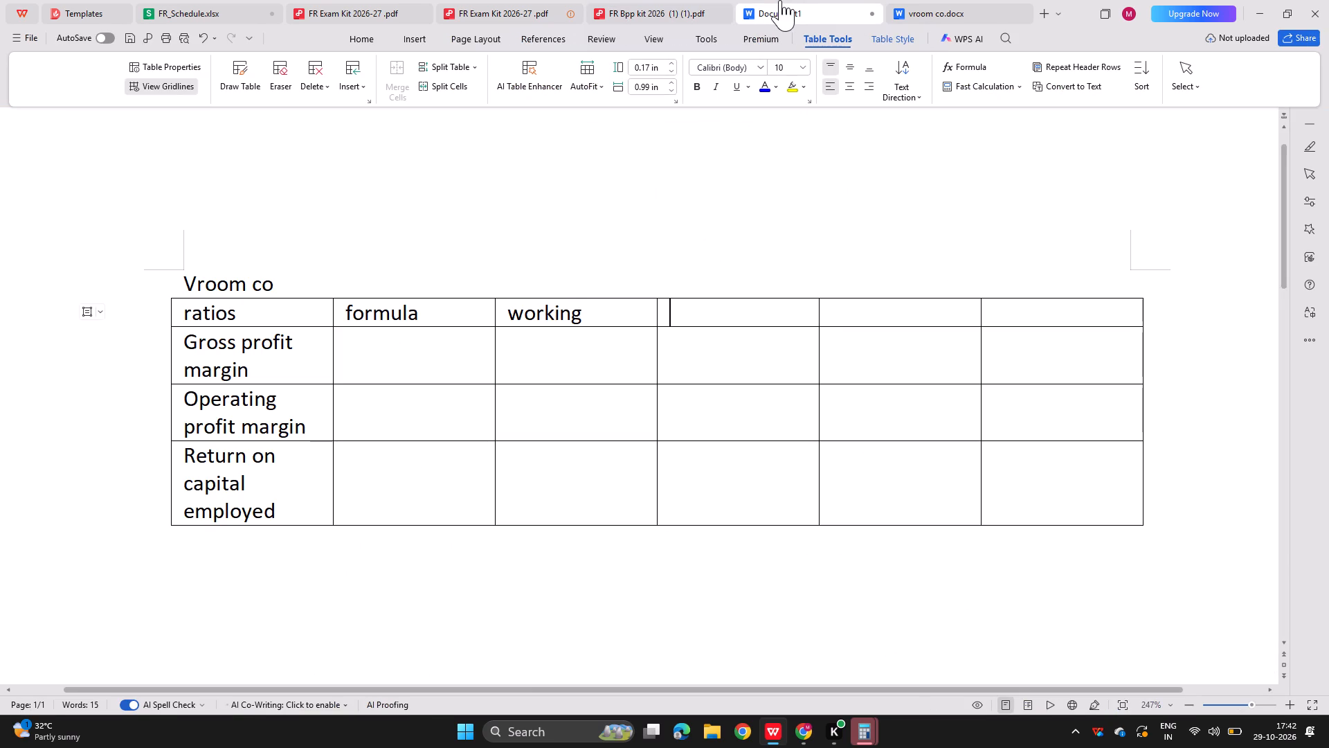
left_click(694, 2)
left_click(782, 0)
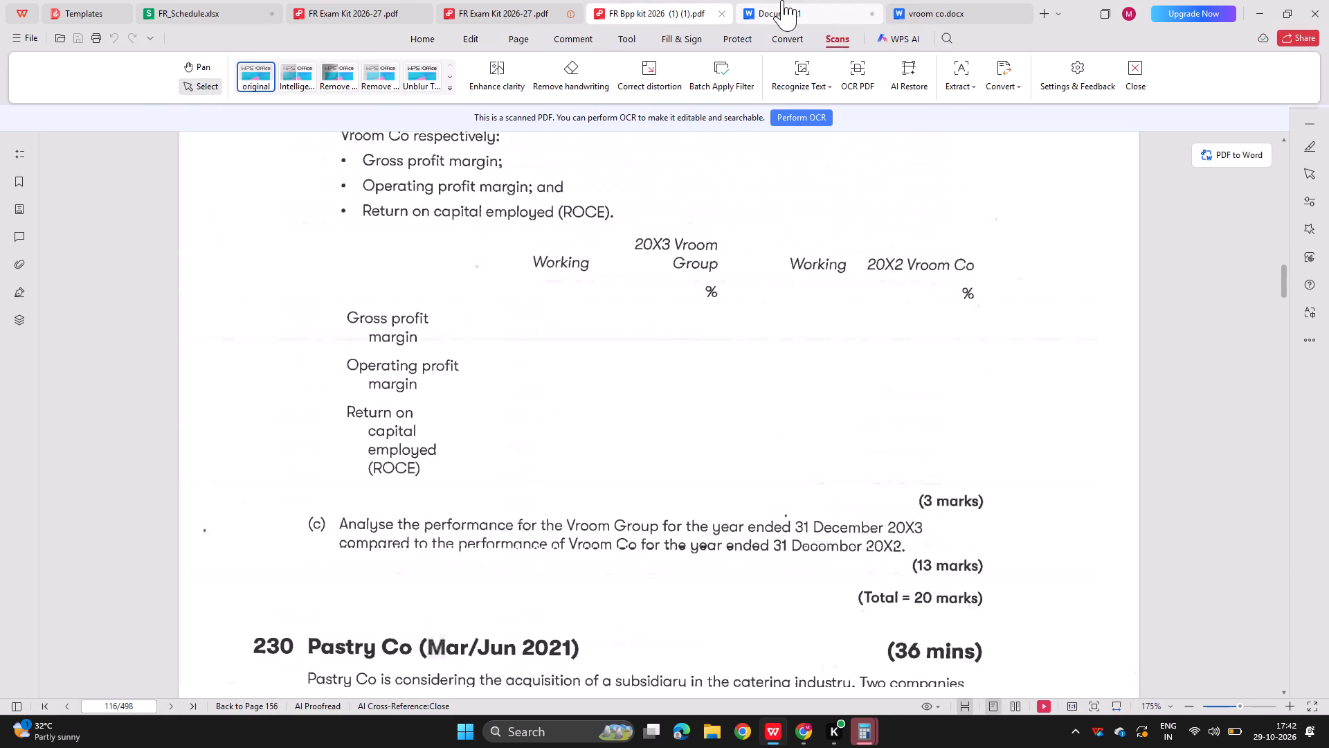
type("2003 vroom gorup")
key("space")
key("BackSpace")
key("BackSpace")
key("BackSpace")
key("BackSpace")
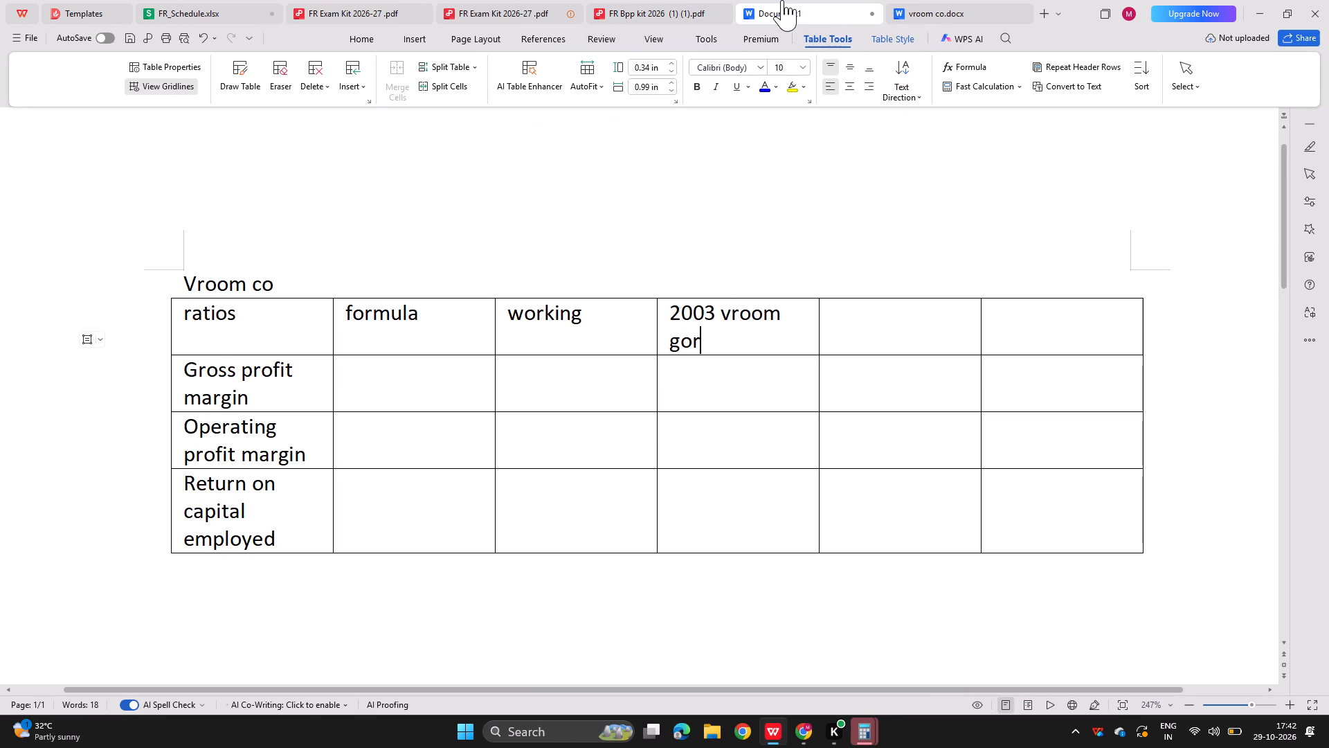
key("BackSpace")
type("roup")
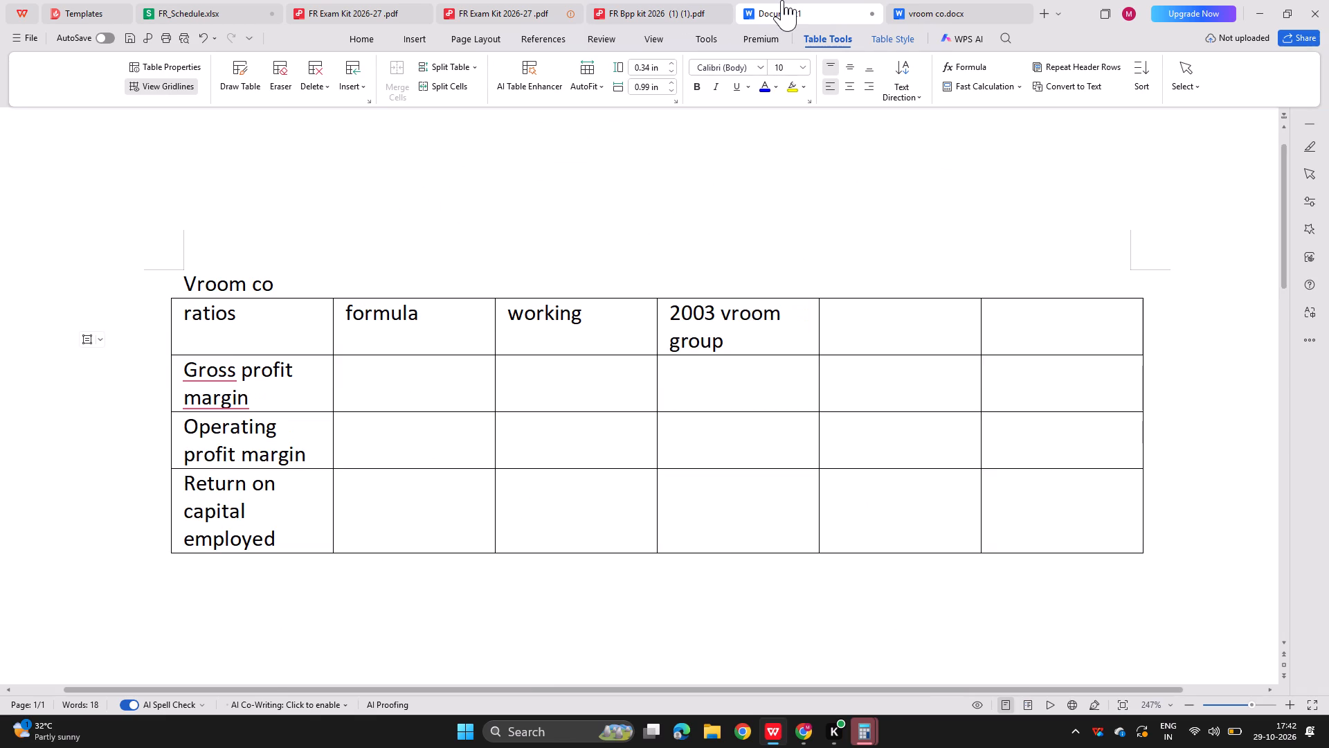
left_click(612, 0)
left_click(795, 1)
key("shift+percent")
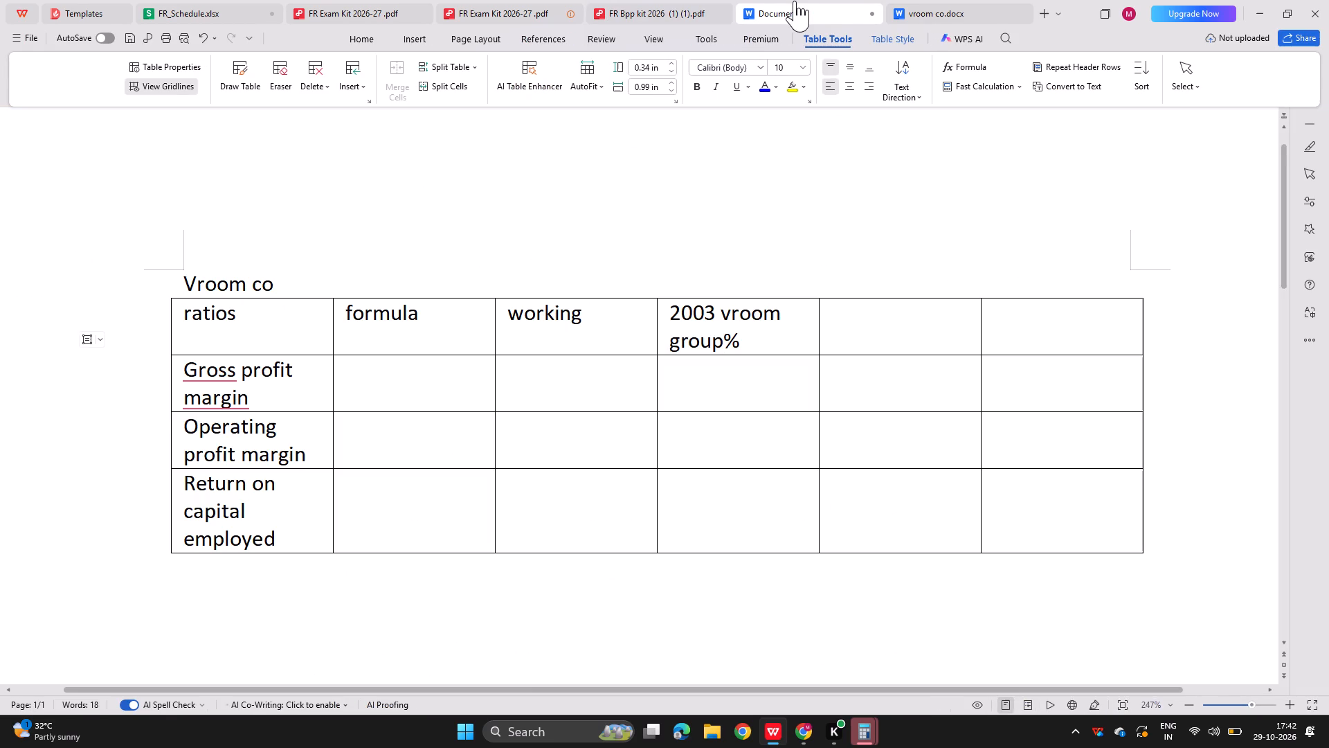
Head the table's fifth column working.
key("Right")
key("e")
key("BackSpace")
type("working")
Head the table's last column 2004 vroom co %, checking the column headings in question 229.
key("Right")
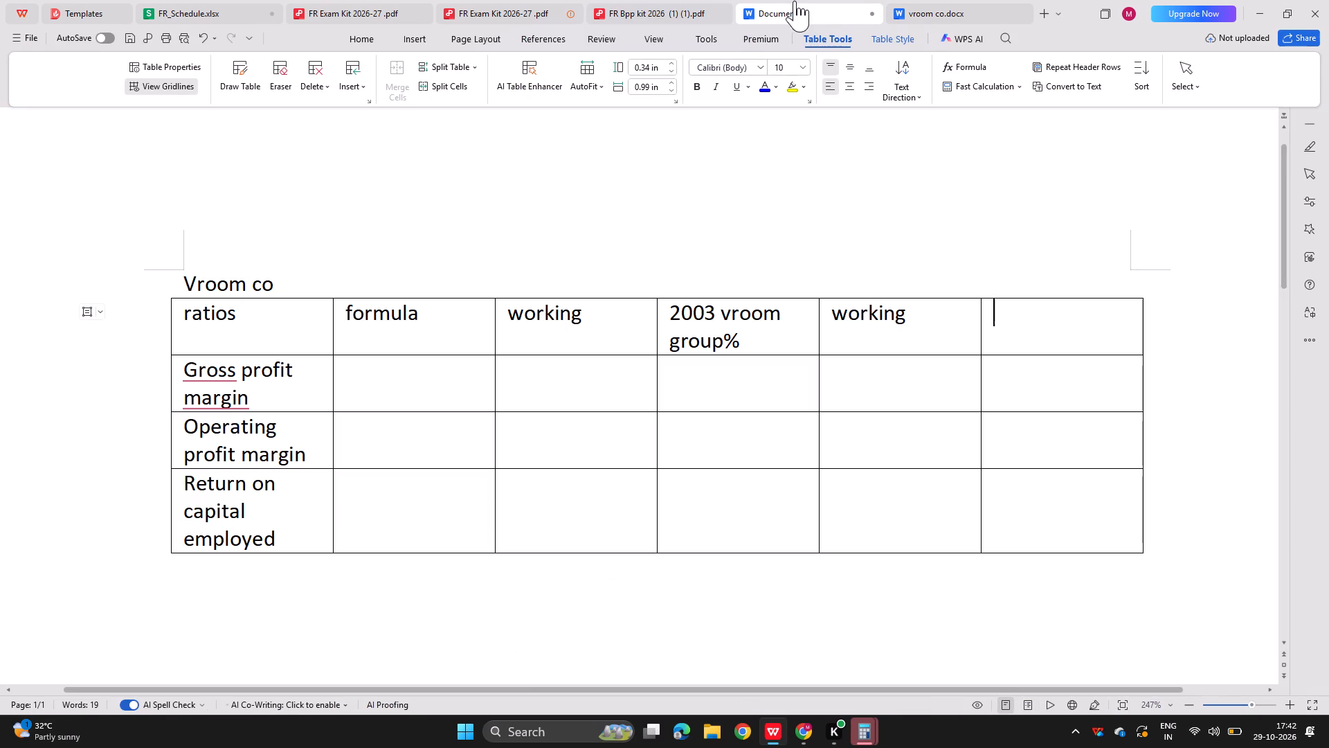
type("2004")
key("space")
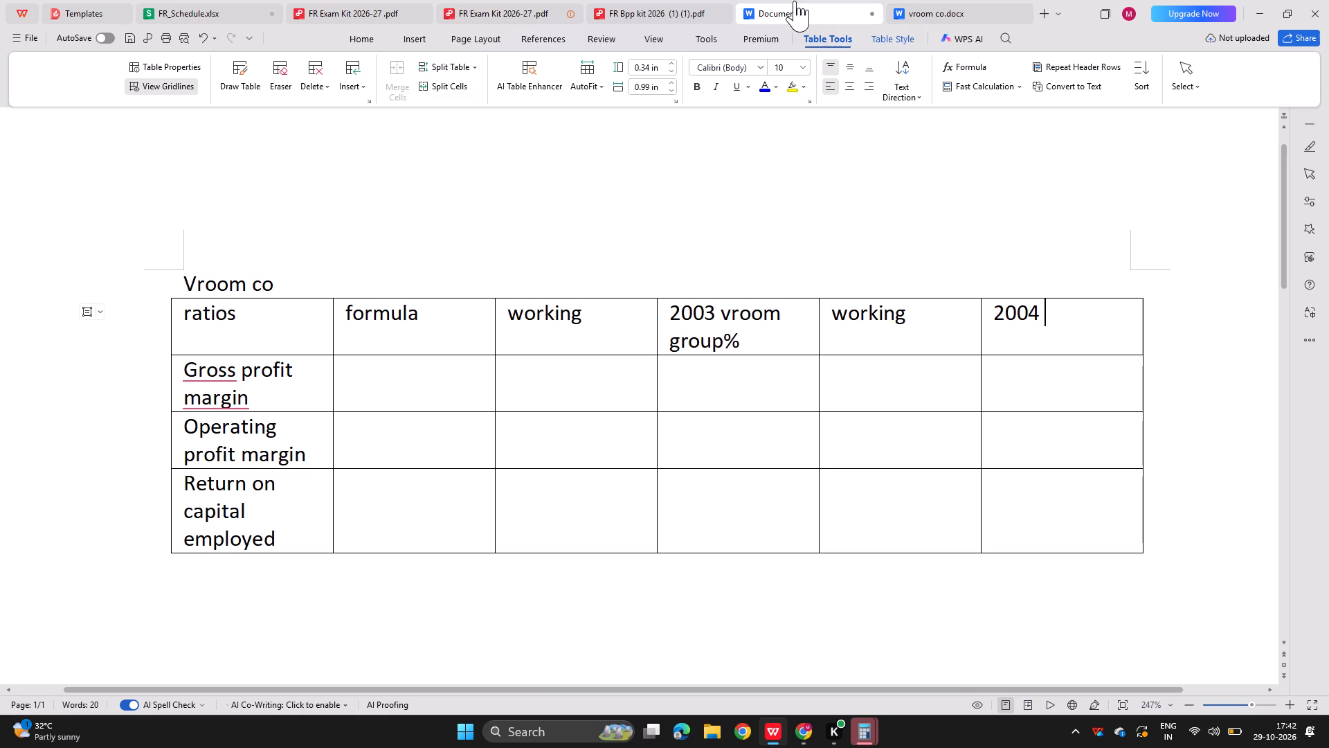
left_click(650, 15)
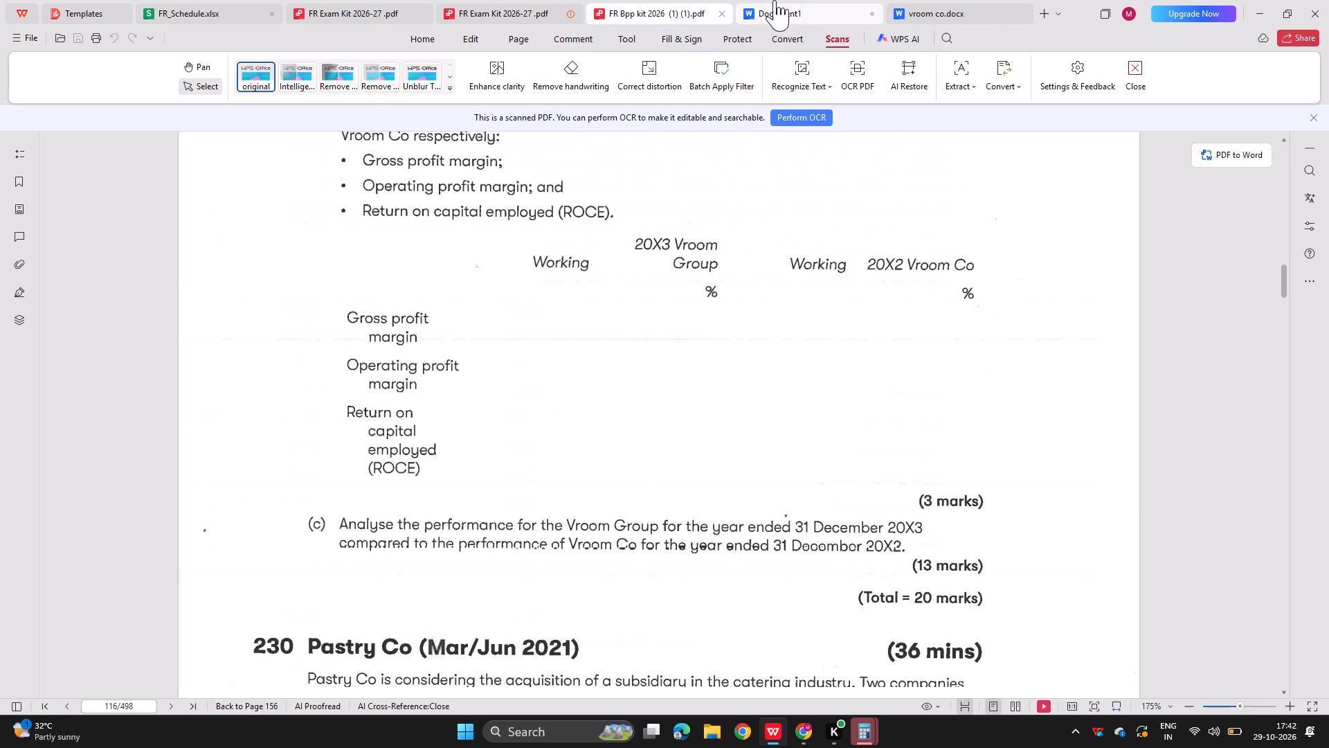
left_click(779, 0)
type("vrrom")
key("BackSpace")
key("BackSpace")
key("BackSpace")
type("oom co")
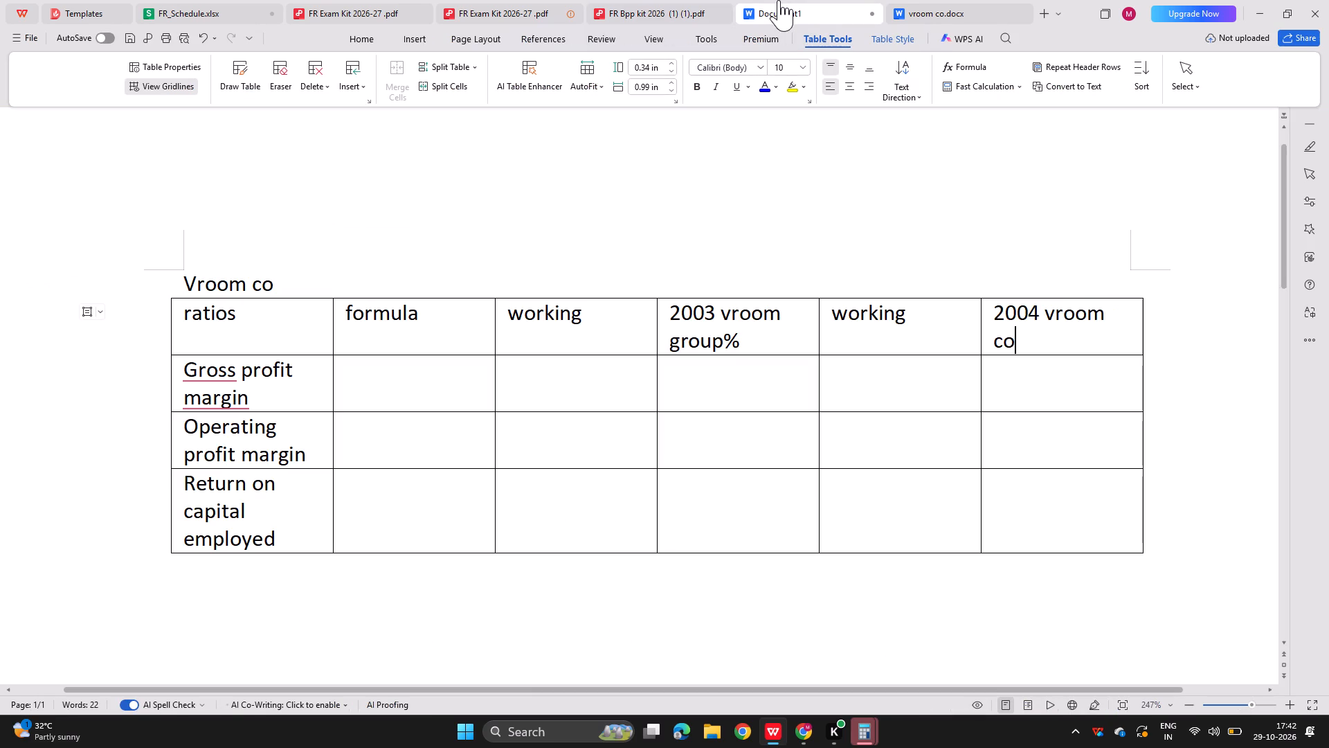
key("space")
key("shift+percent")
key("Return")
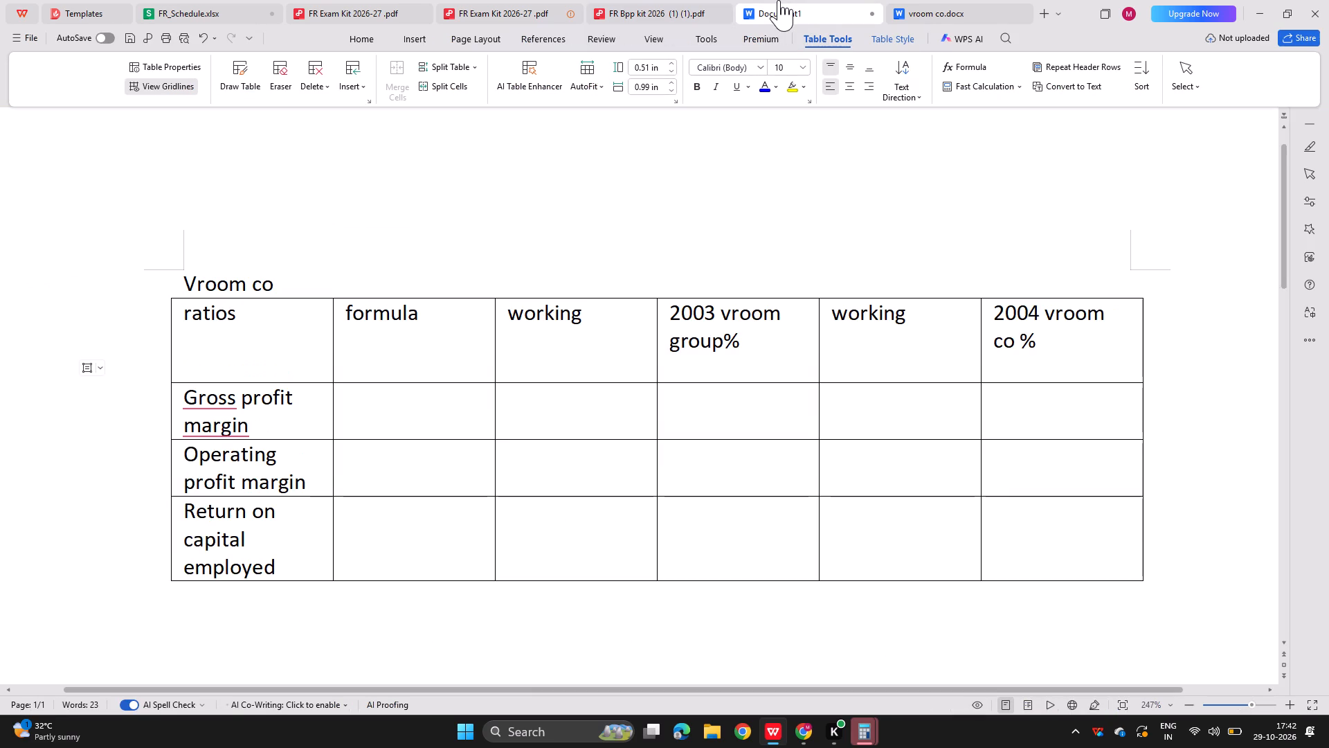
key("BackSpace")
Go to the formula cell of the Gross profit margin row and look back through question 229 in the FR Bpp kit.
left_click(359, 386)
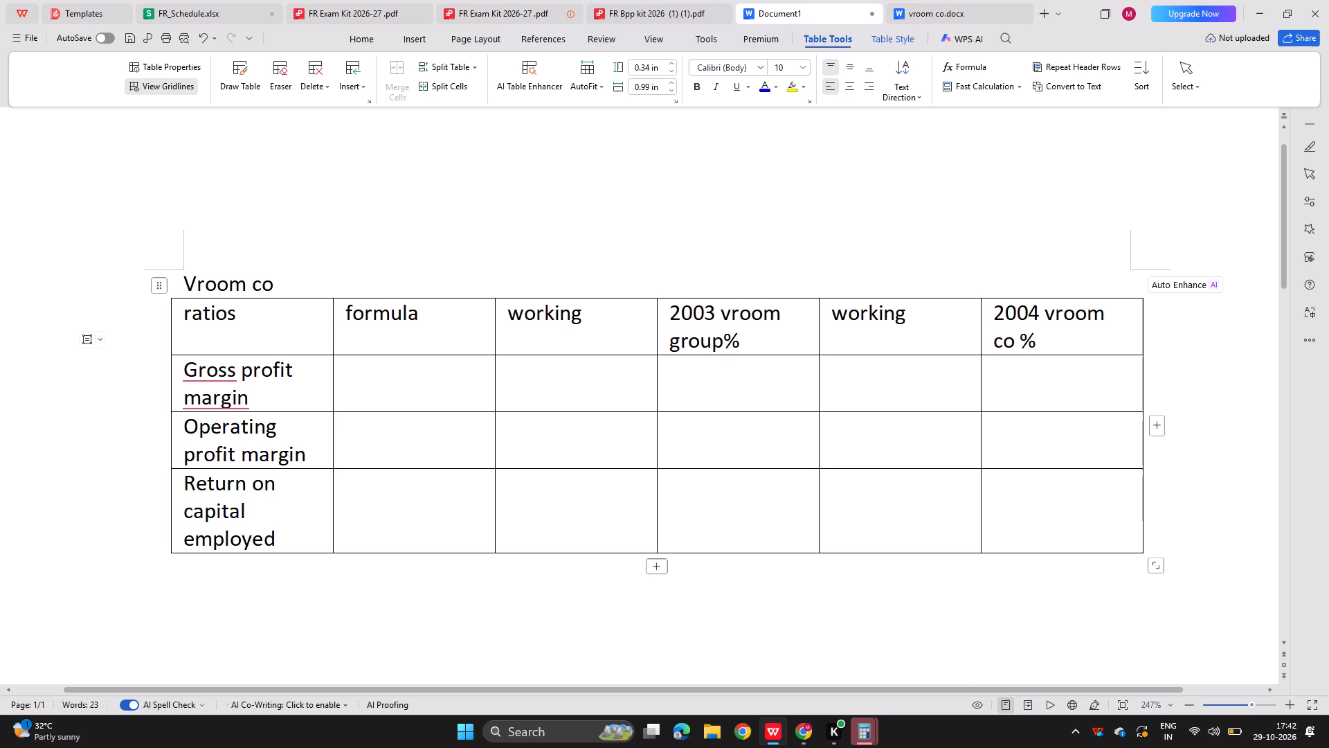
left_click(675, 12)
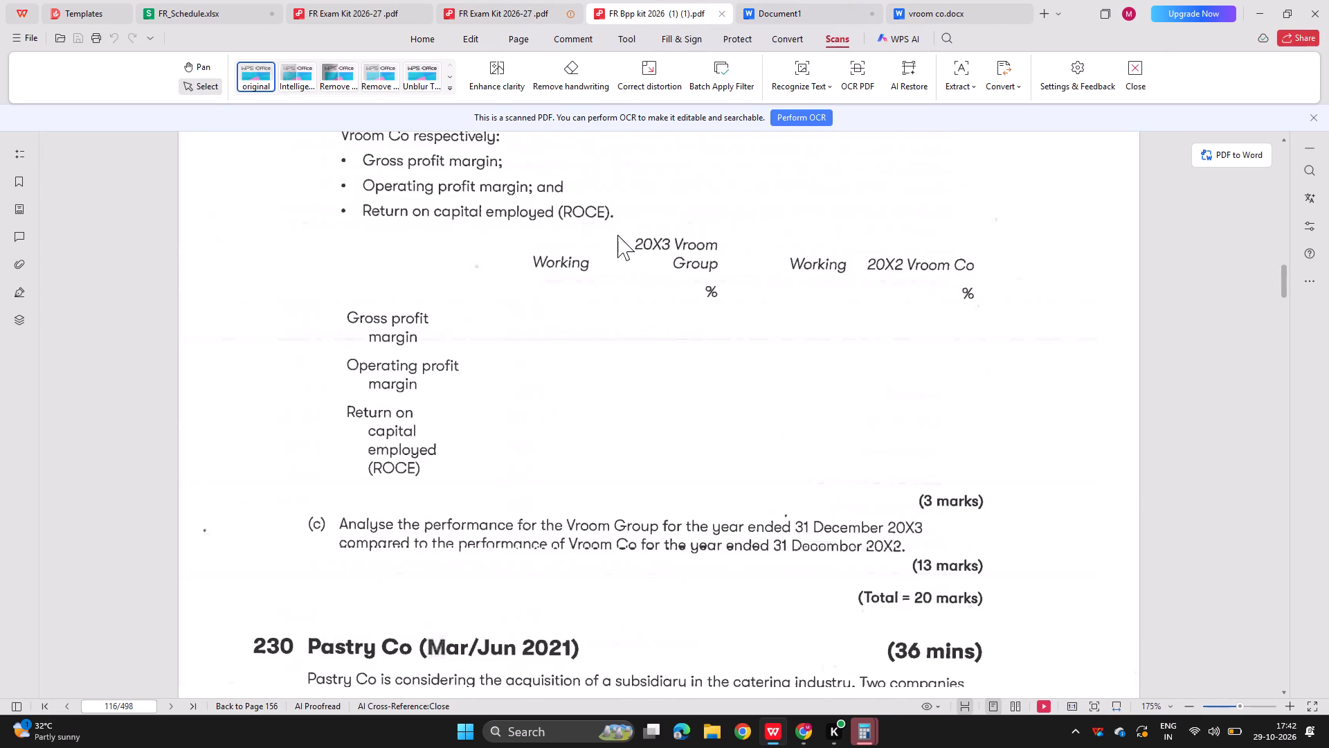
scroll(614, 260, "up", 1)
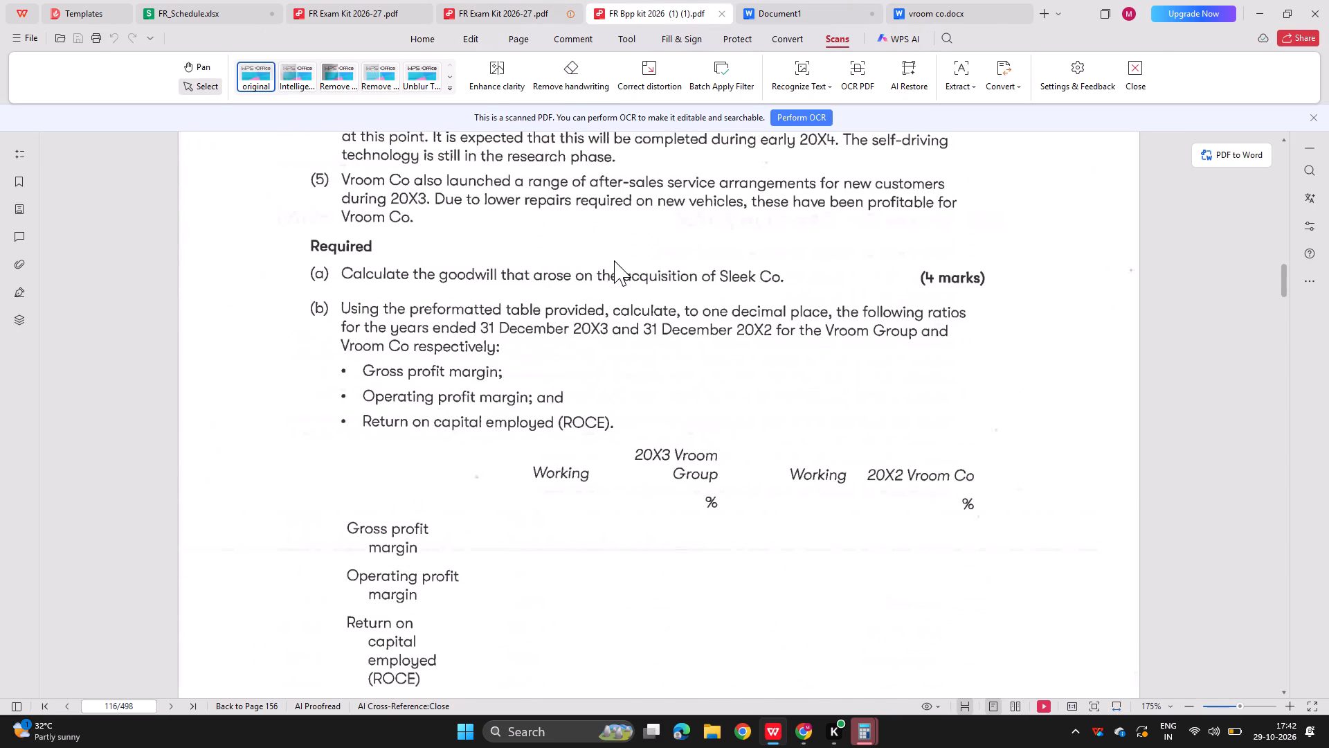
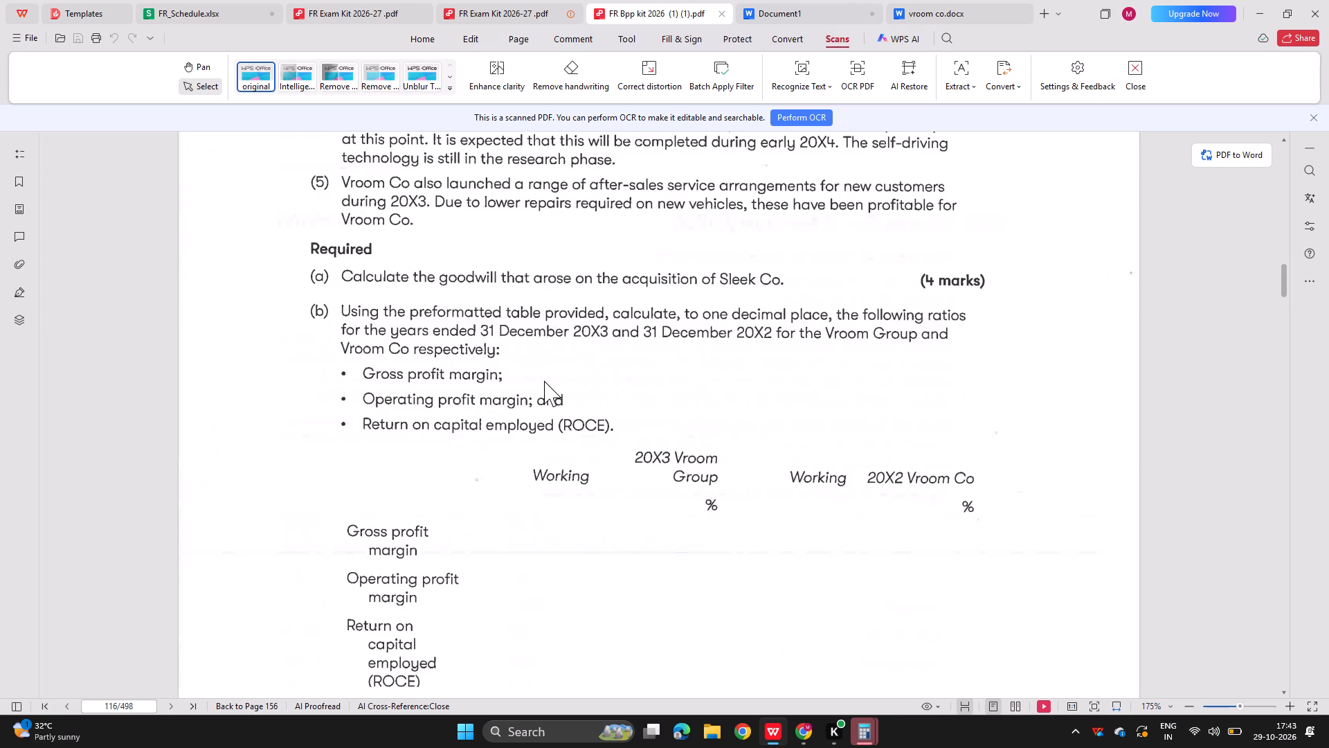
Back in Document1, enter the gross profit margin formula as Gross profit/ revenue in the formula column.
scroll(462, 467, "up", 1)
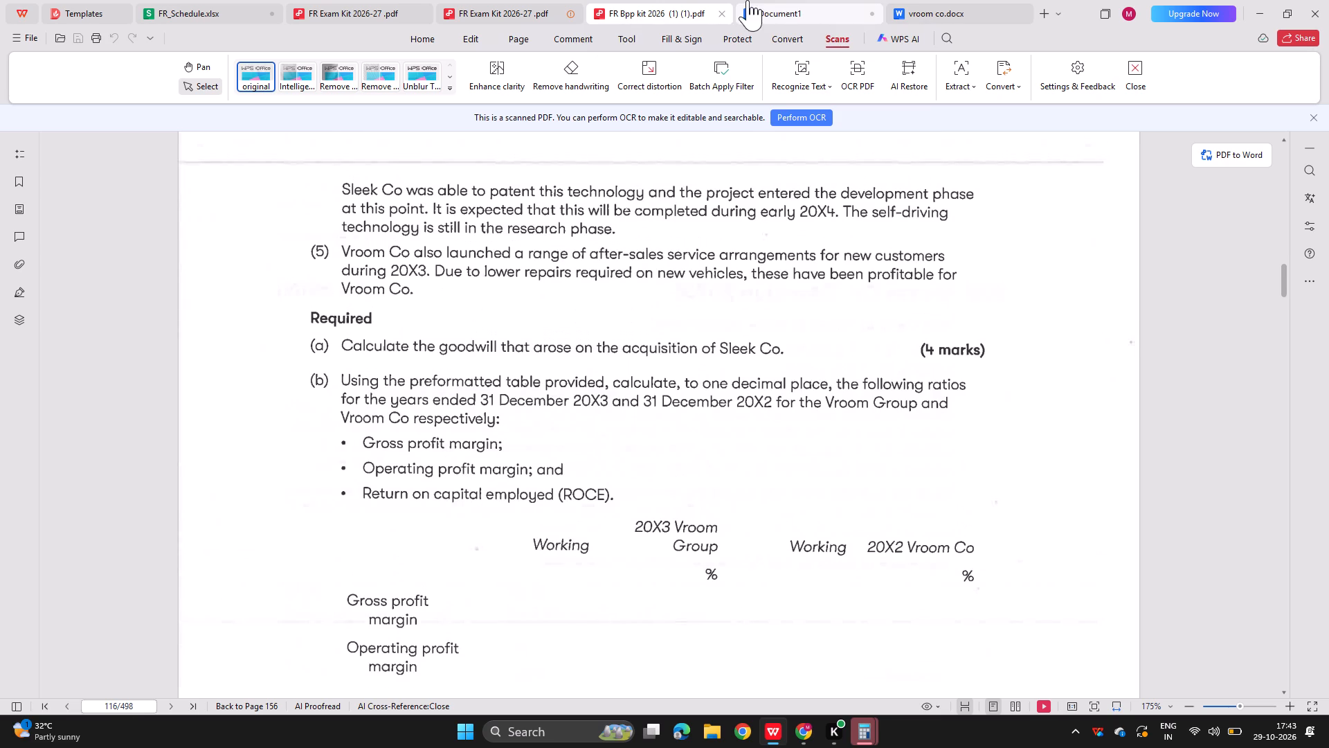
left_click(788, 1)
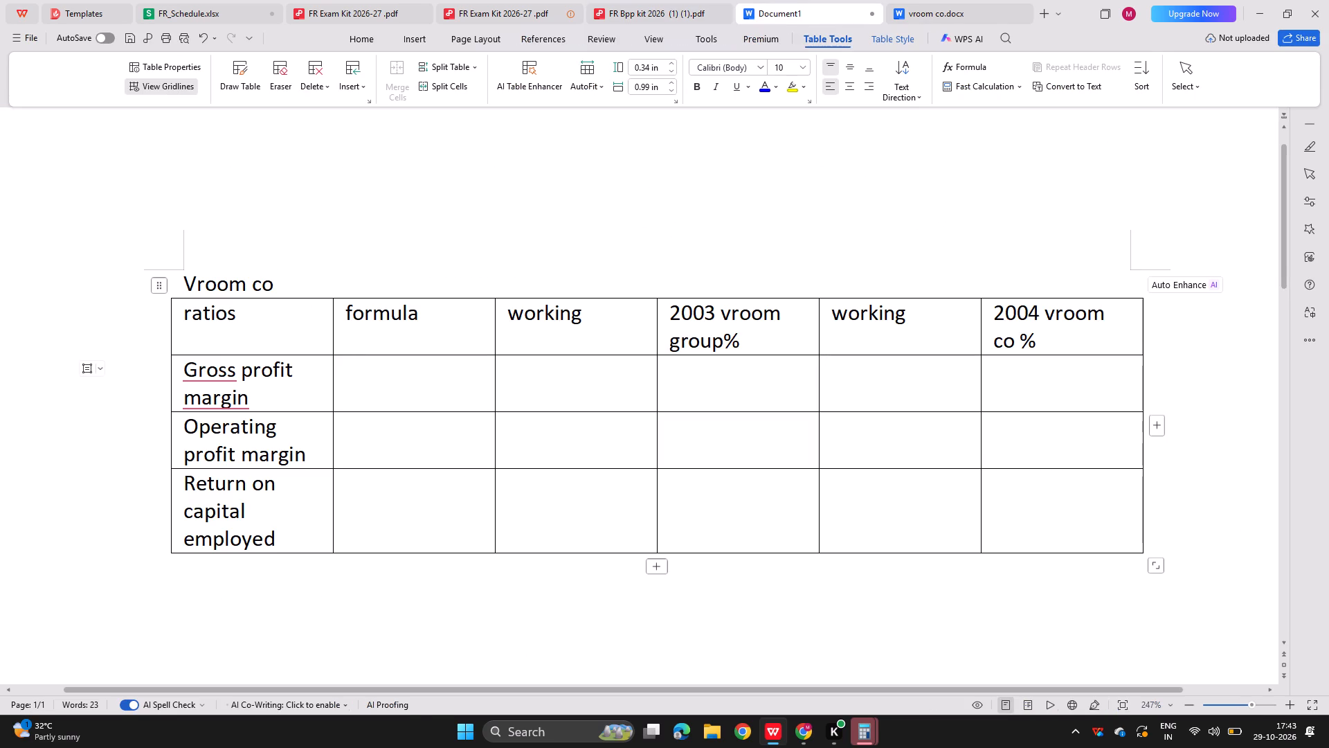
type("gors")
key("BackSpace")
key("BackSpace")
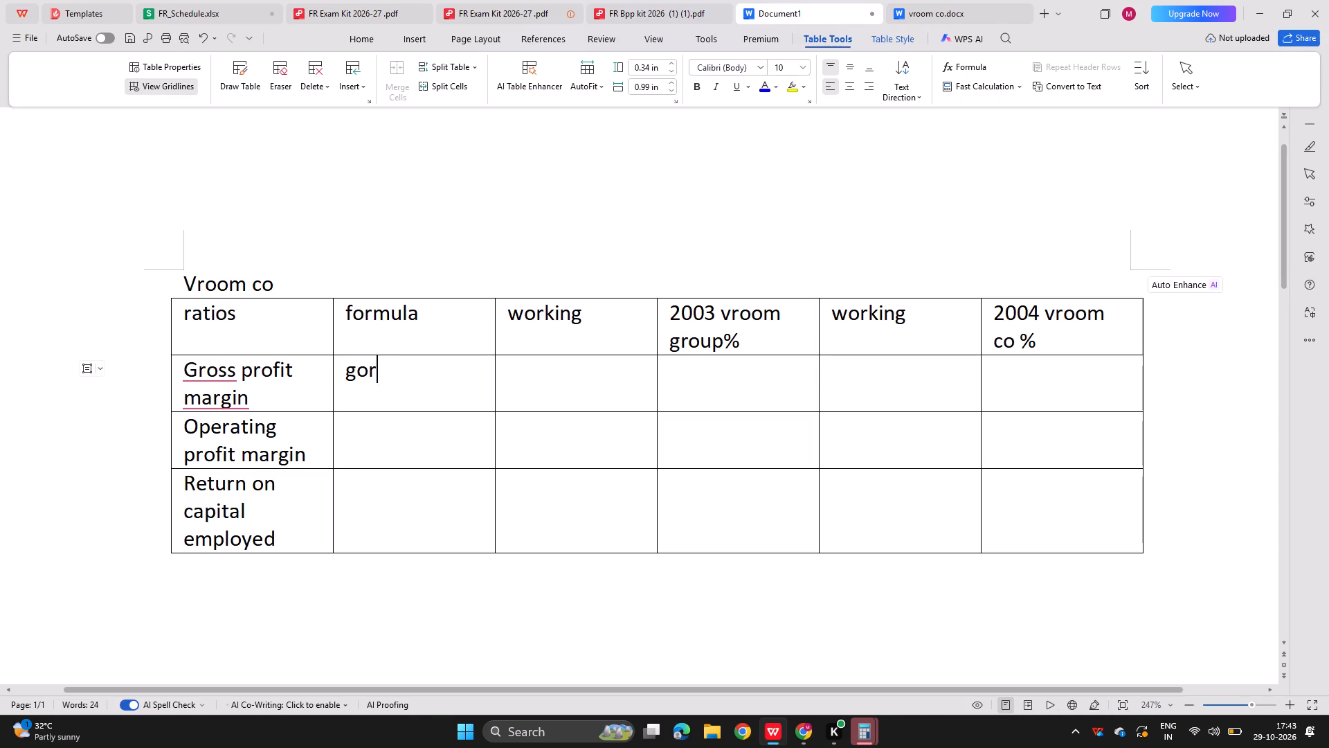
key("BackSpace")
type("ross proft")
key("BackSpace")
type("ir")
key("BackSpace")
type("t/")
key("space")
type("capoi")
key("BackSpace")
key("BackSpace")
key("BackSpace")
key("BackSpace")
key("BackSpace")
type("revenue")
Enter Operating profit/ revenue as the formula for the Operating profit margin row.
key("Down")
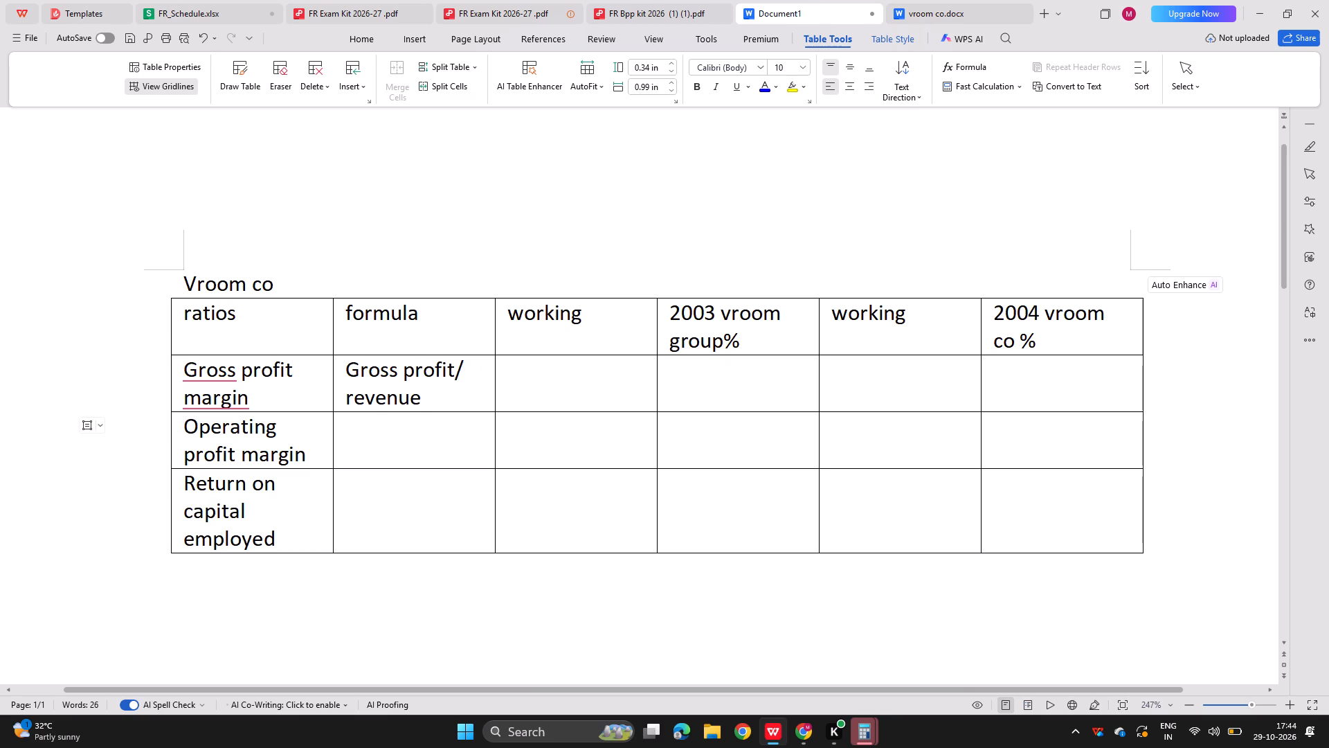
type("operating profit")
key("slash")
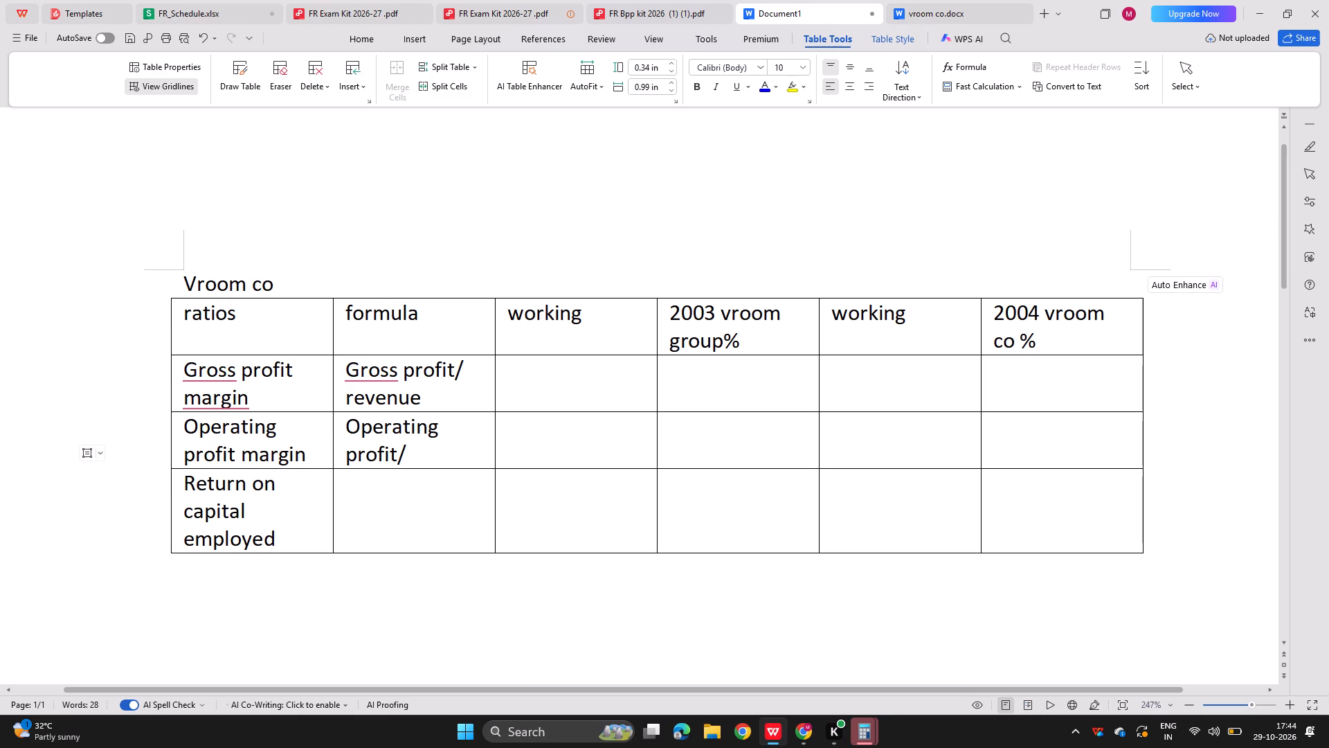
key("space")
type("revenue")
Enter Operating profit / capital employed as the formula for the Return on capital employed row.
key("Down")
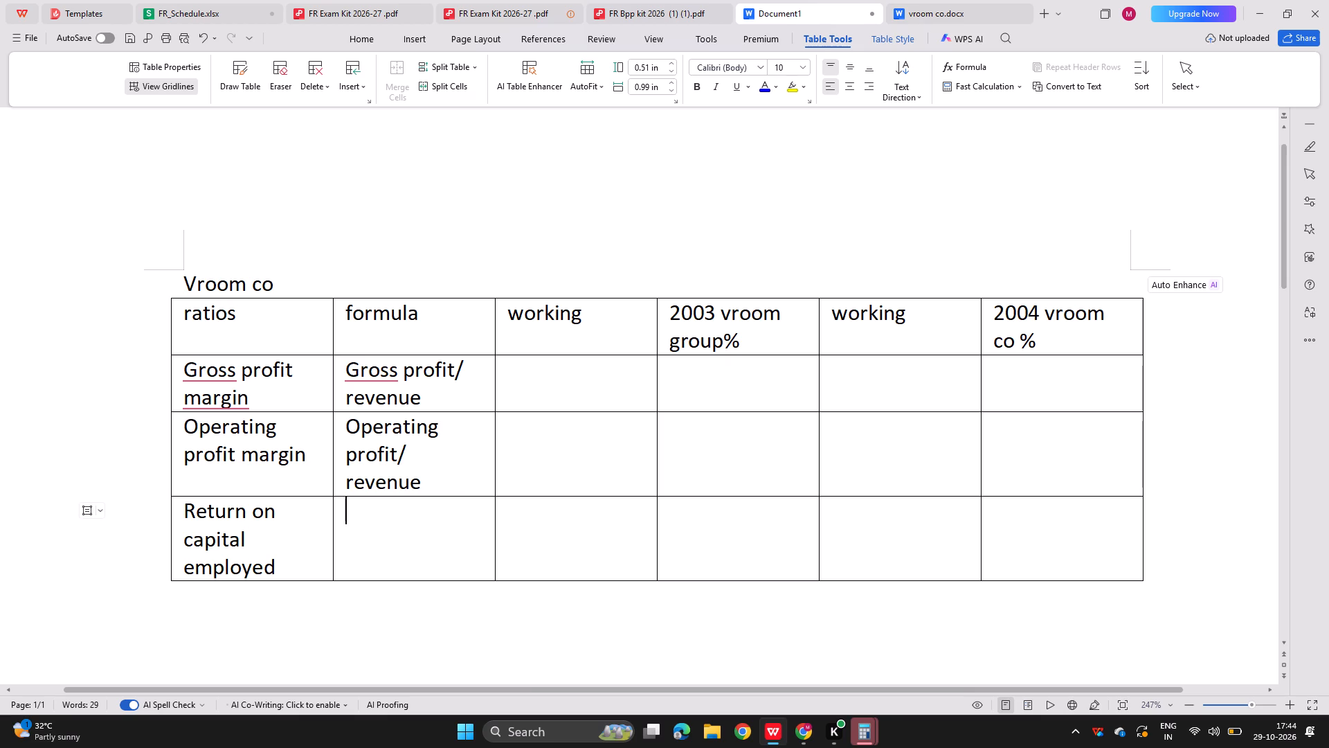
type("operating")
key("space")
type("profit")
key("space")
type("/ capital eomplyed")
key("BackSpace")
key("BackSpace")
key("BackSpace")
key("BackSpace")
key("BackSpace")
key("BackSpace")
key("BackSpace")
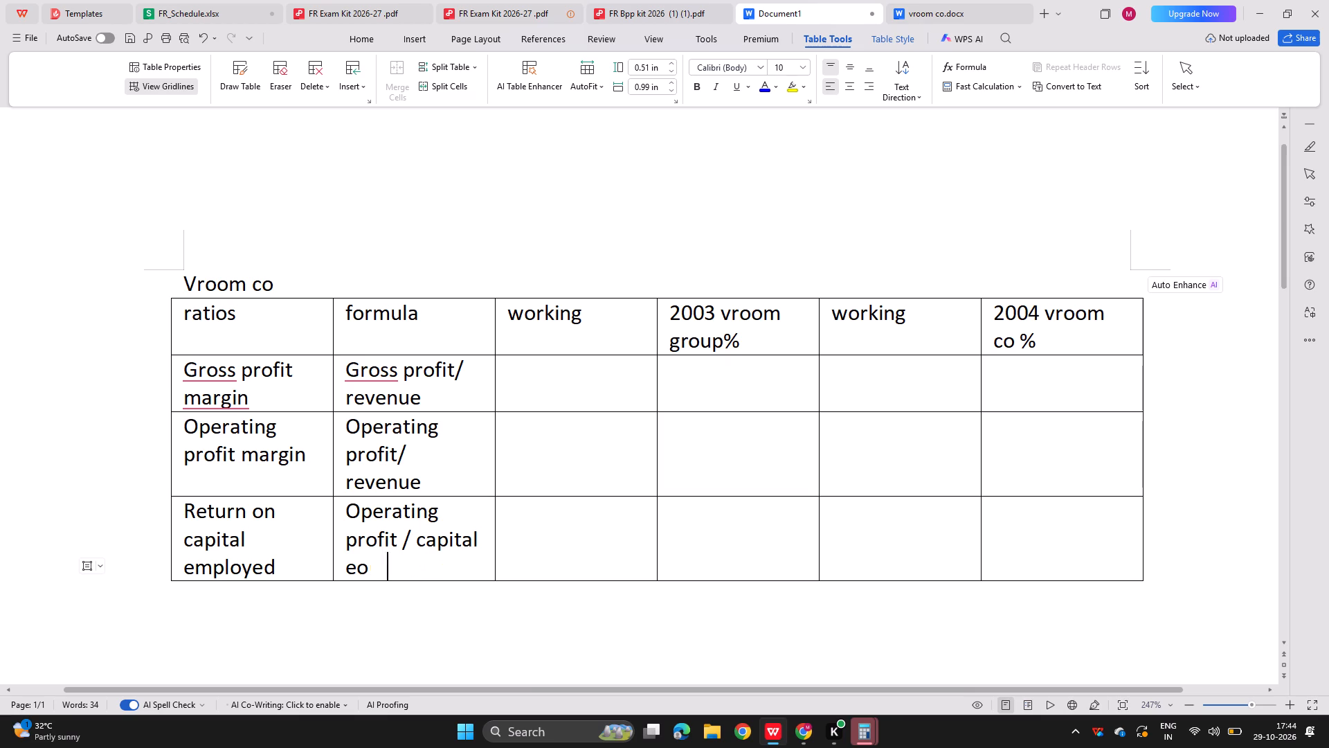
type("mployed")
Go to the first working cell of the Gross profit margin row and return to question 229 in the FR Bpp kit for the figures.
key("Right")
key("Up")
key("Up")
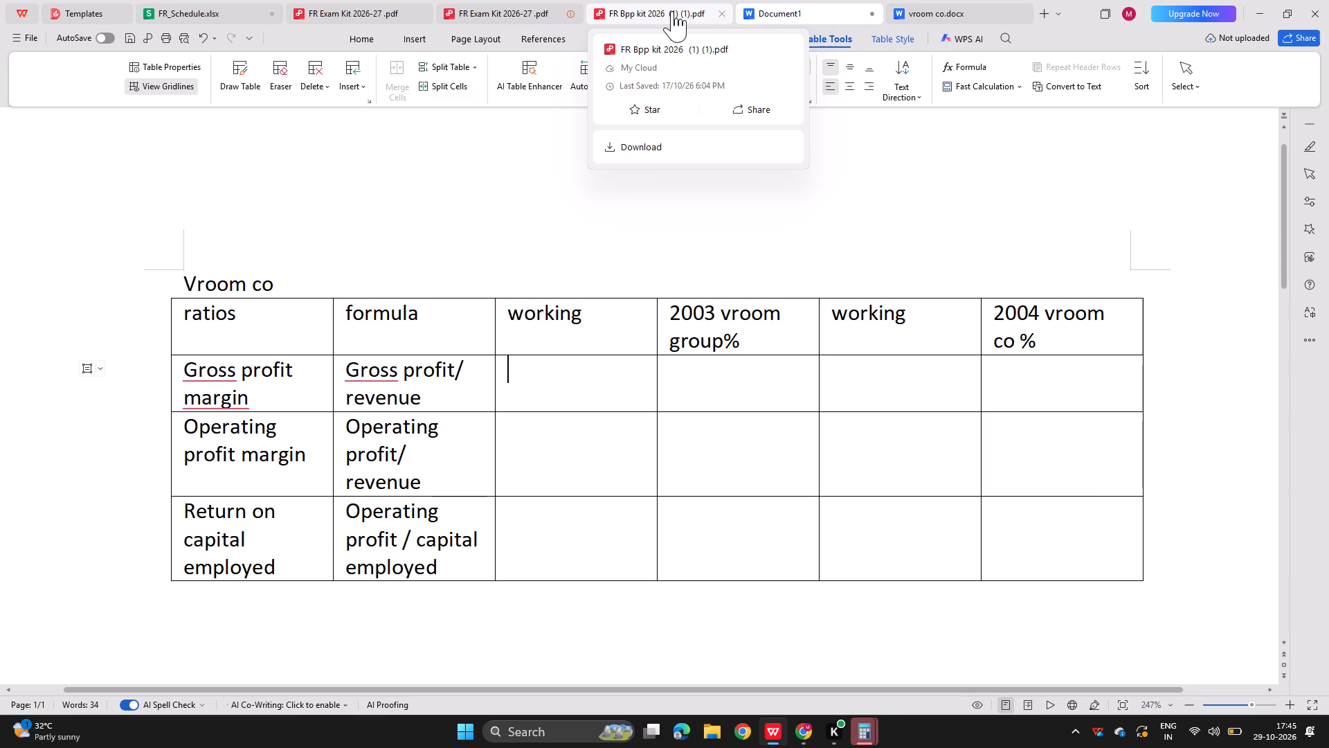
left_click(672, 11)
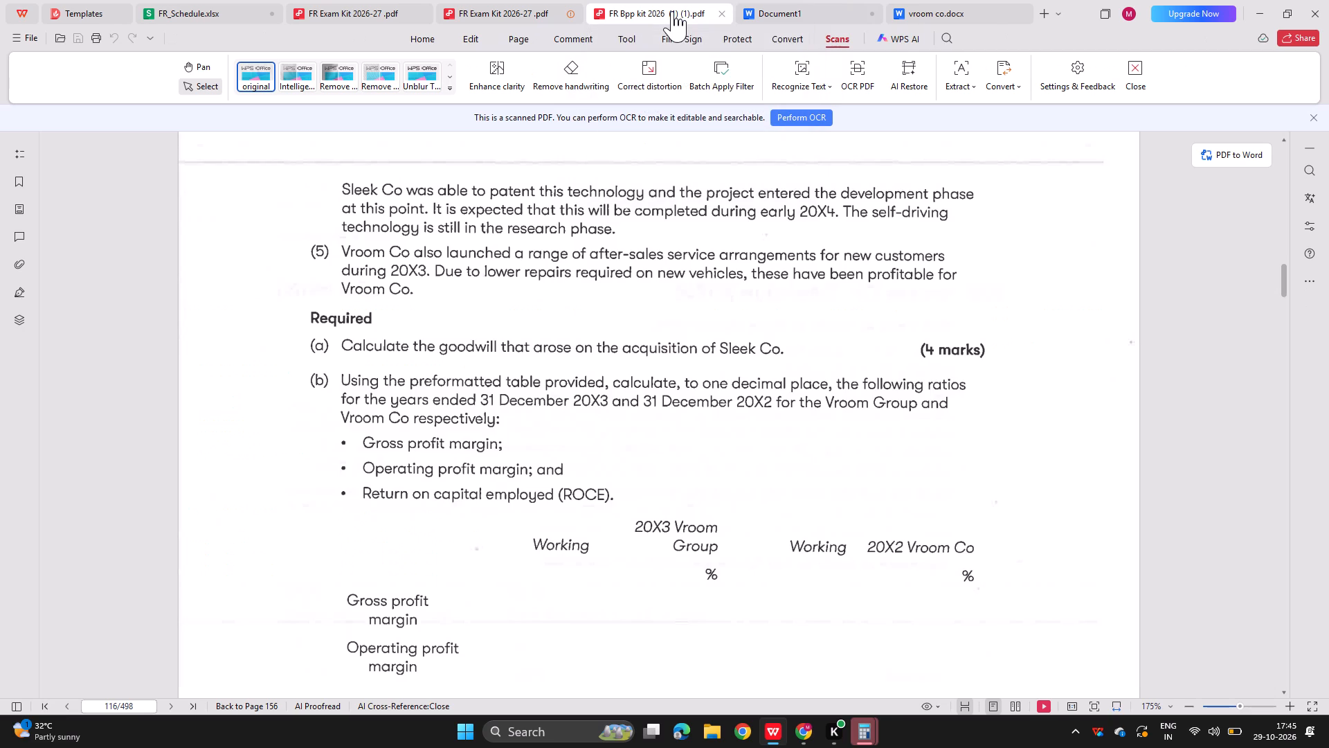
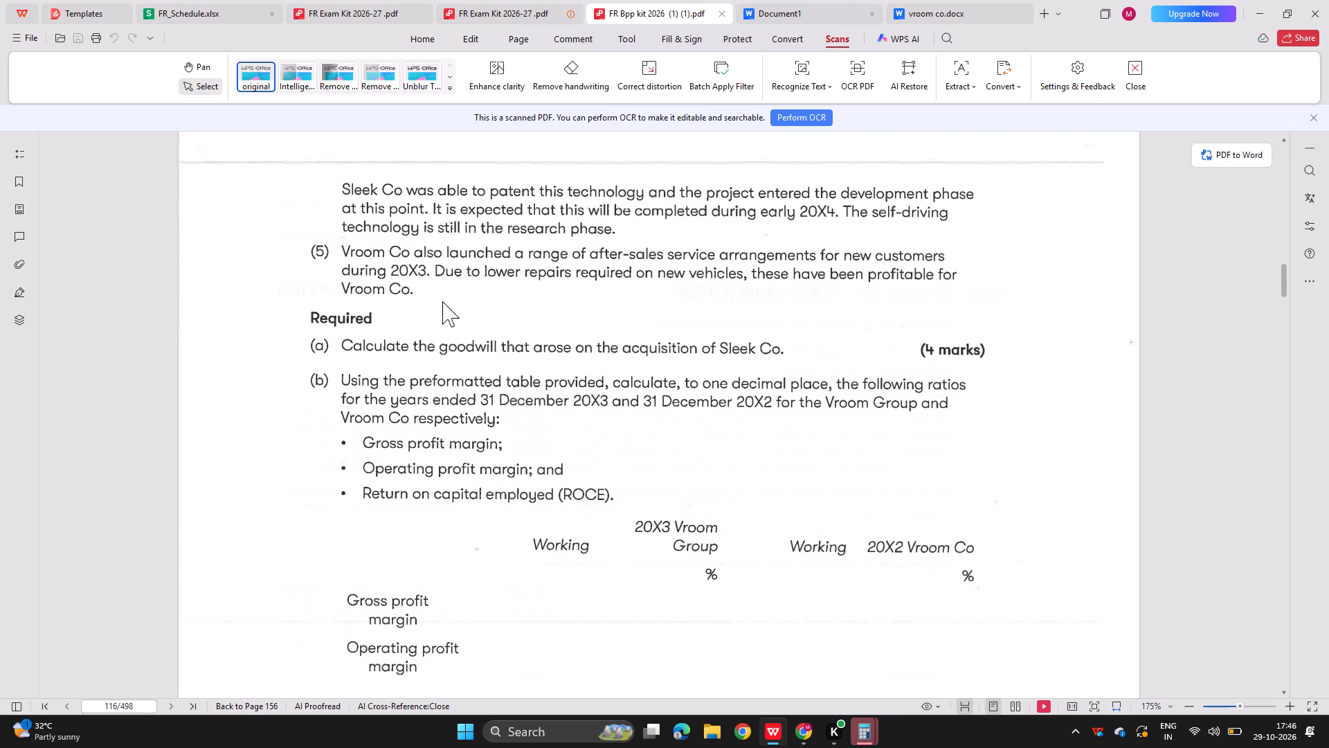
Review the ratio requirement of question 229 and locate the Vroom statement of profit or loss and capital employed figures.
scroll(473, 397, "down", 1)
scroll(469, 432, "up", 2)
scroll(469, 432, "down", 1)
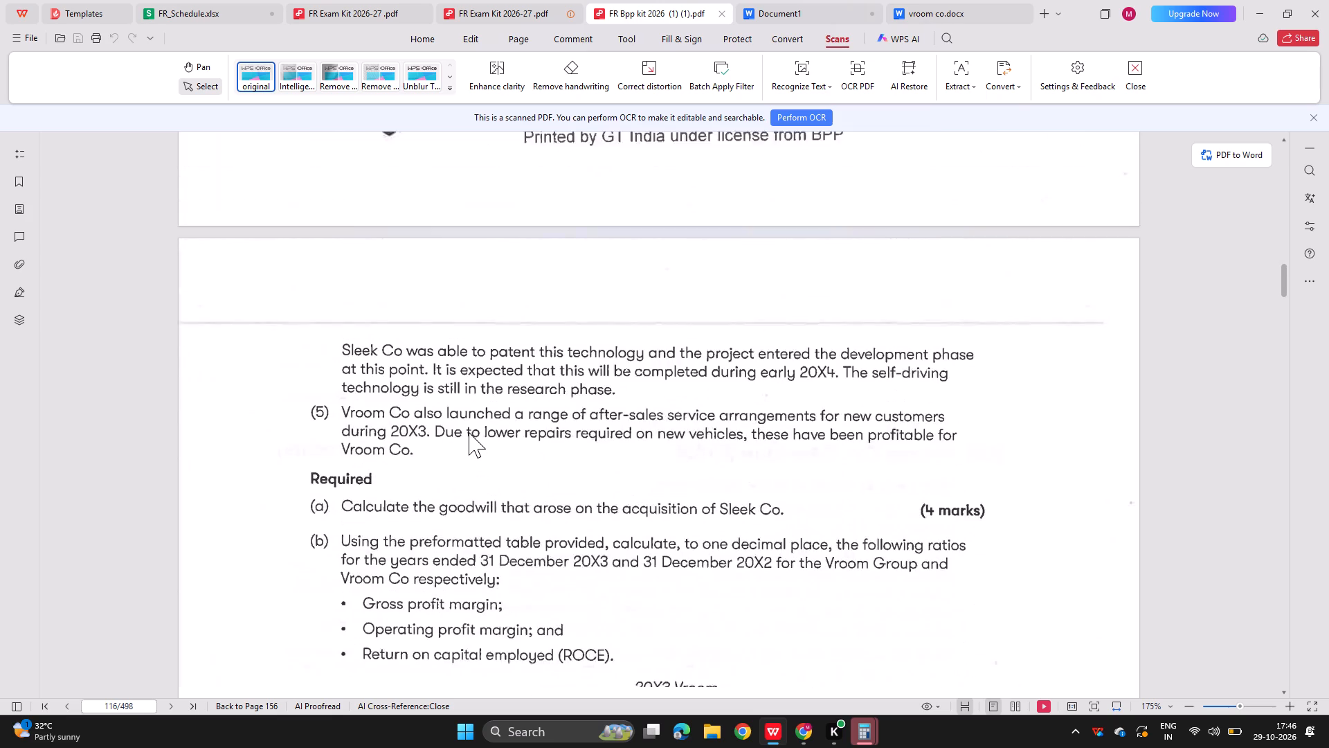
scroll(469, 432, "down", 1)
scroll(469, 432, "up", 1)
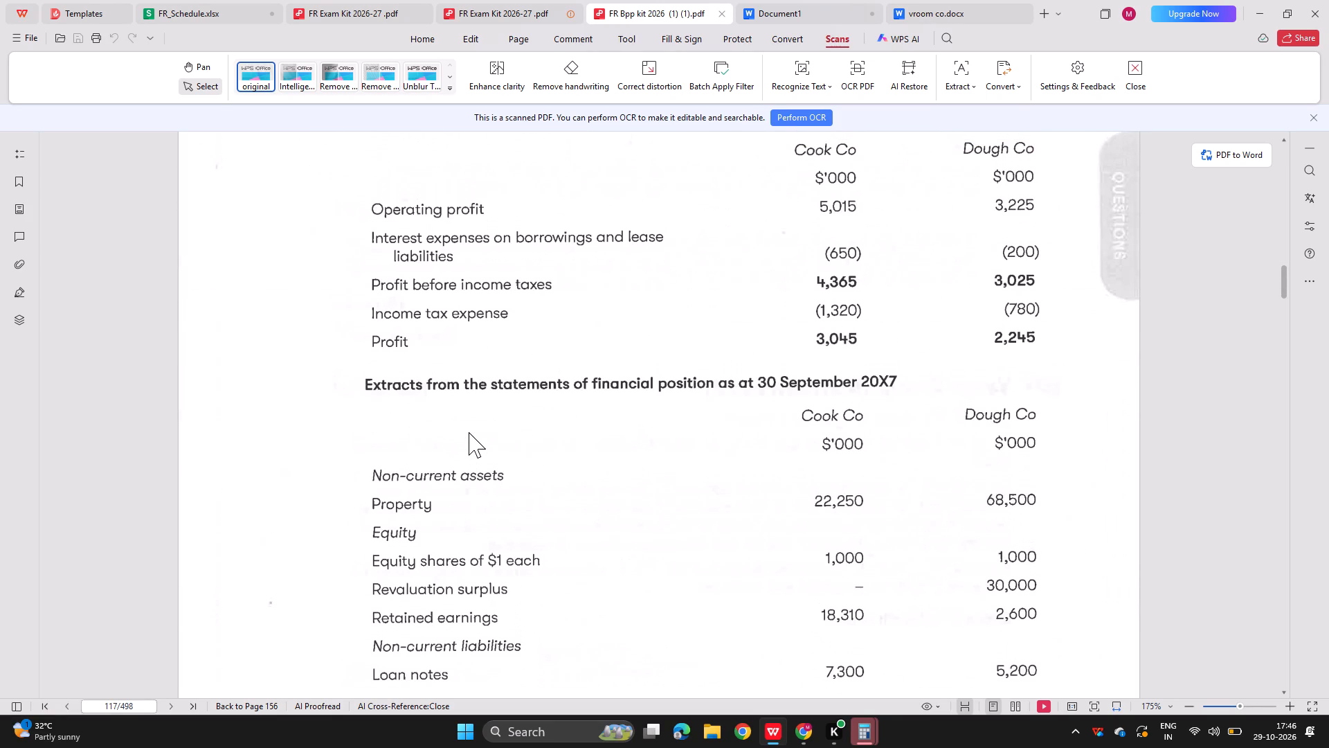
scroll(469, 432, "up", 3)
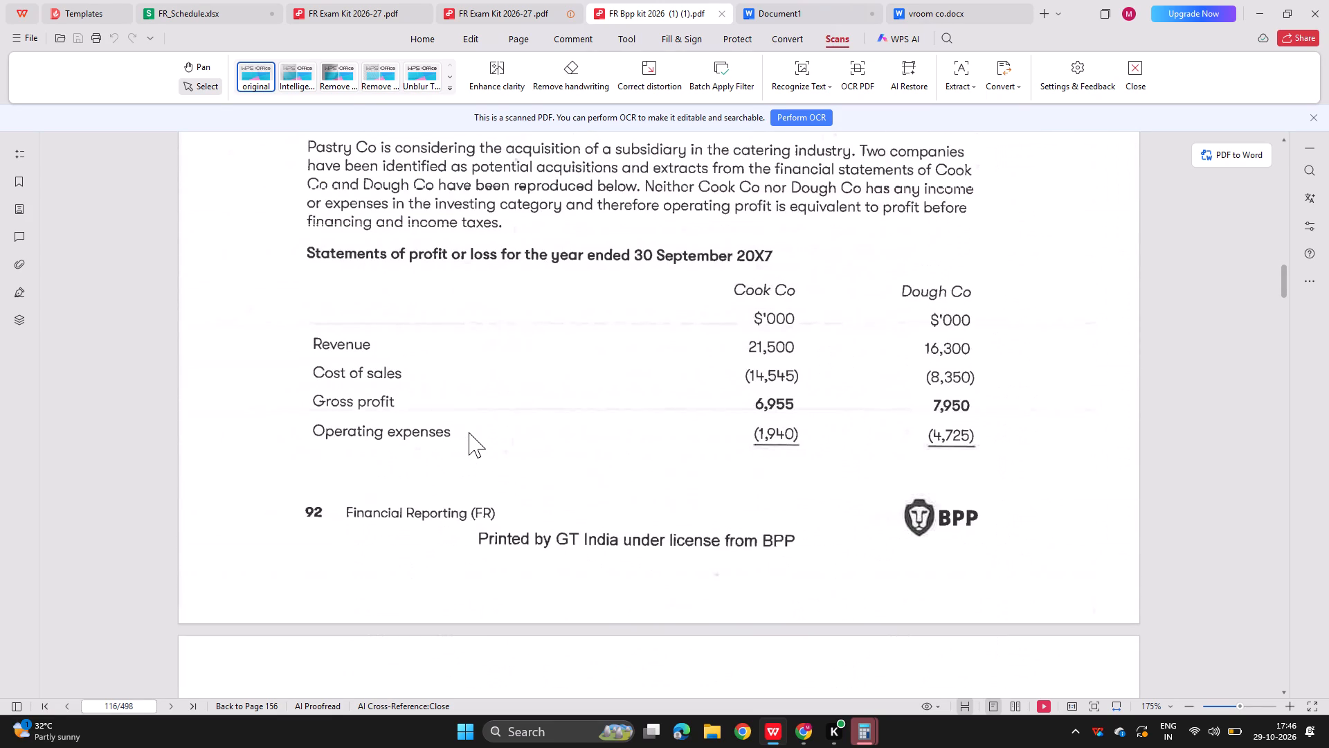
scroll(469, 432, "up", 3)
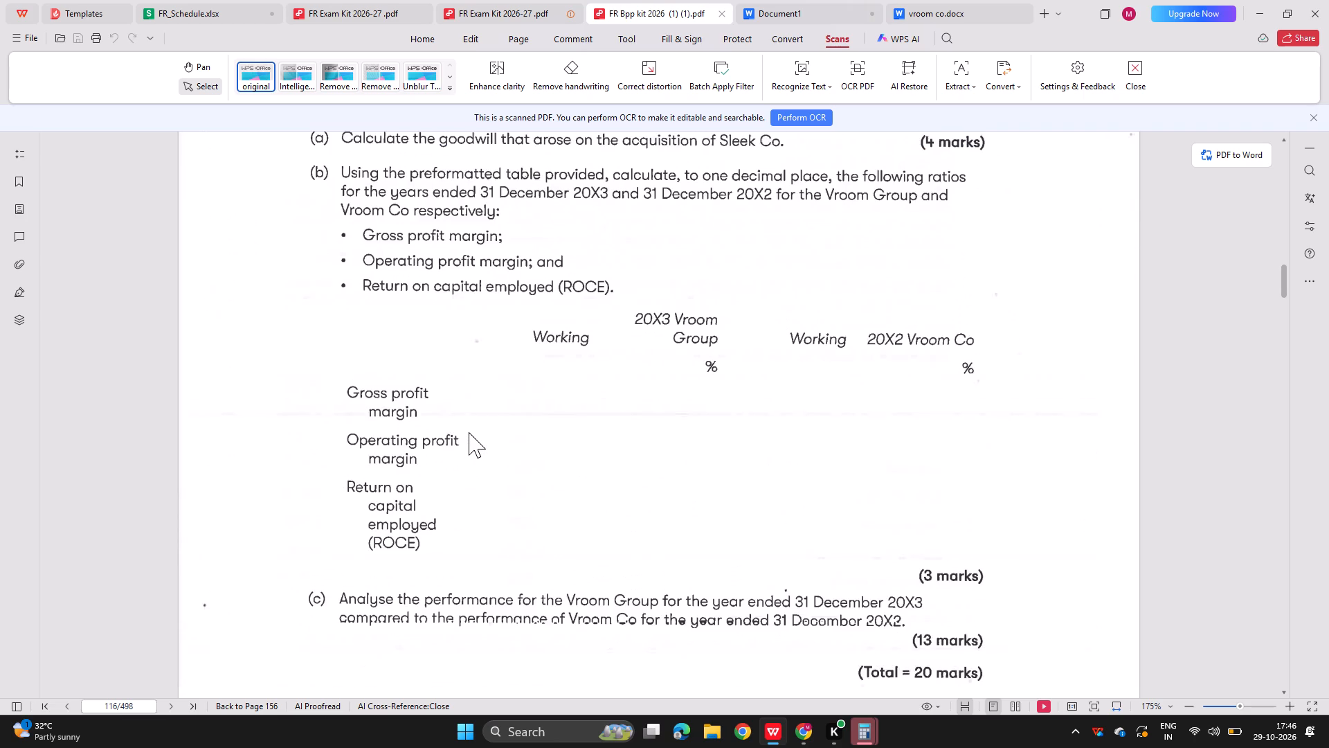
left_click(799, 0)
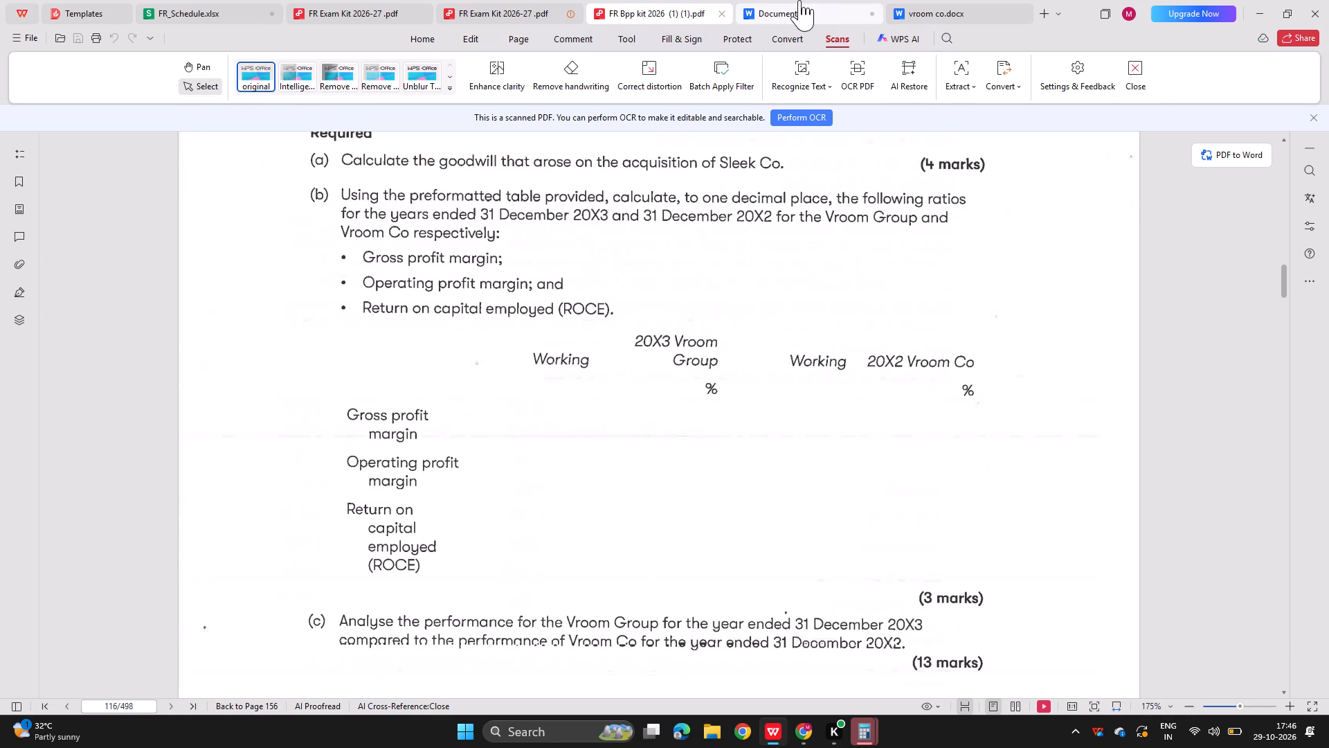
scroll(518, 400, "down", 1)
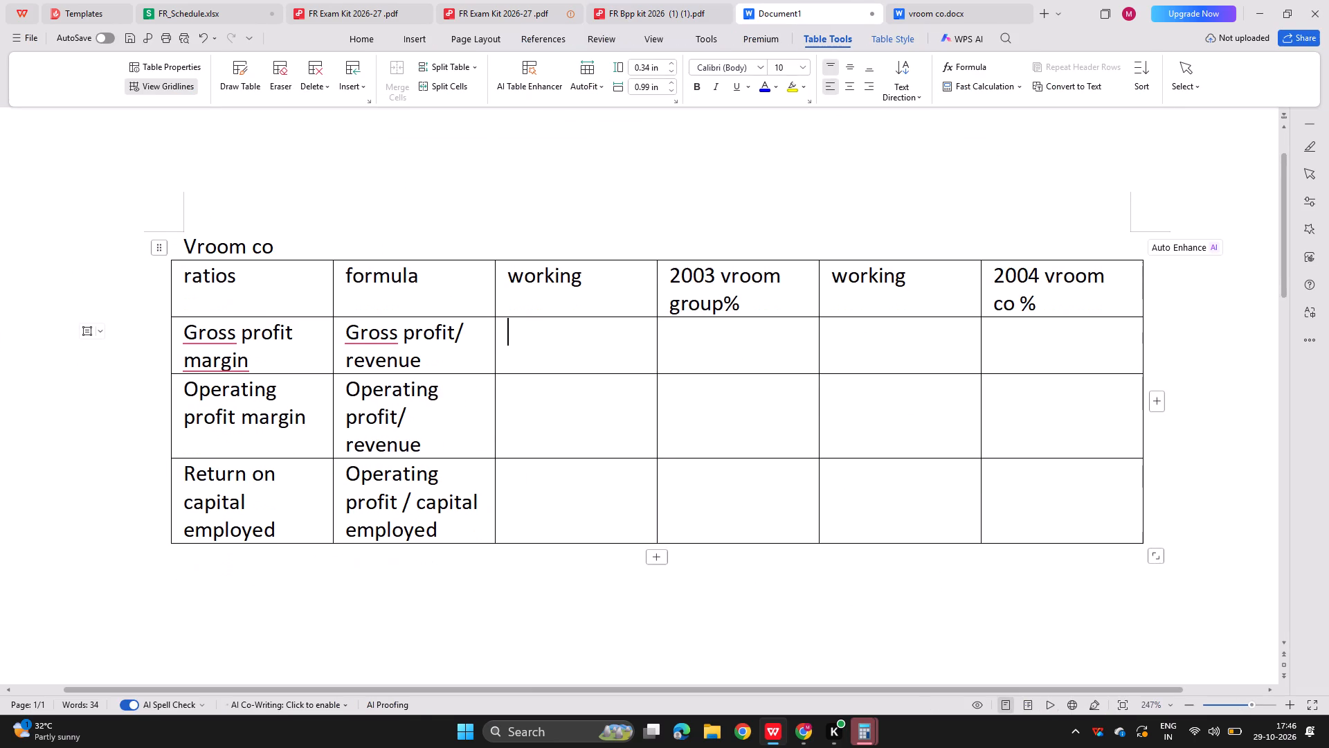
left_click(605, 0)
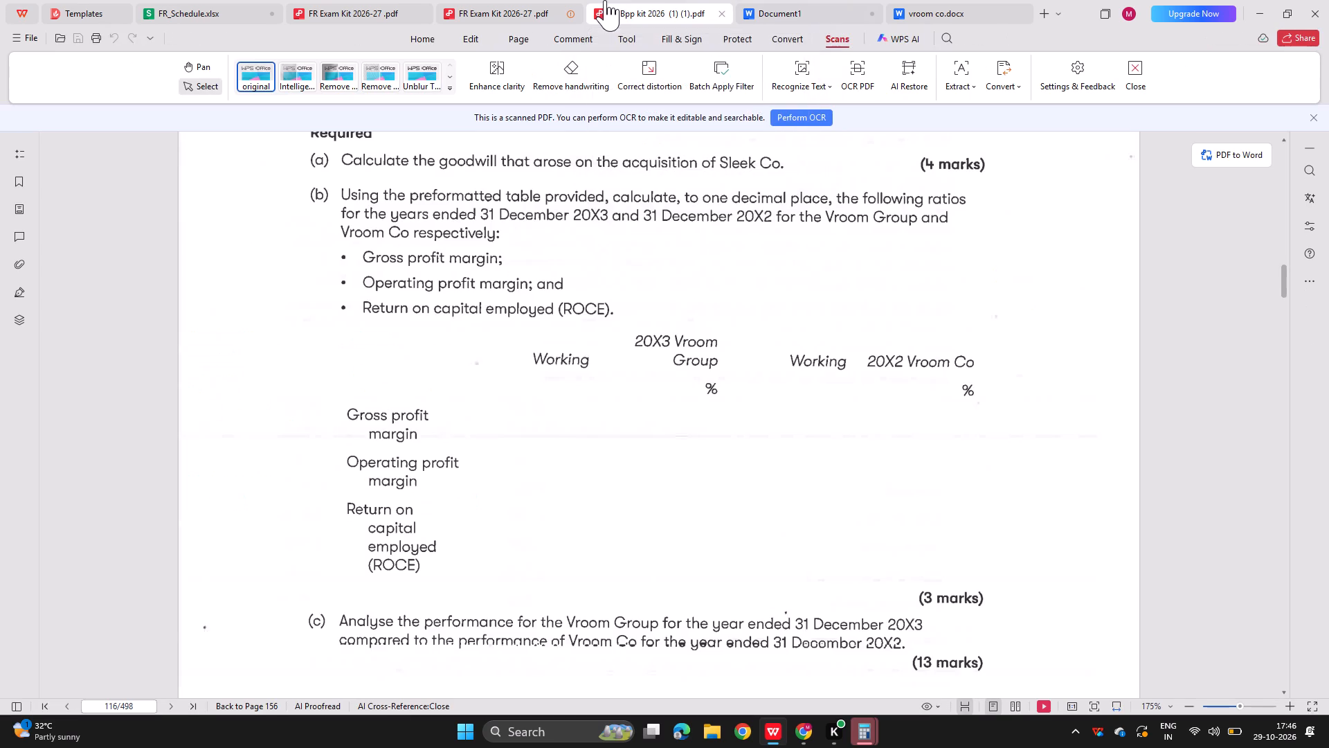
scroll(534, 282, "up", 5)
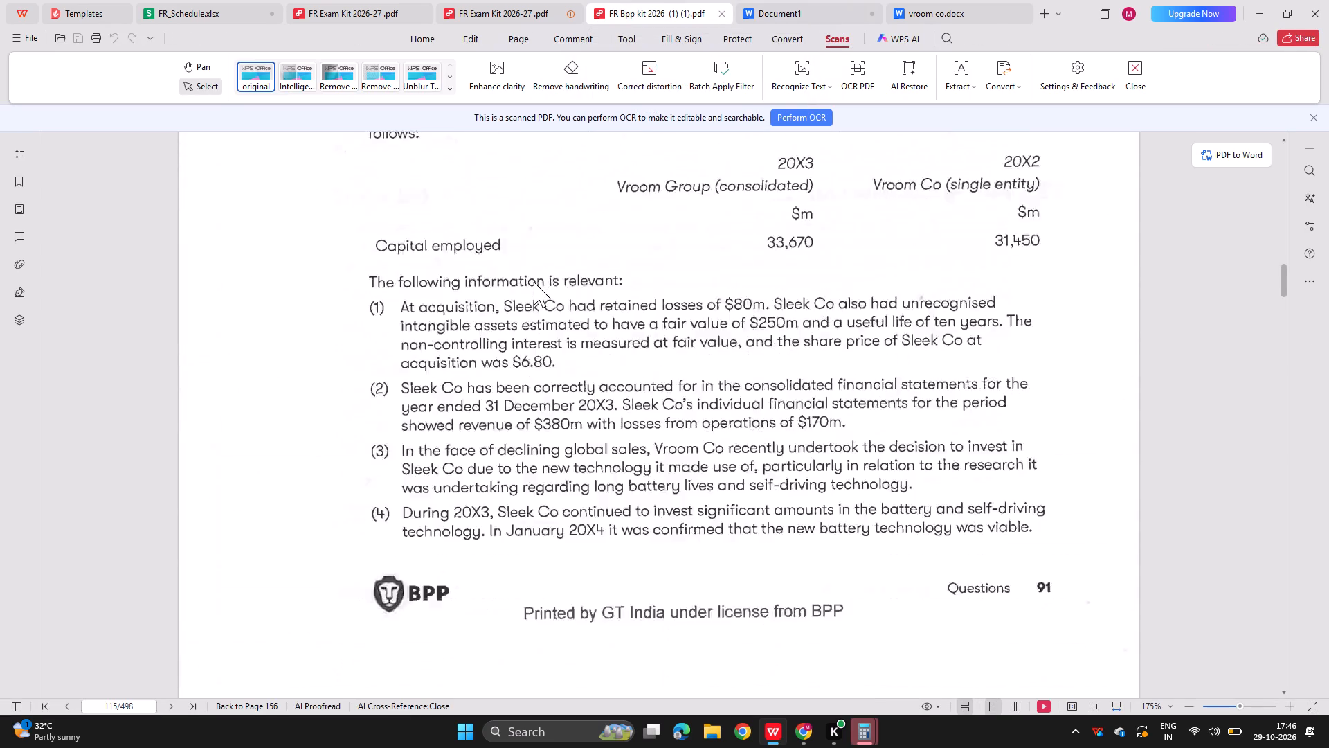
scroll(534, 282, "up", 2)
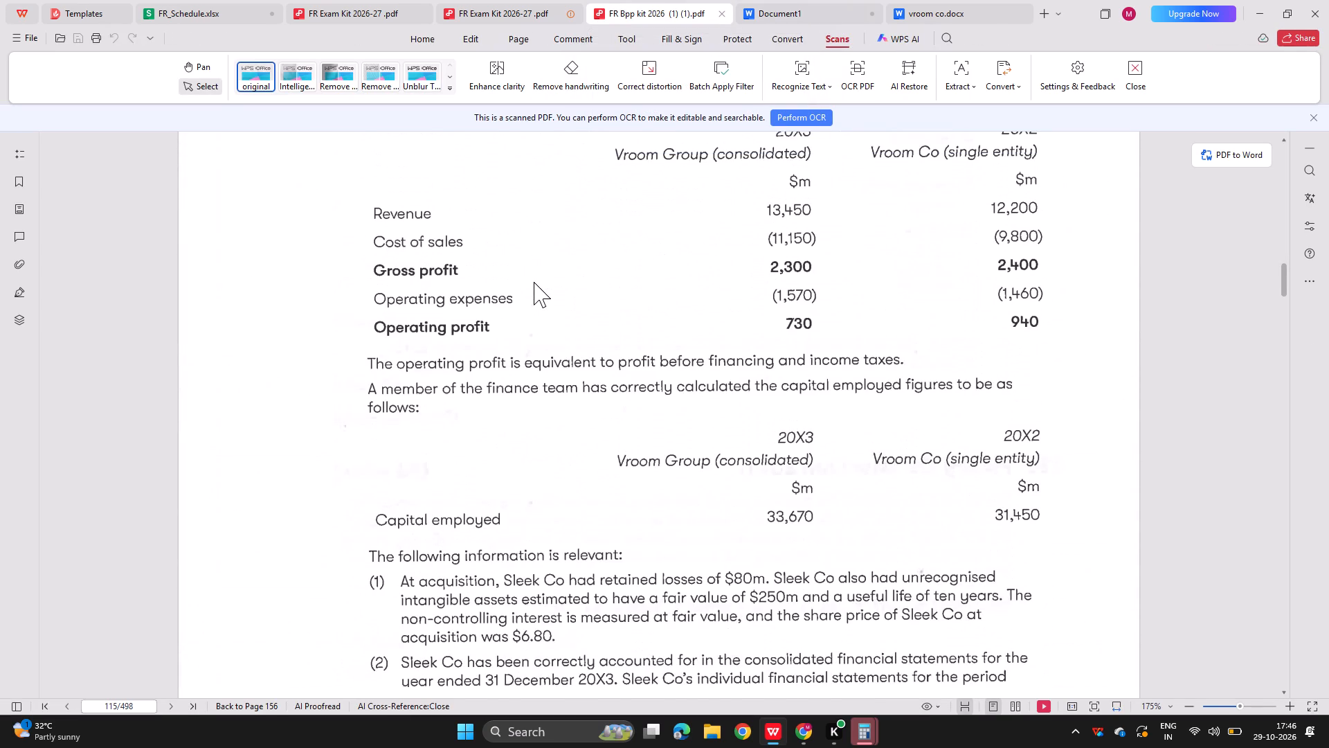
scroll(534, 282, "up", 1)
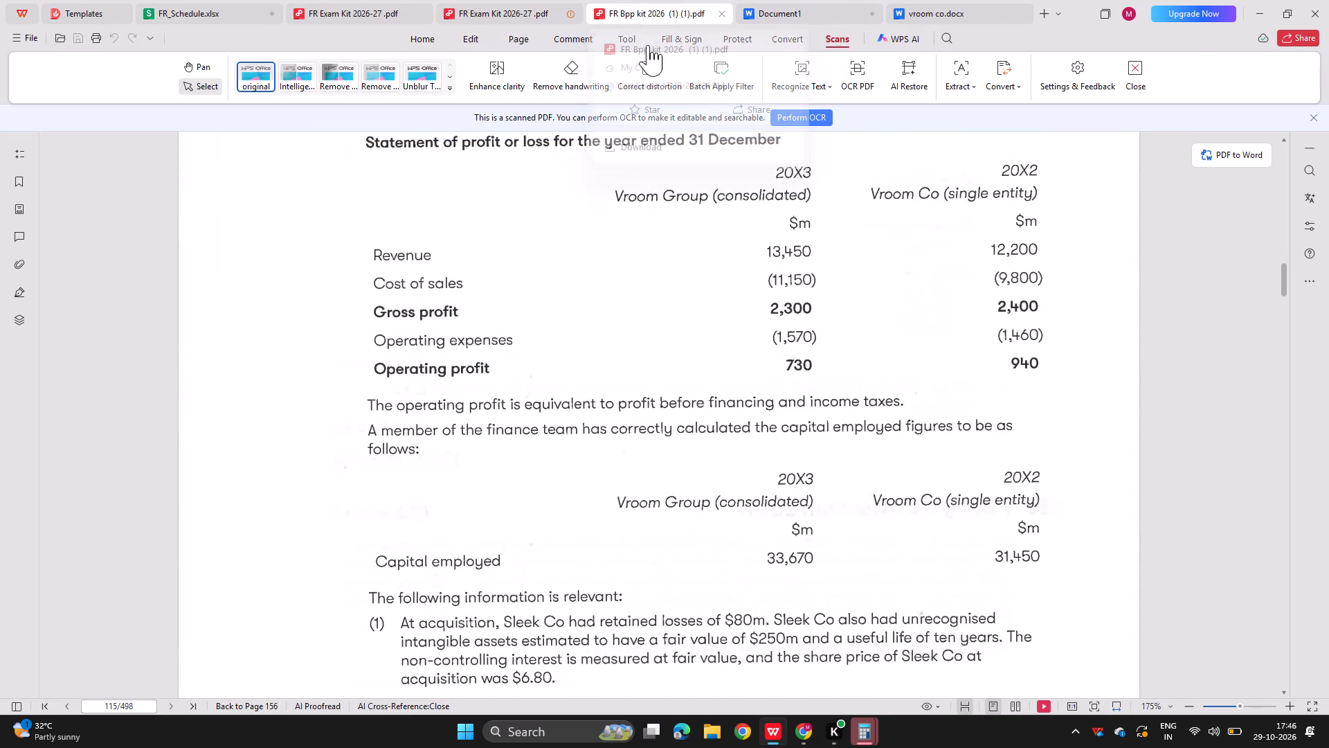
scroll(615, 318, "up", 1)
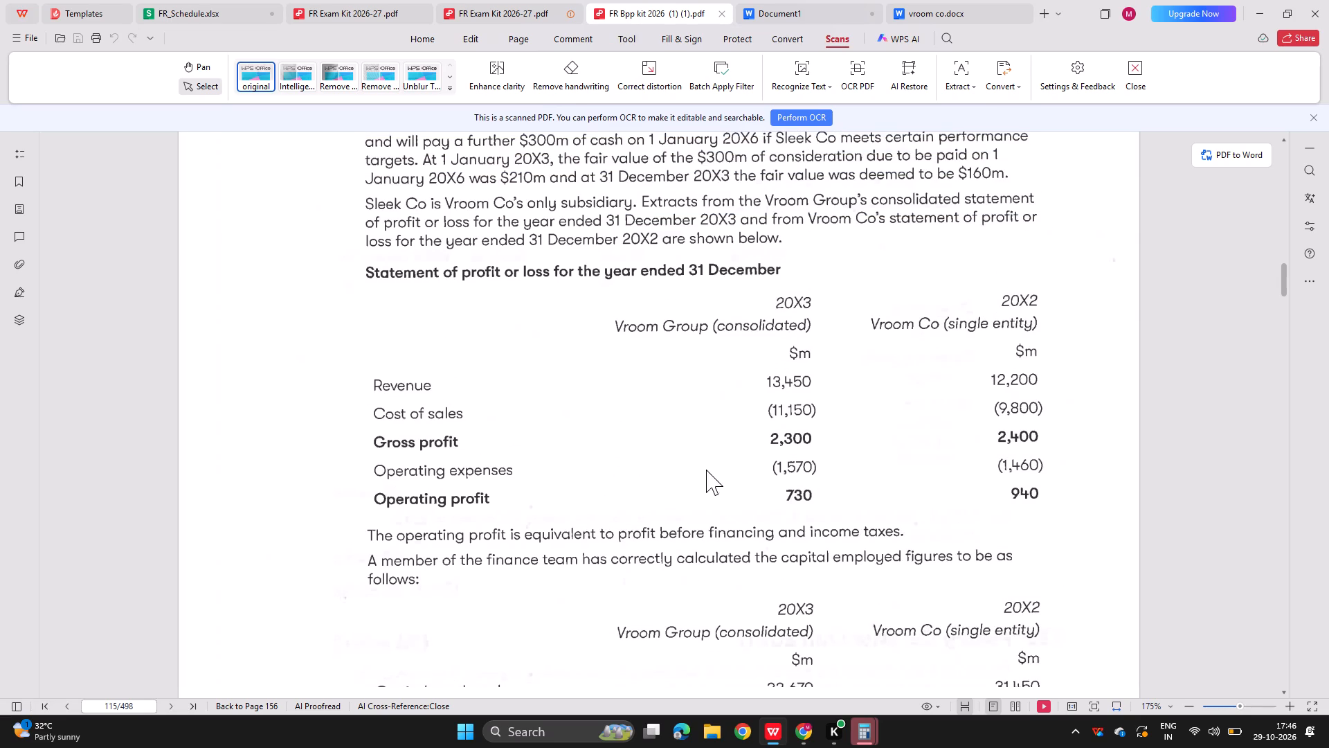
scroll(706, 470, "down", 1)
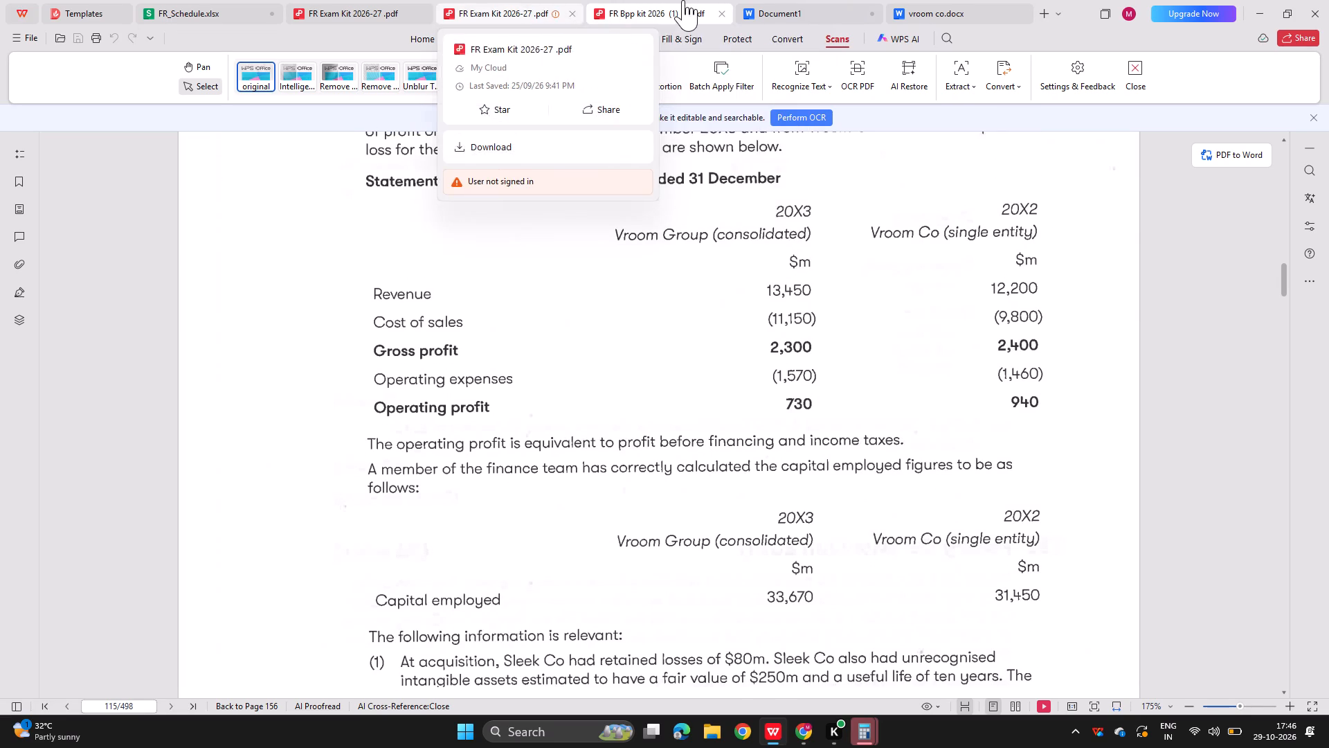
In Document1, enter 2300/13450 as the first working of the Gross profit margin row.
left_click(812, 1)
type("2300")
key("slash")
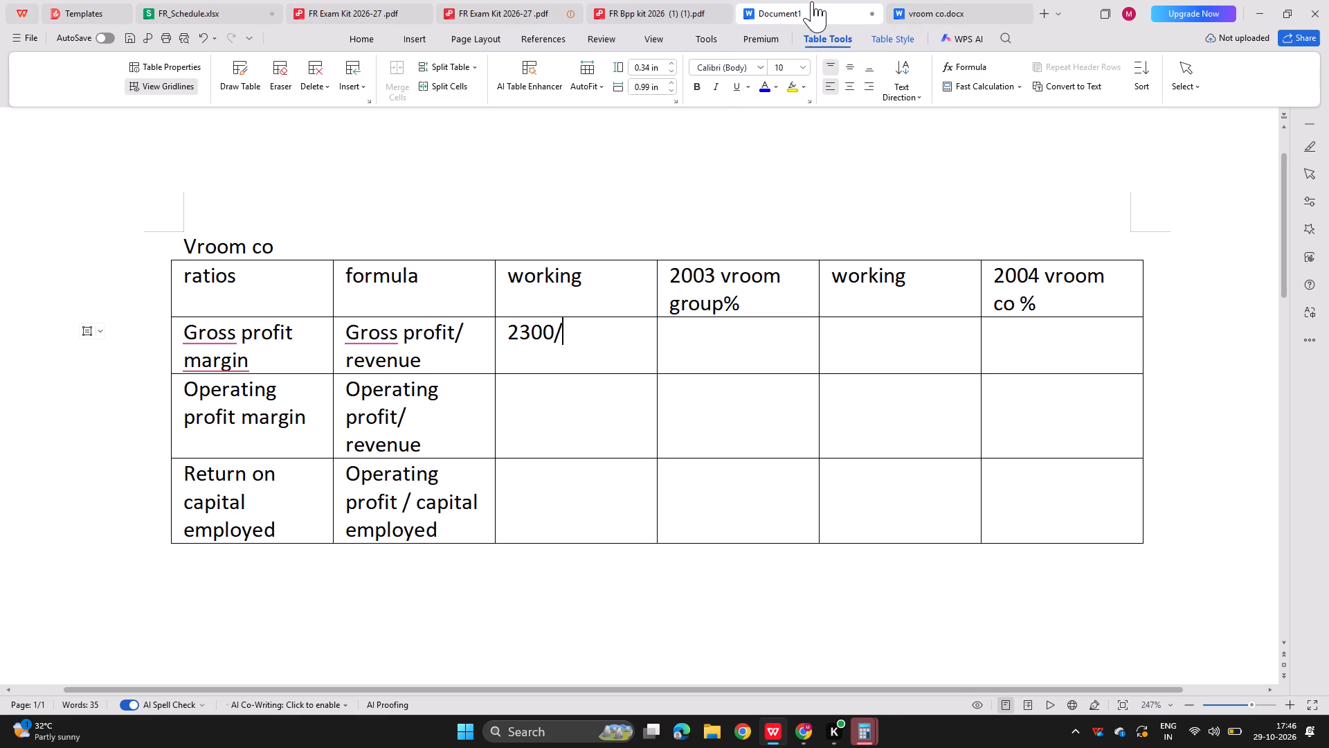
type("13450")
Check the kit's operating profit figures and enter 730/13450 as the first working of the Operating profit margin row.
left_click(652, 1)
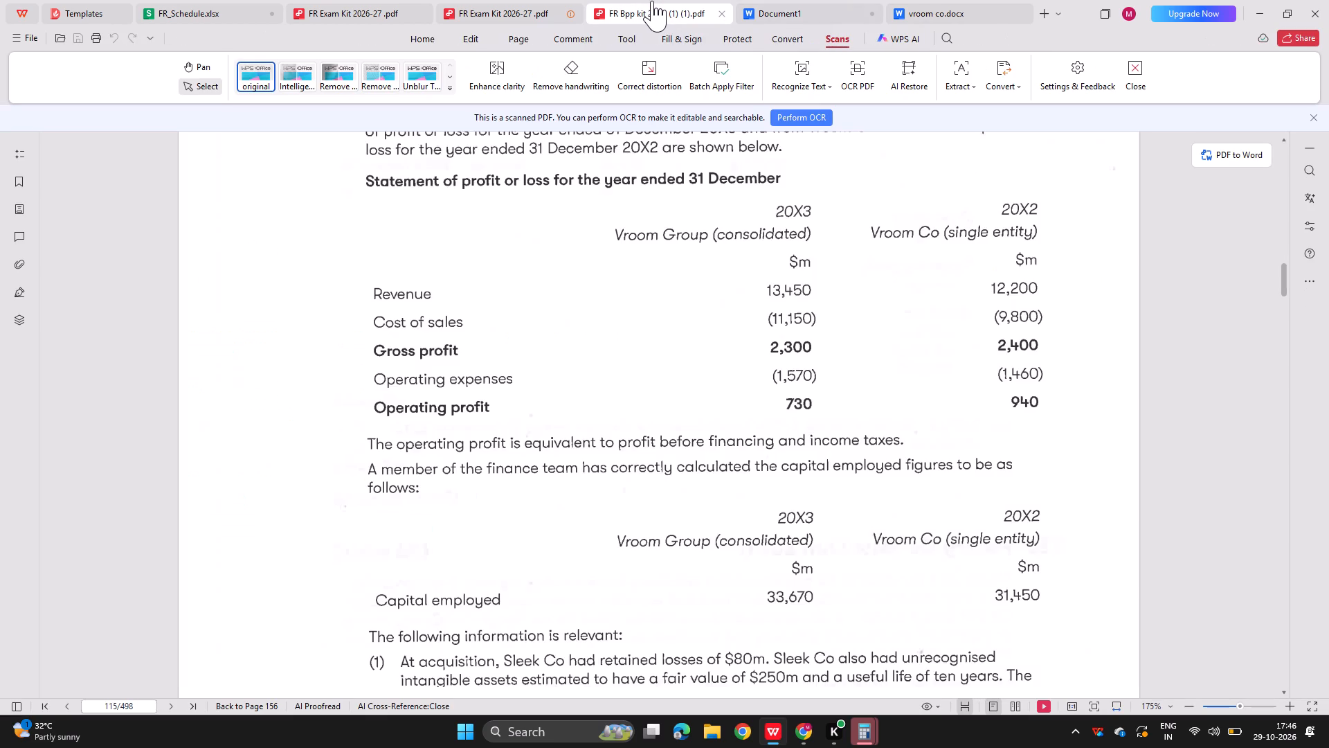
left_click(761, 0)
key("Down")
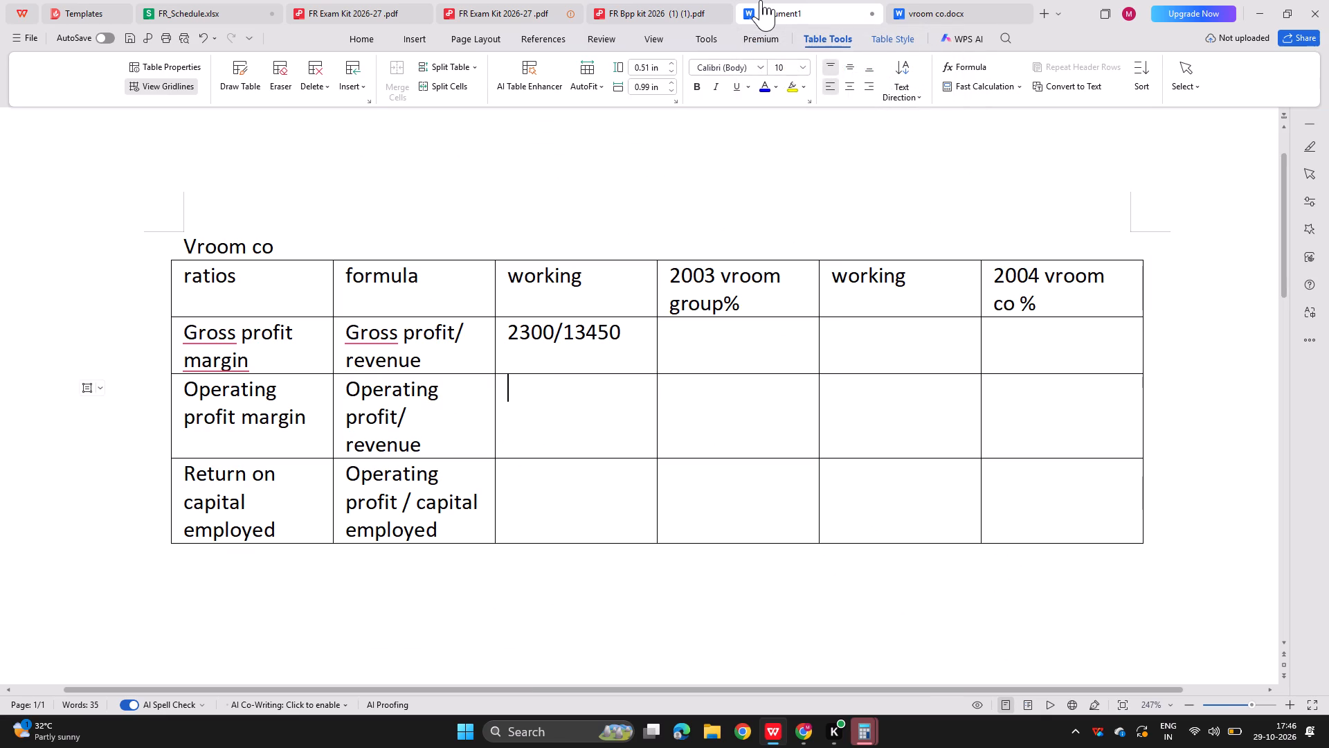
type("730/13450")
Look up capital employed in the kit and enter 730/33670 as the first working of the Return on capital employed row.
key("Down")
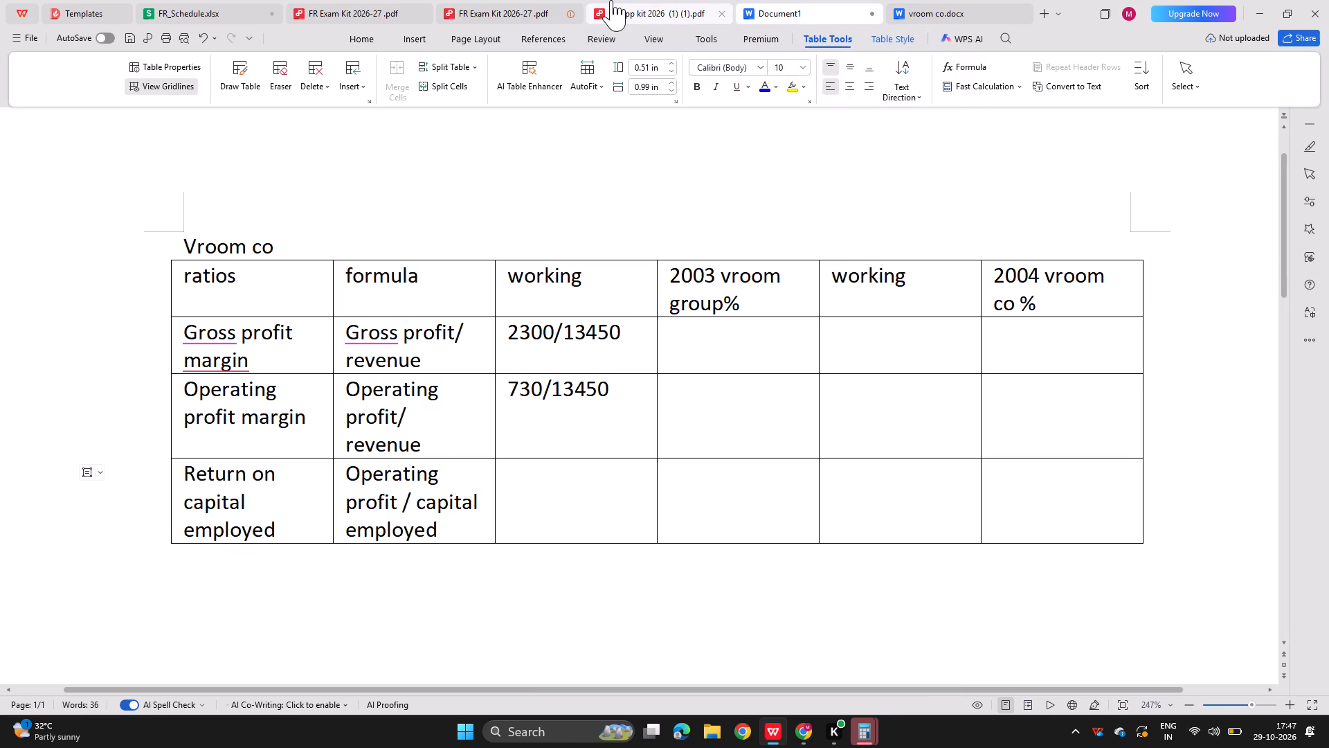
left_click(611, 0)
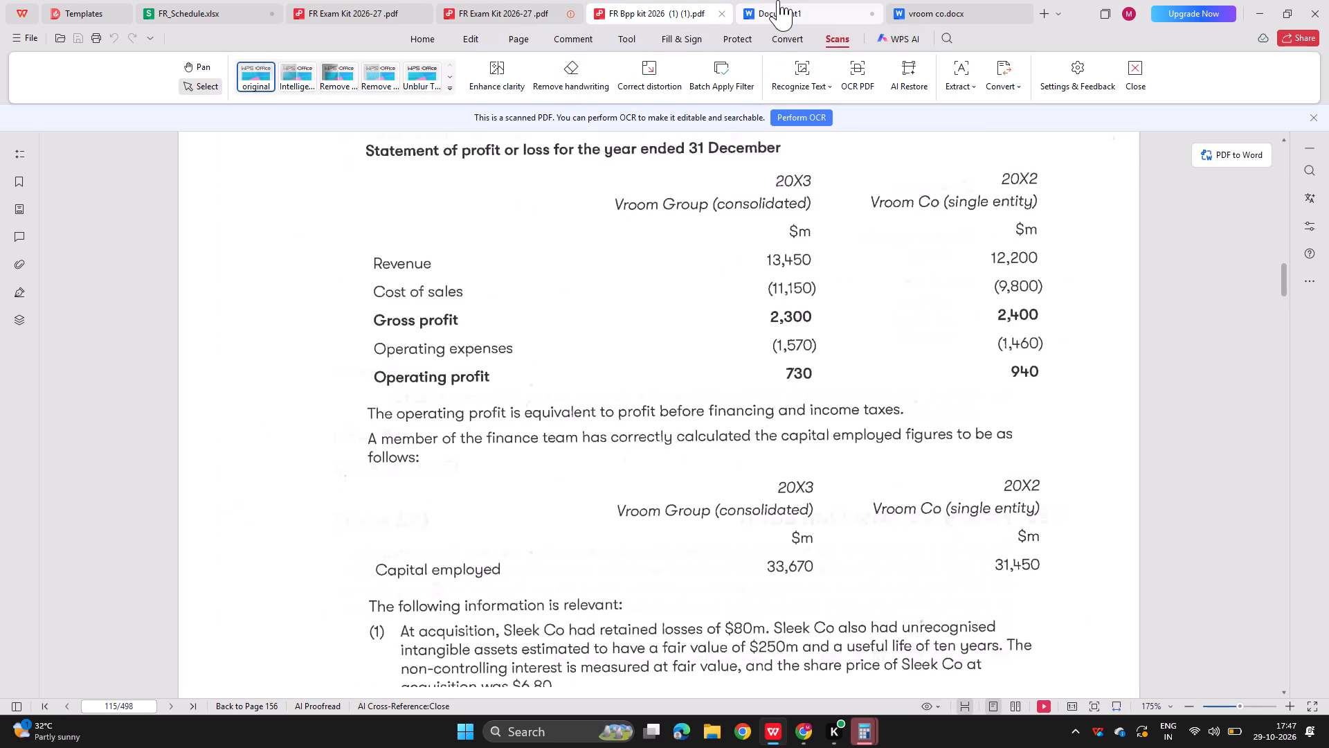
left_click(753, 0)
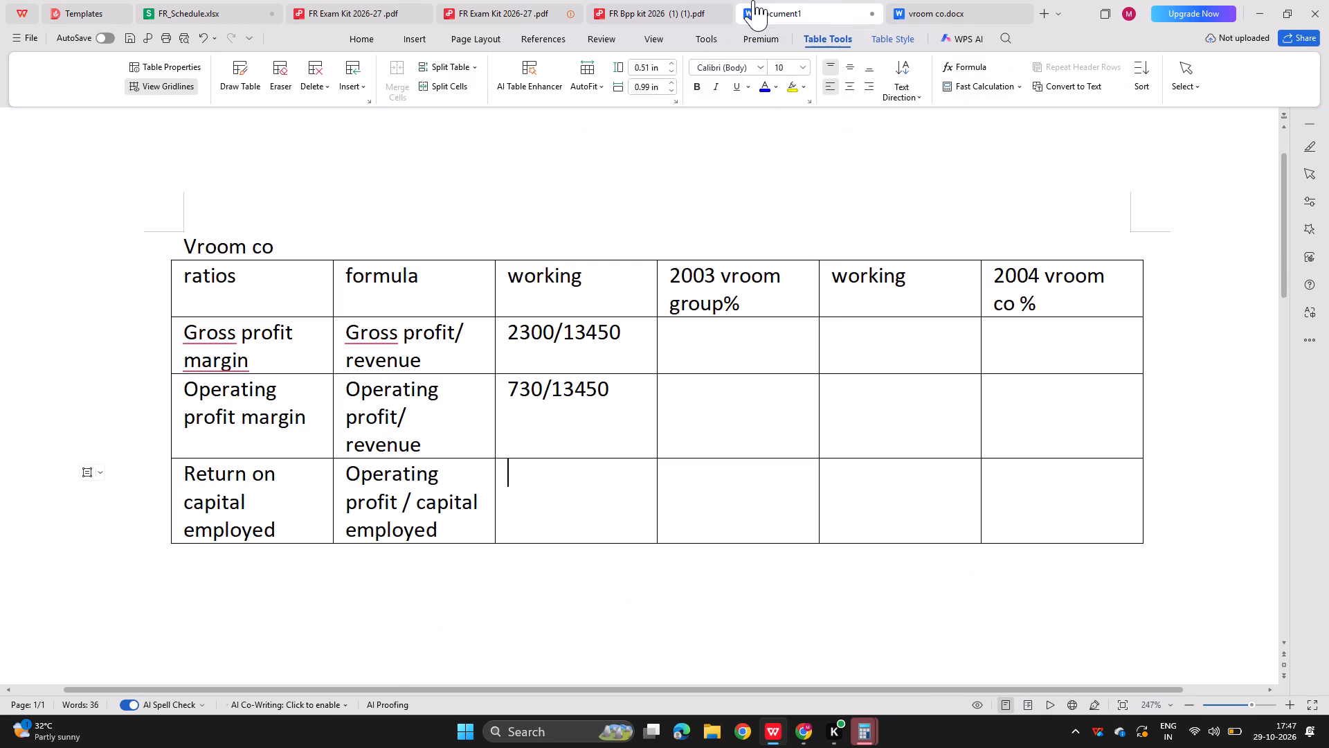
type("730/33670")
Look up the 20X2 figures and enter 940/31450 in the Return on capital employed row under 2003 vroom group%.
key("Right")
key("Up")
key("Down")
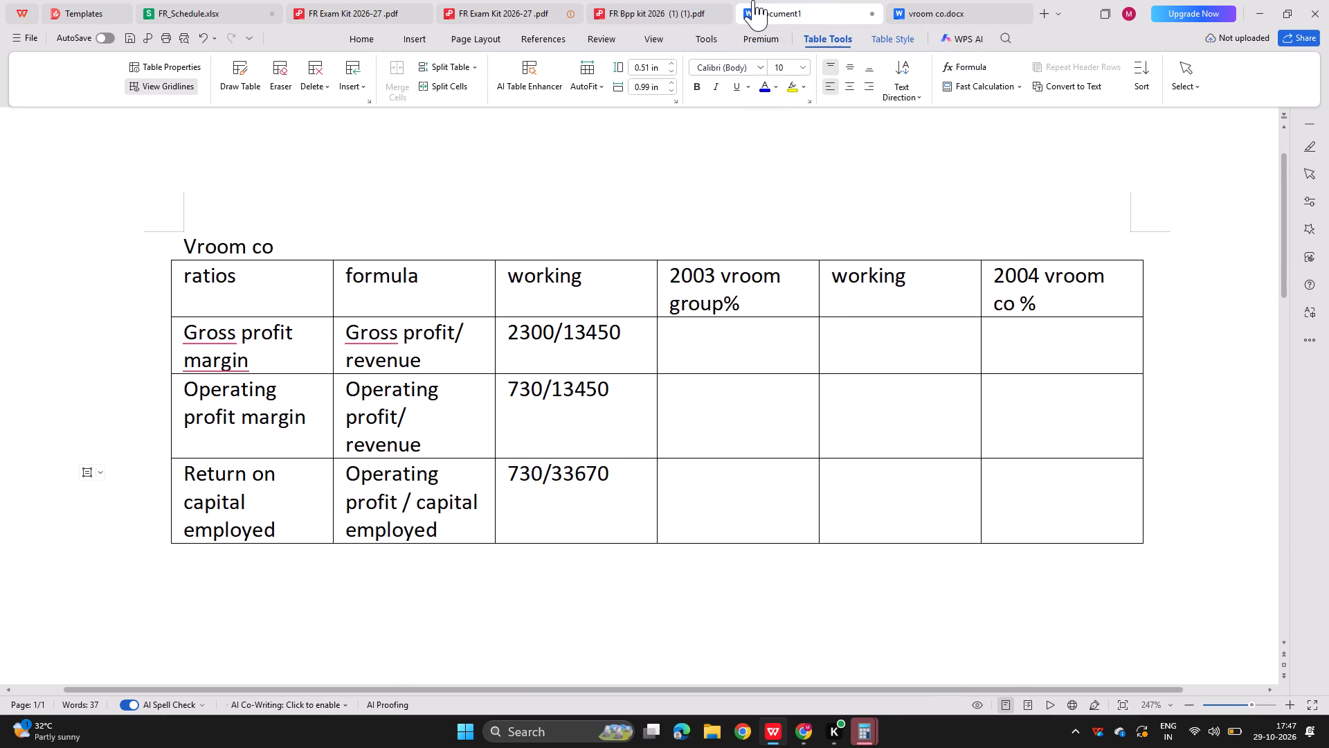
left_click(687, 0)
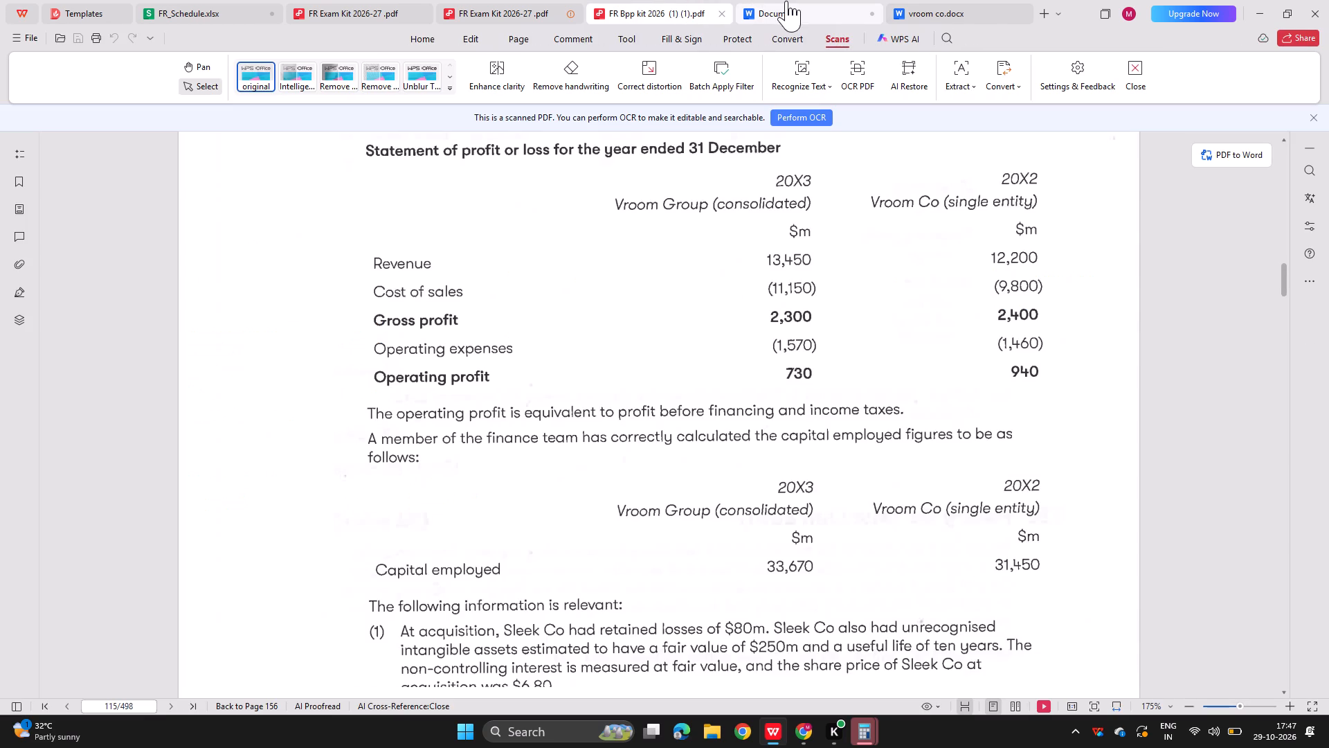
left_click(788, 1)
type("940/31450")
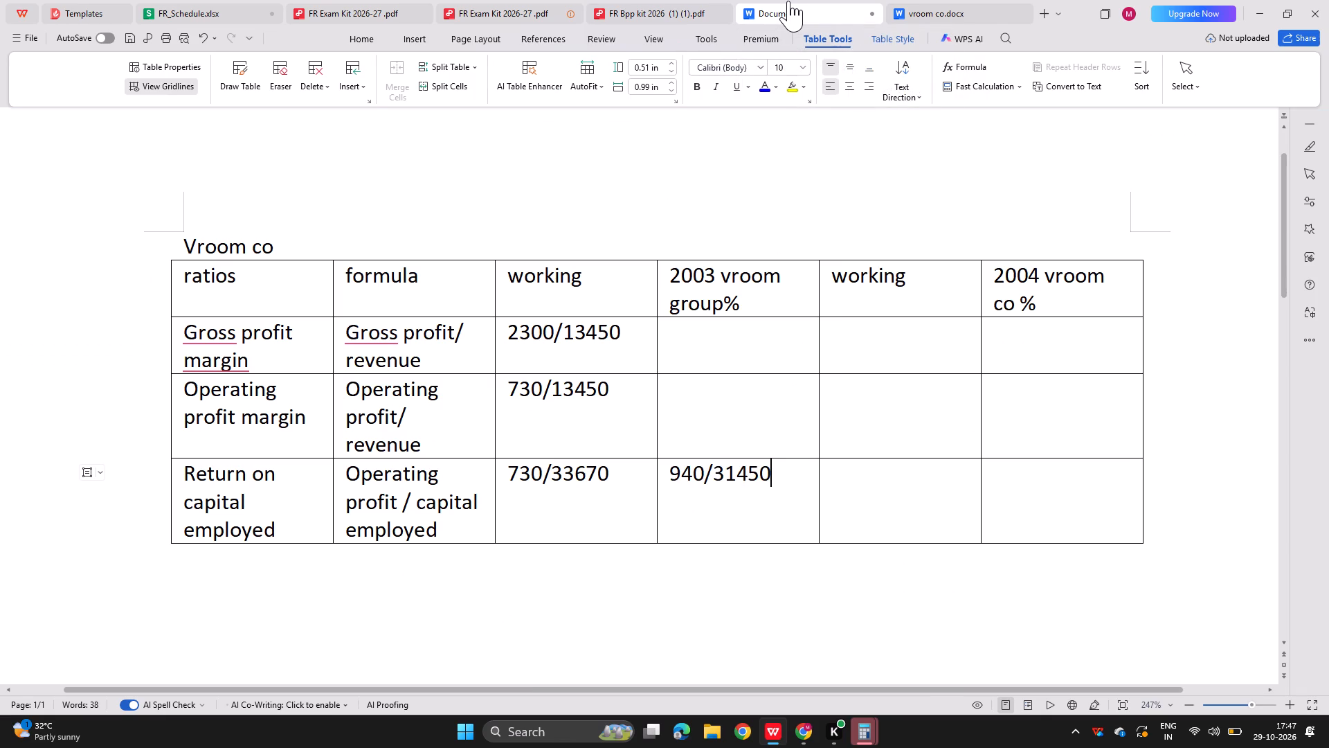
Enter 940/12200 in the Operating profit margin row under 2003 vroom group%, taking the 20X2 revenue from the kit.
key("Up")
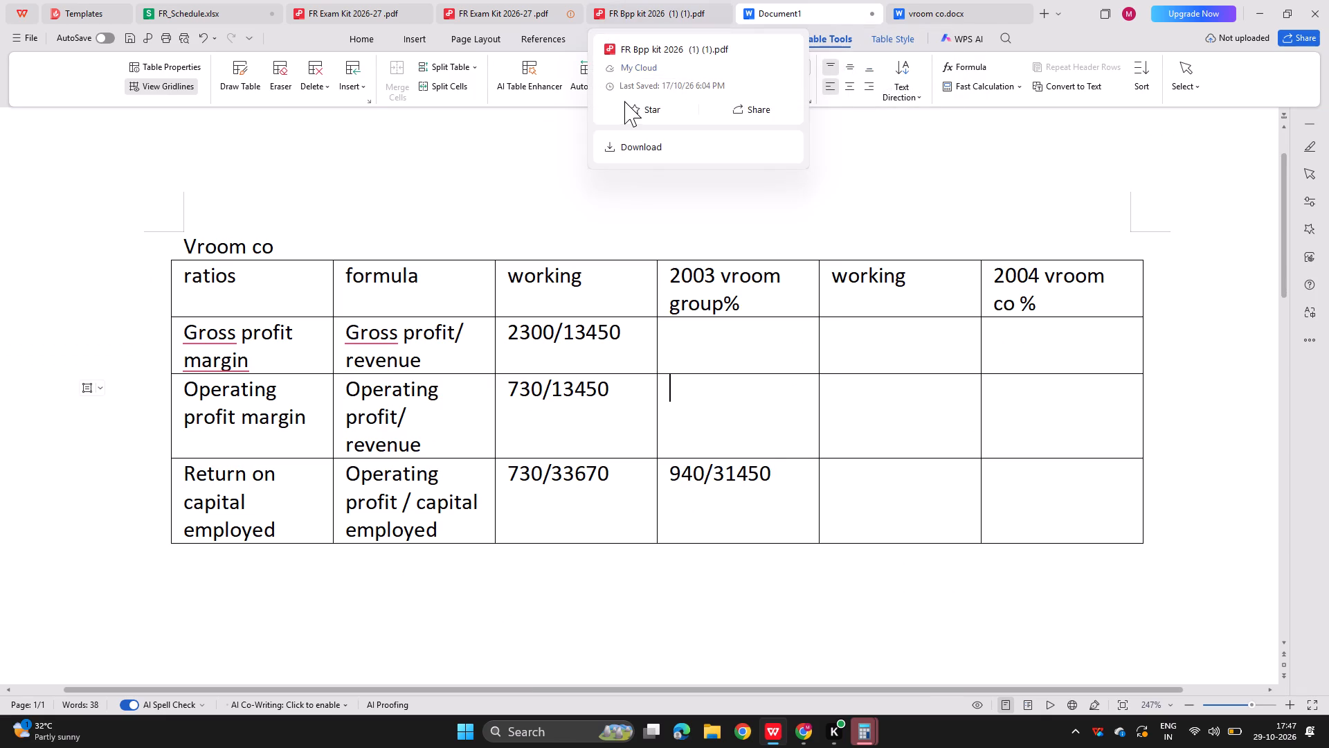
type("940/")
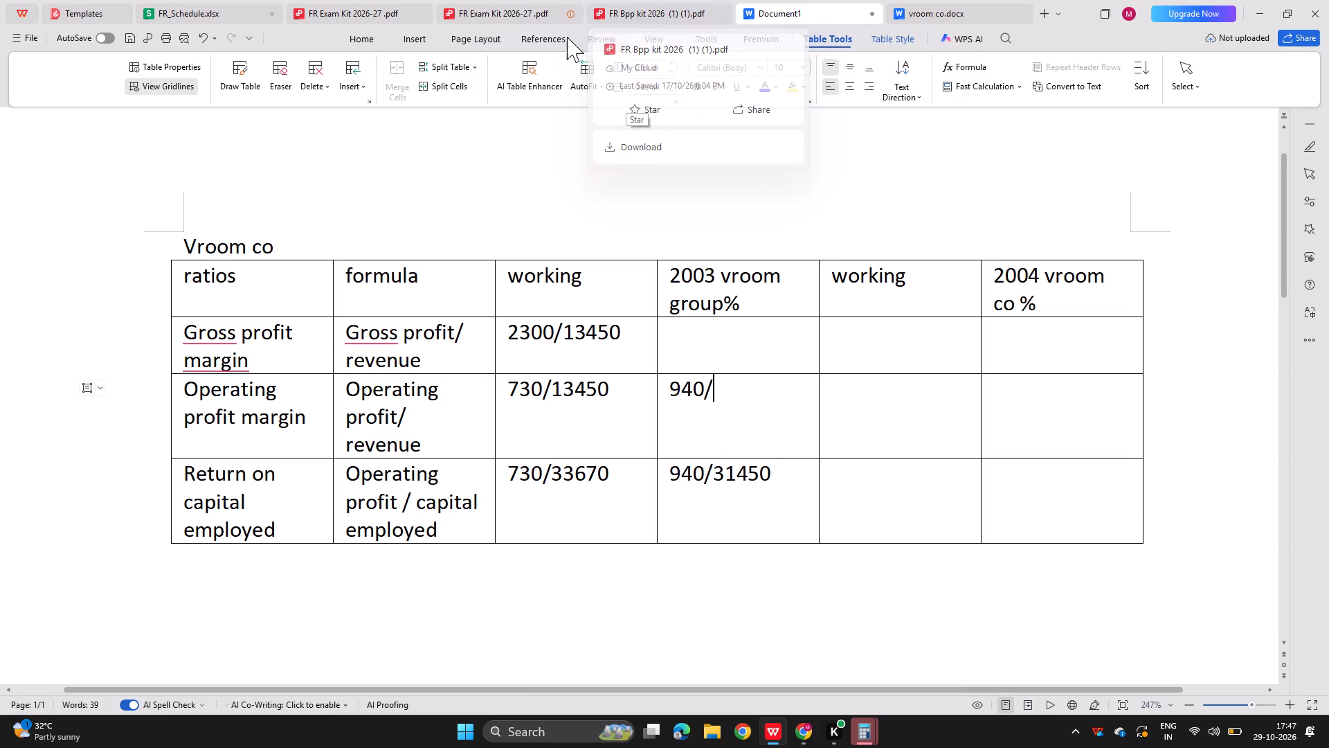
left_click(652, 0)
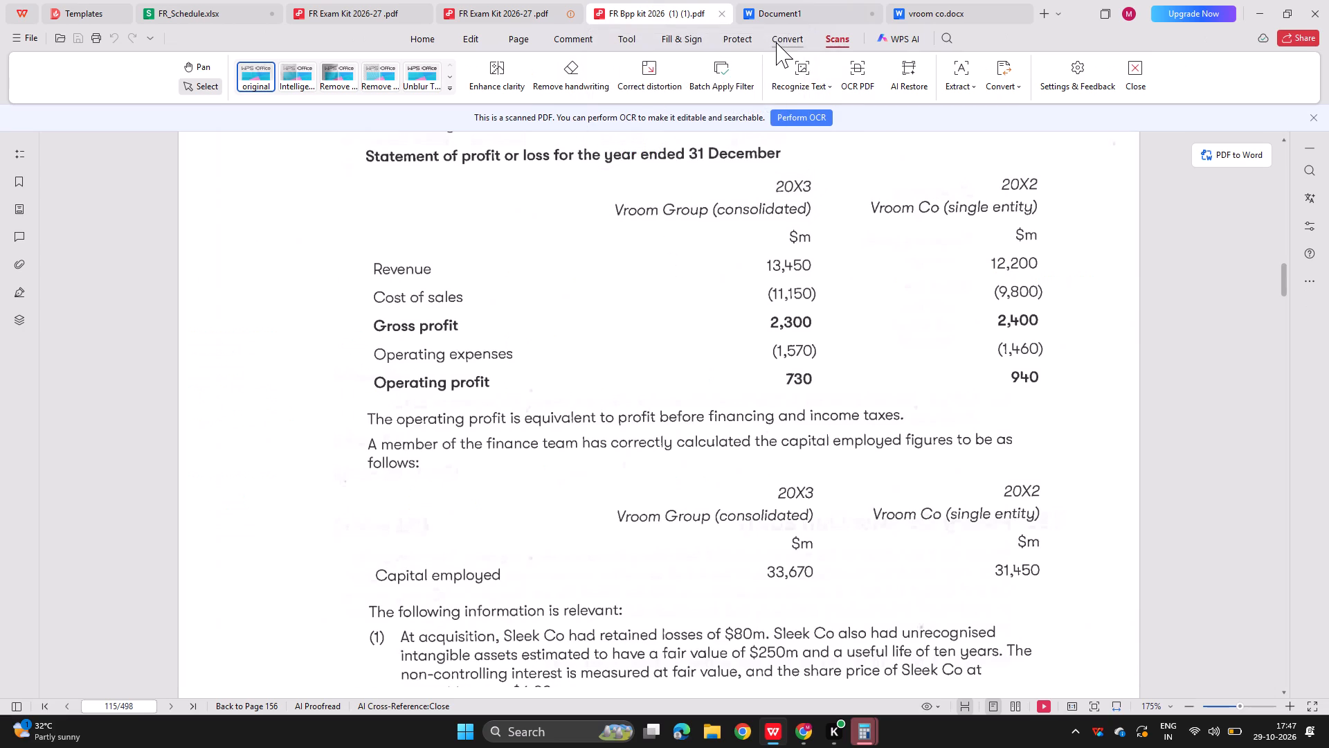
left_click(774, 0)
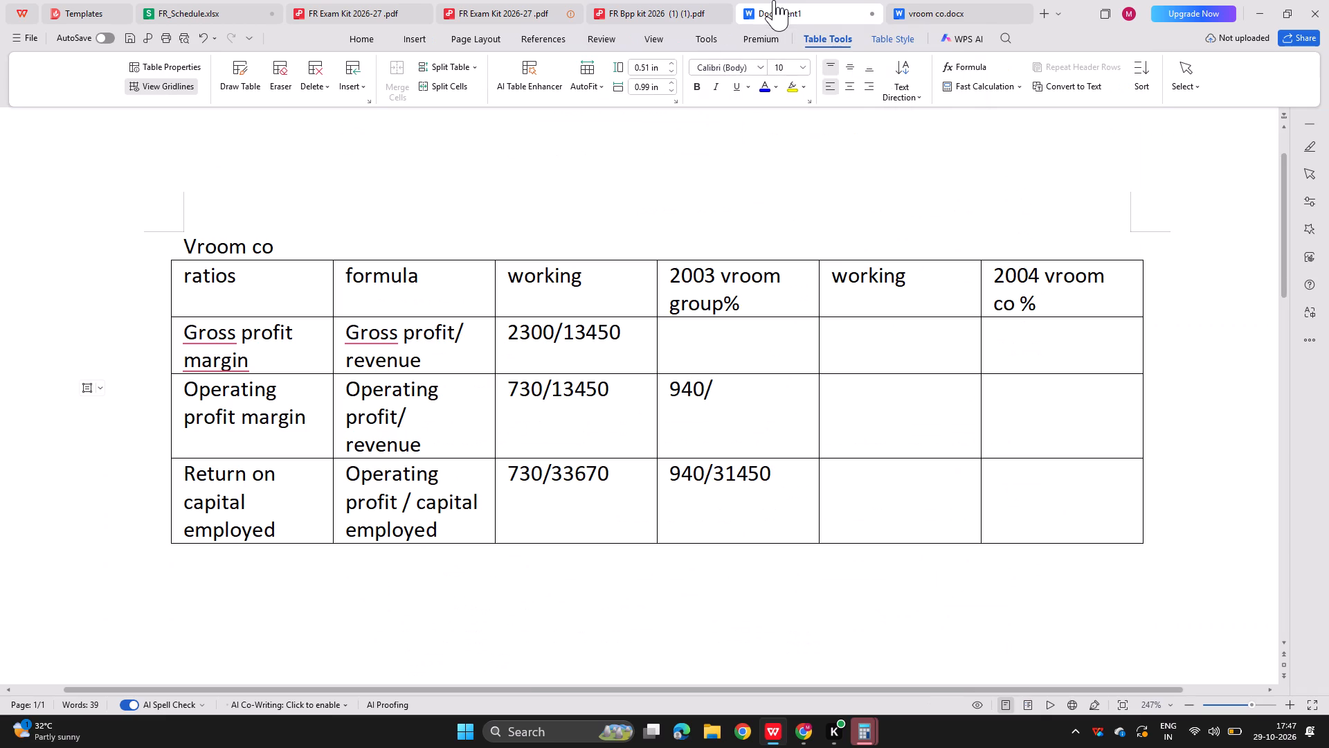
type("12200")
Enter 2400/12200 in the Gross profit margin row under 2003 vroom group%.
key("Up")
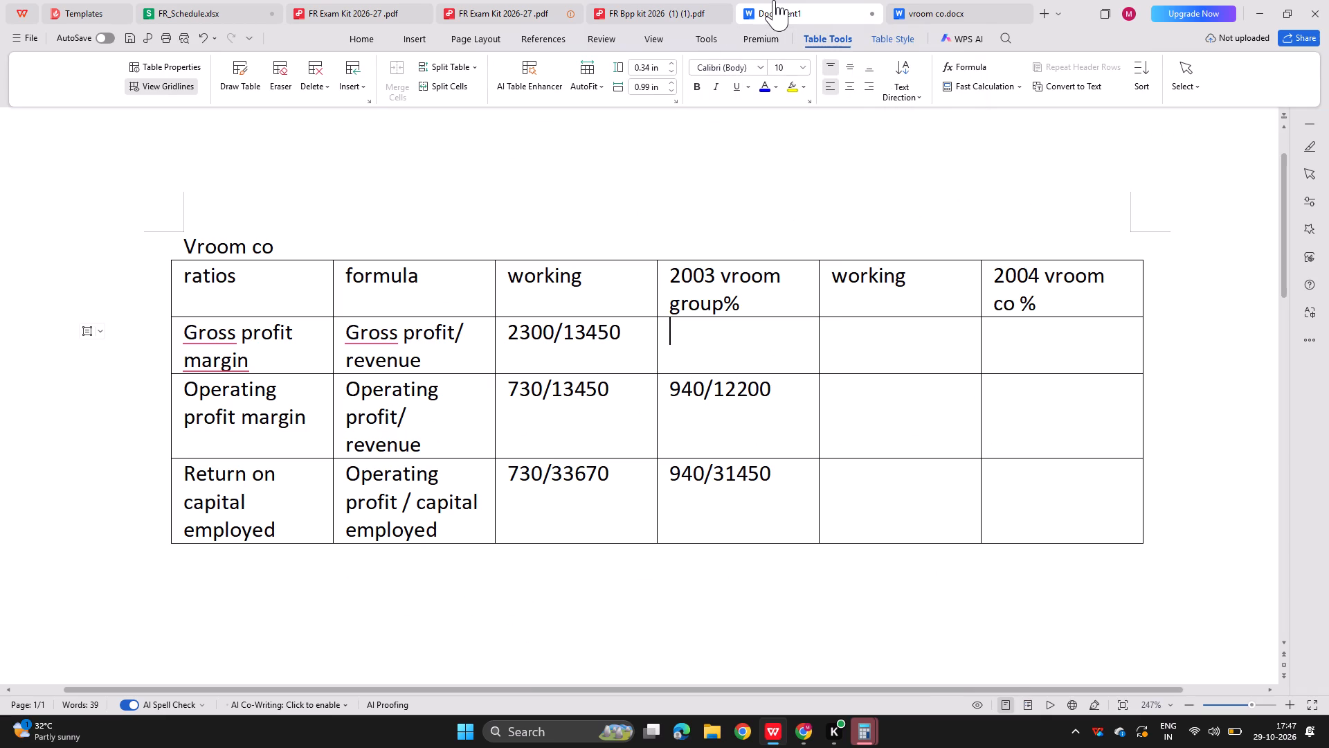
type("2400")
key("slash")
type("12200")
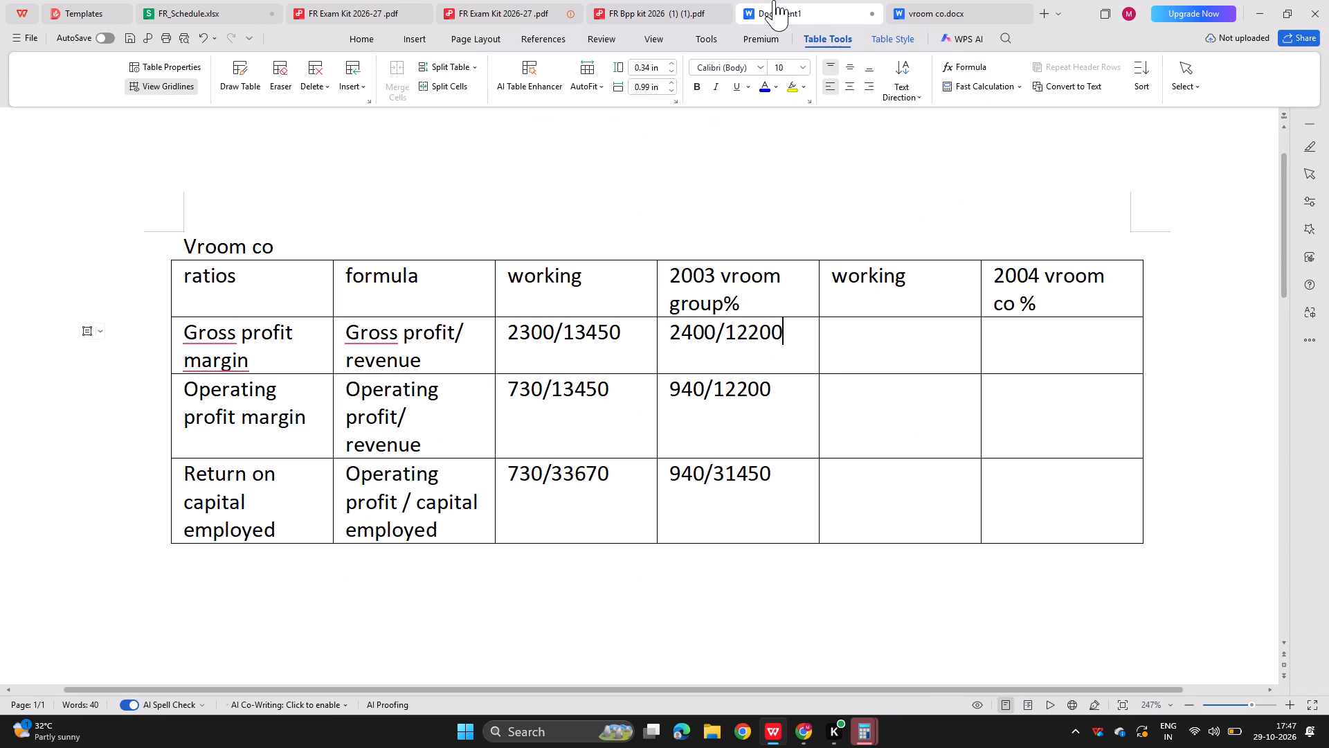
key("Right")
key("Up")
key("Down")
Move 2400/12200 from the 2003 vroom group% column to the second working column of the Gross profit margin row.
left_click_drag(678, 326, 744, 350)
left_click(718, 353)
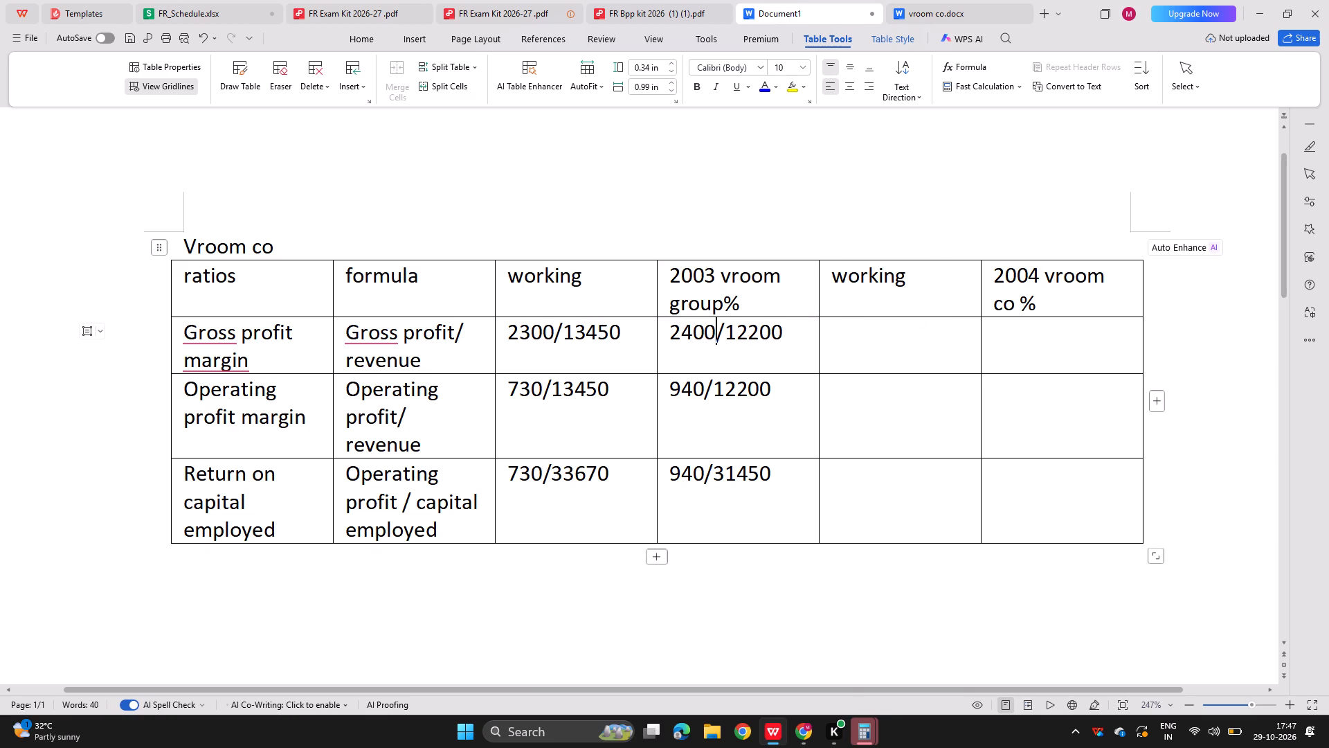
left_click_drag(673, 331, 807, 327)
key("ctrl+x")
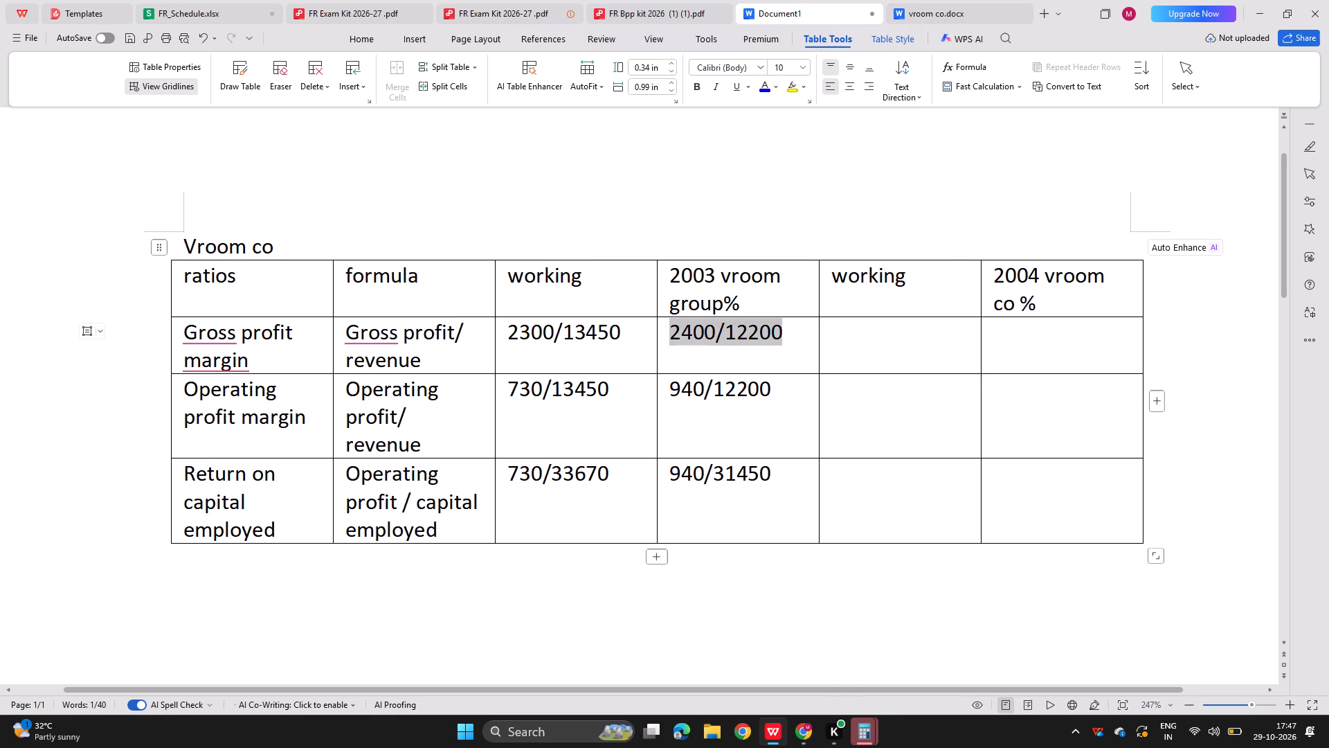
left_click(993, 337)
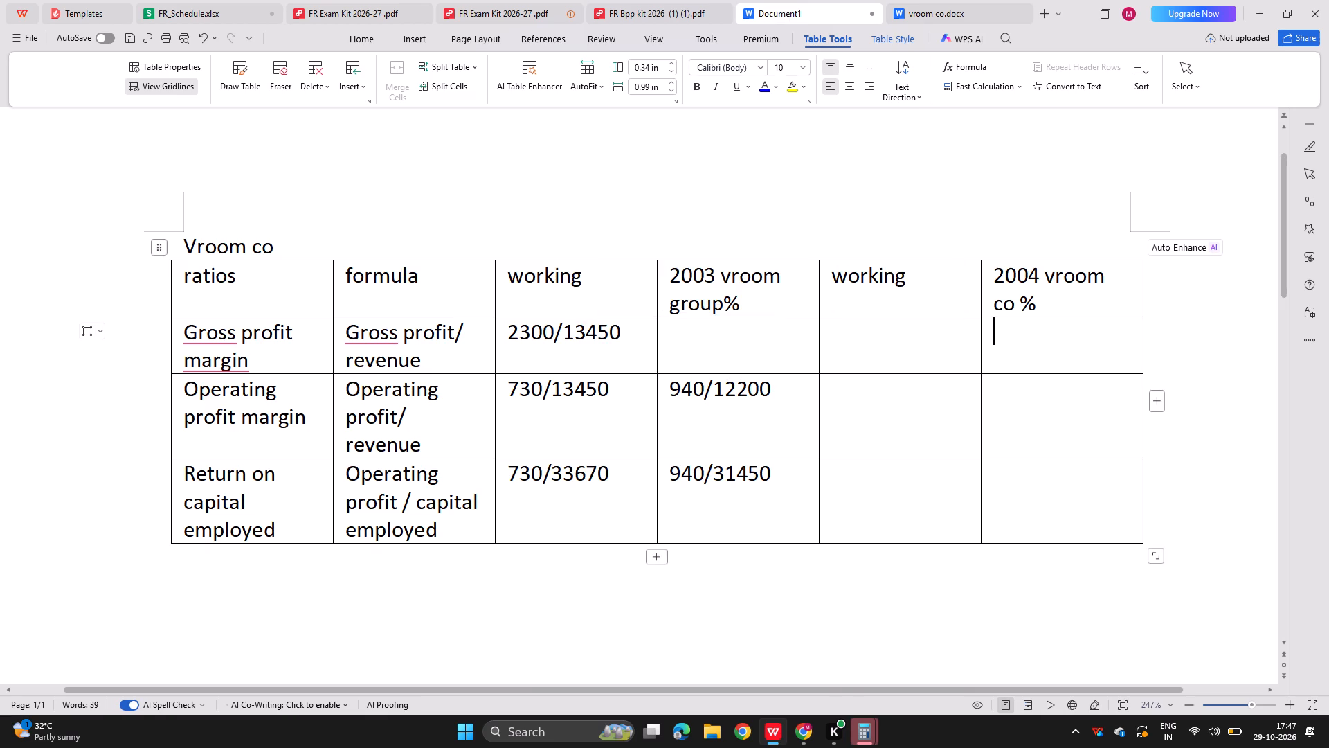
left_click(905, 339)
key("ctrl+v")
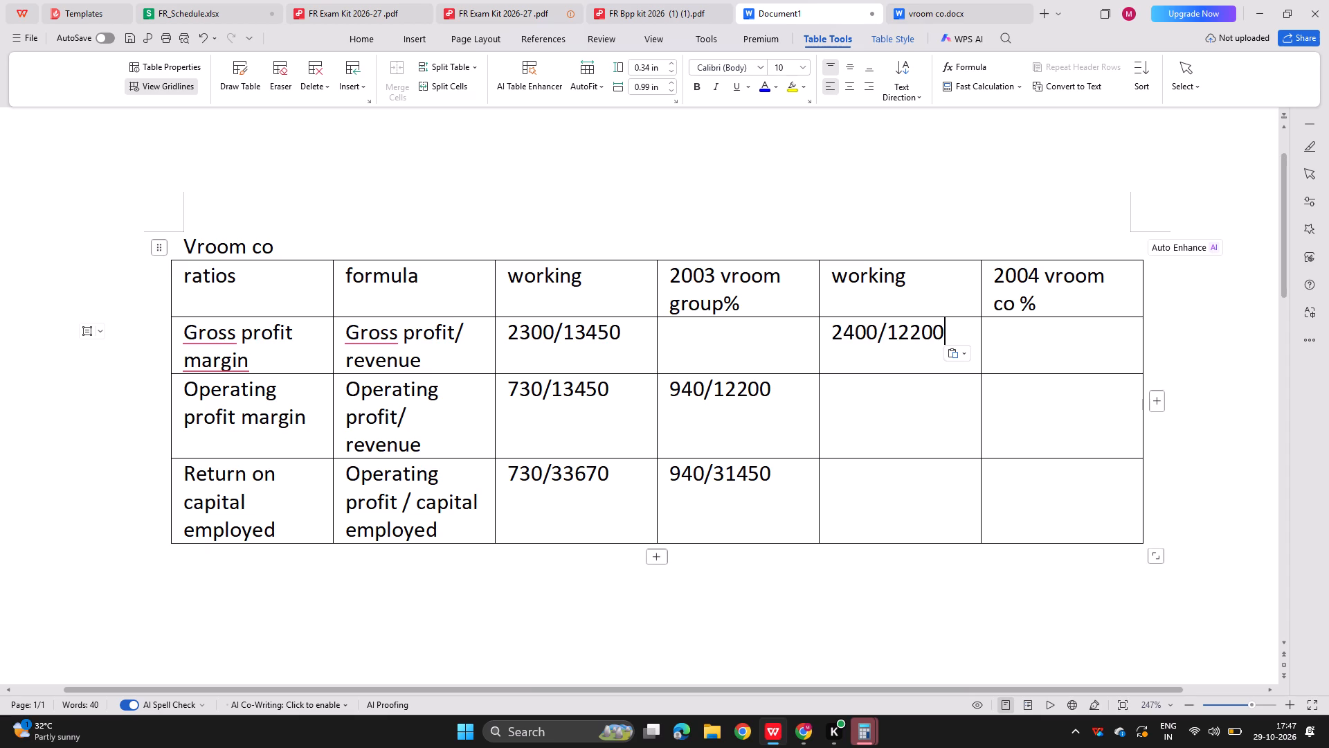
Move 940/12200 from the 2003 vroom group% column to the second working column of the Operating profit margin row.
left_click_drag(673, 384, 785, 397)
key("ctrl+x")
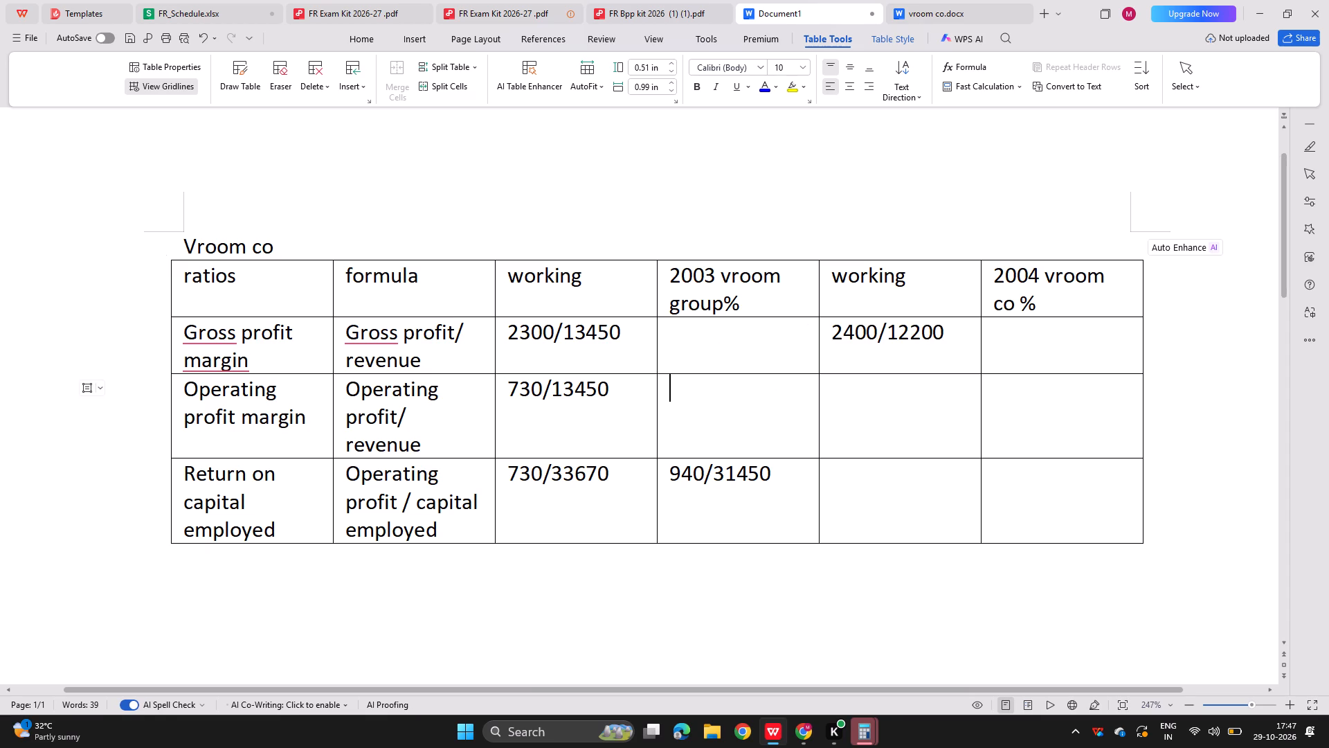
left_click(867, 402)
key("ctrl+v")
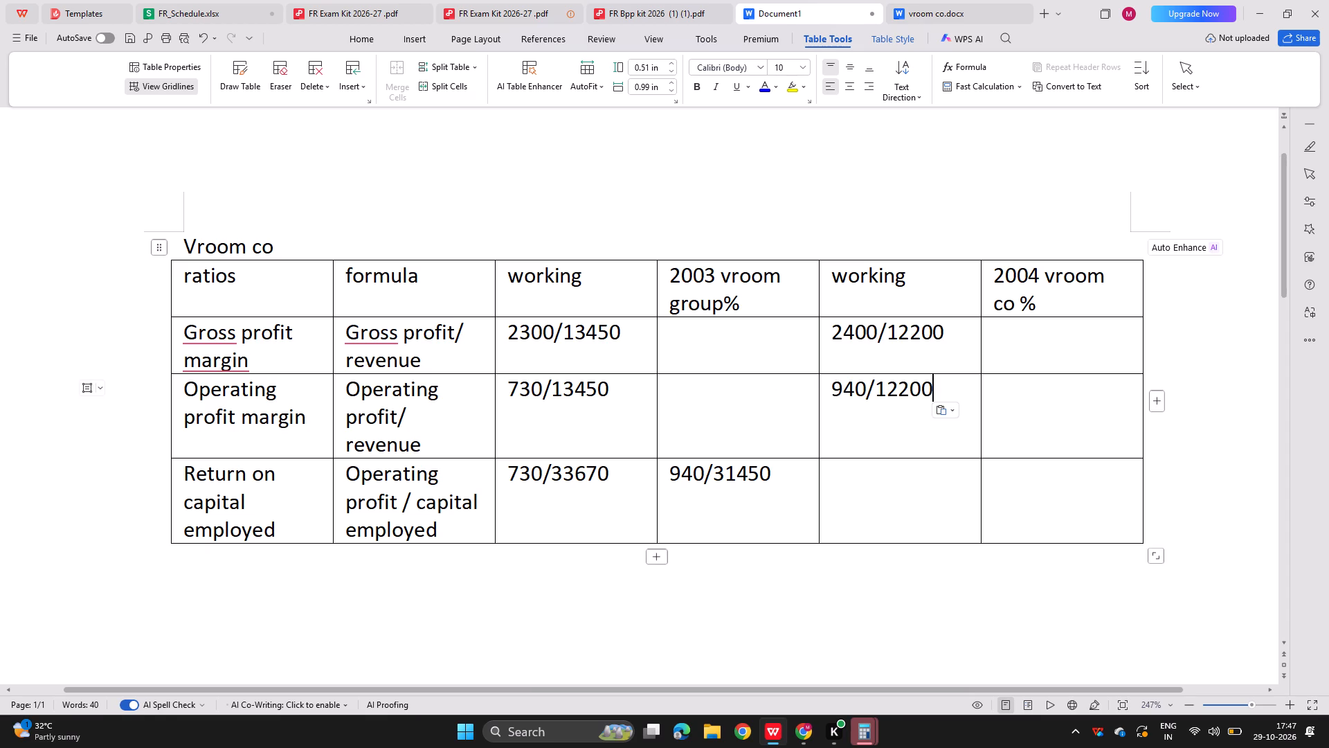
Move 940/31450 from the 2003 vroom group% column to the second working column of the Return on capital employed row.
left_click_drag(676, 471, 768, 480)
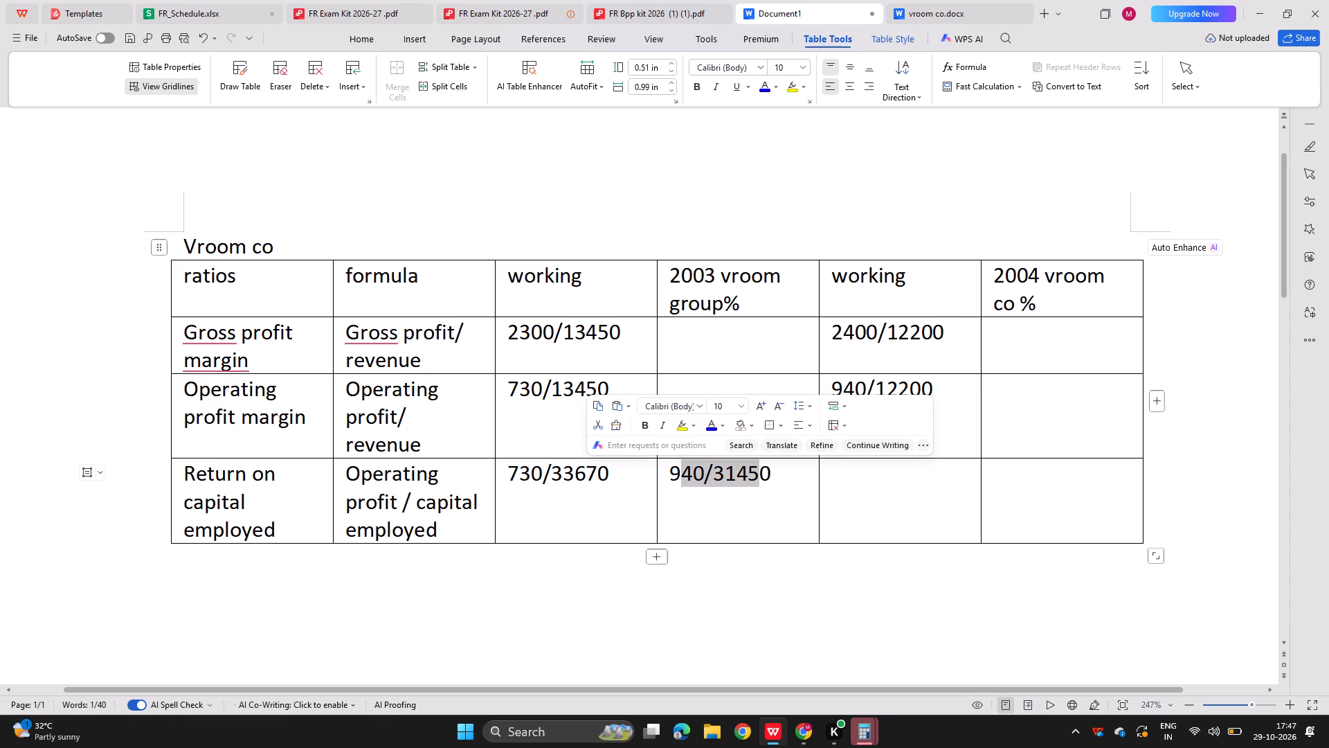
left_click_drag(672, 467, 788, 470)
key("ctrl+x")
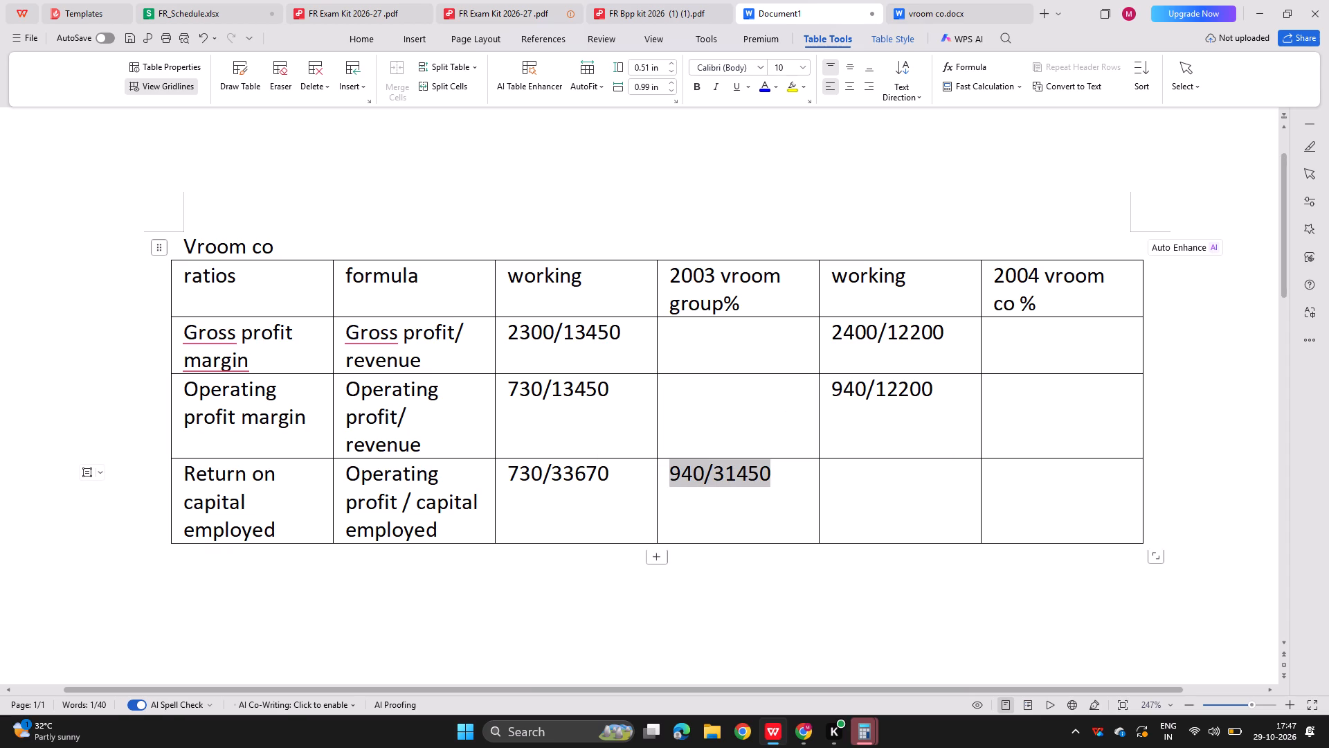
left_click(904, 482)
key("ctrl+v")
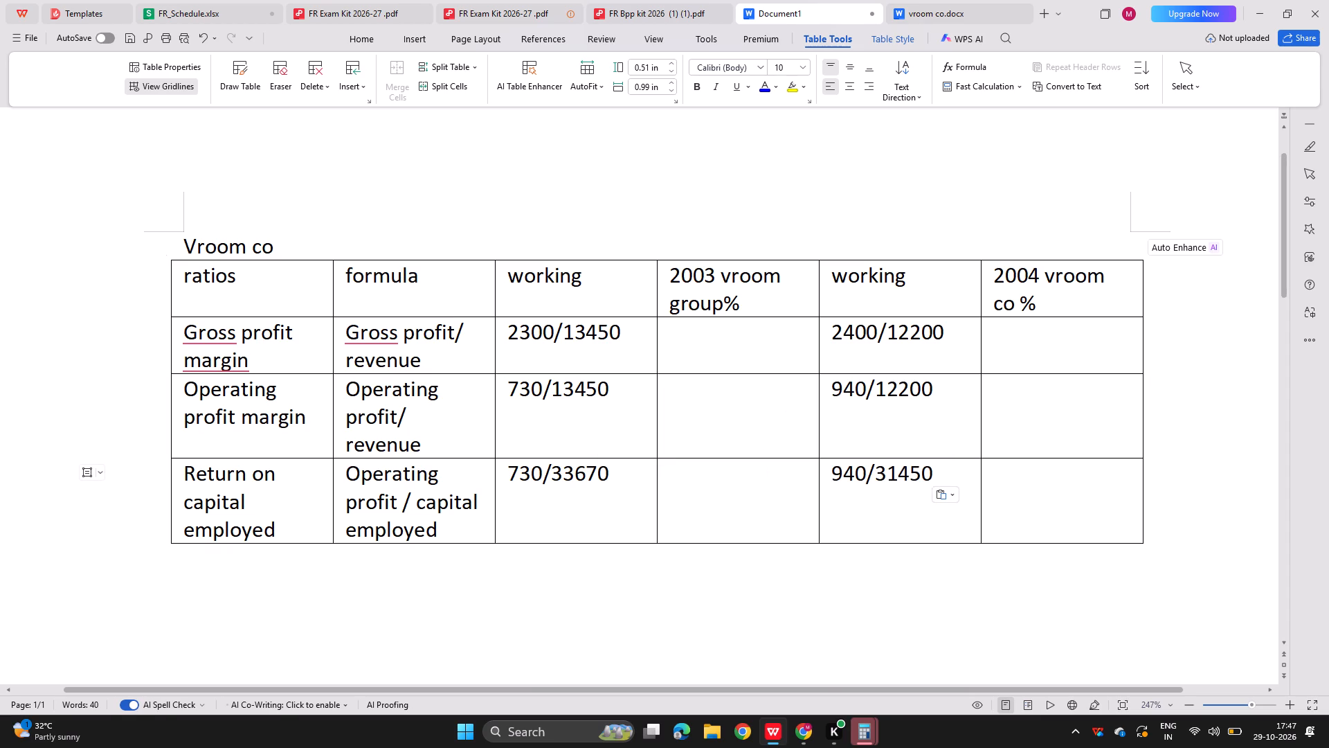
Calculate 2300/13450*100 in Calculator and enter 17.1% in the Gross profit margin row under 2003 vroom group%.
left_click(734, 346)
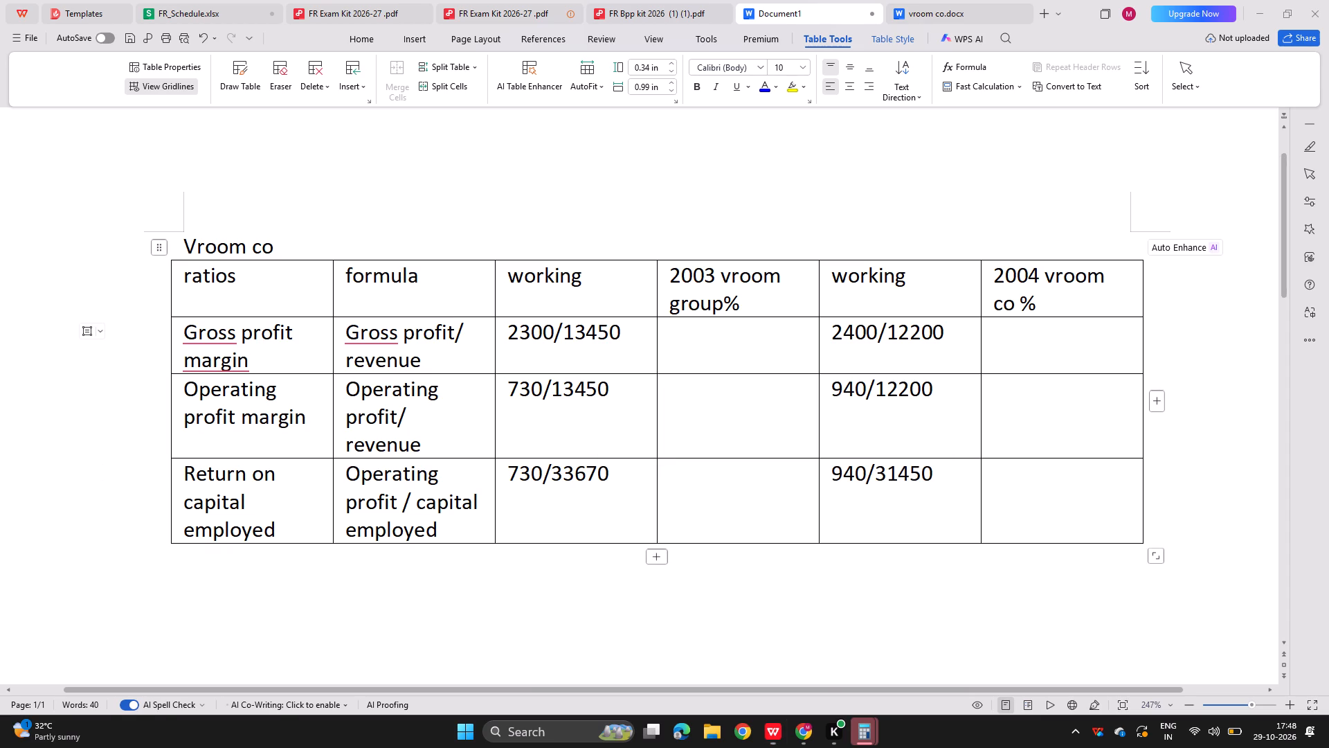
type("2300/13450")
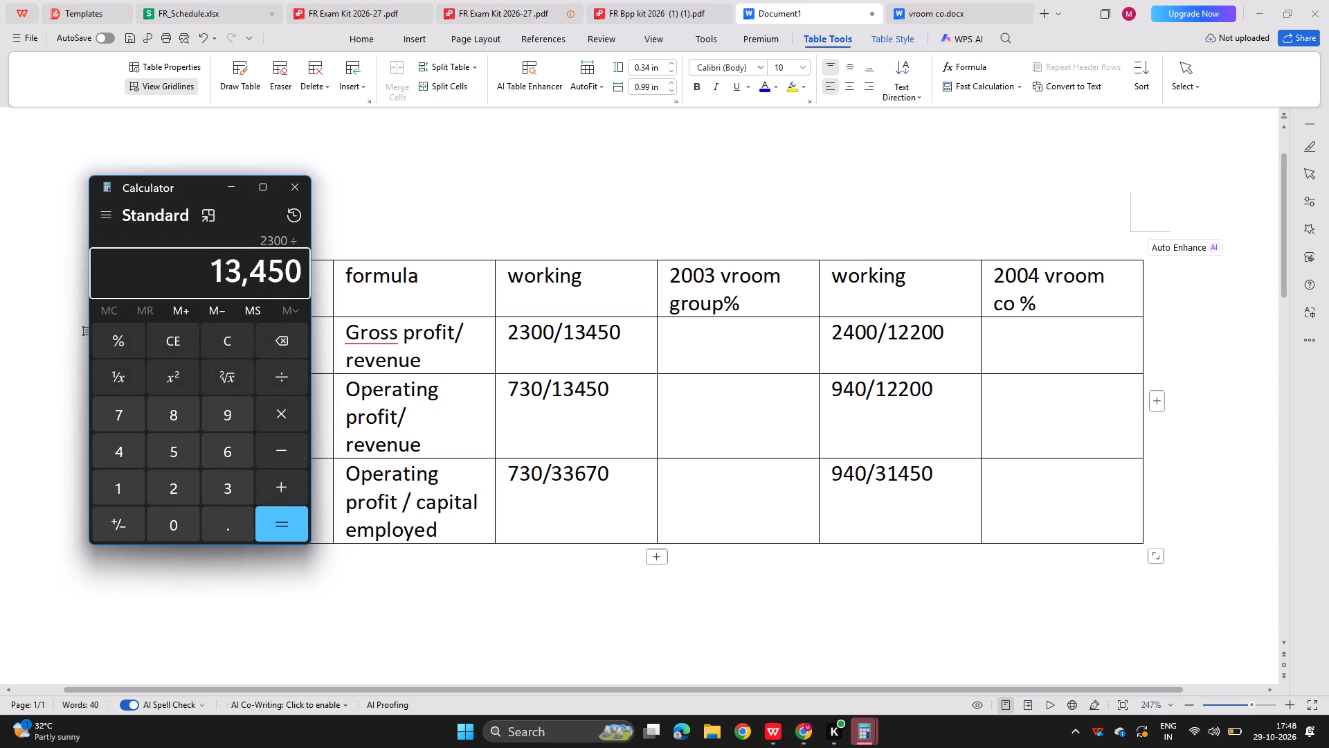
type("*100")
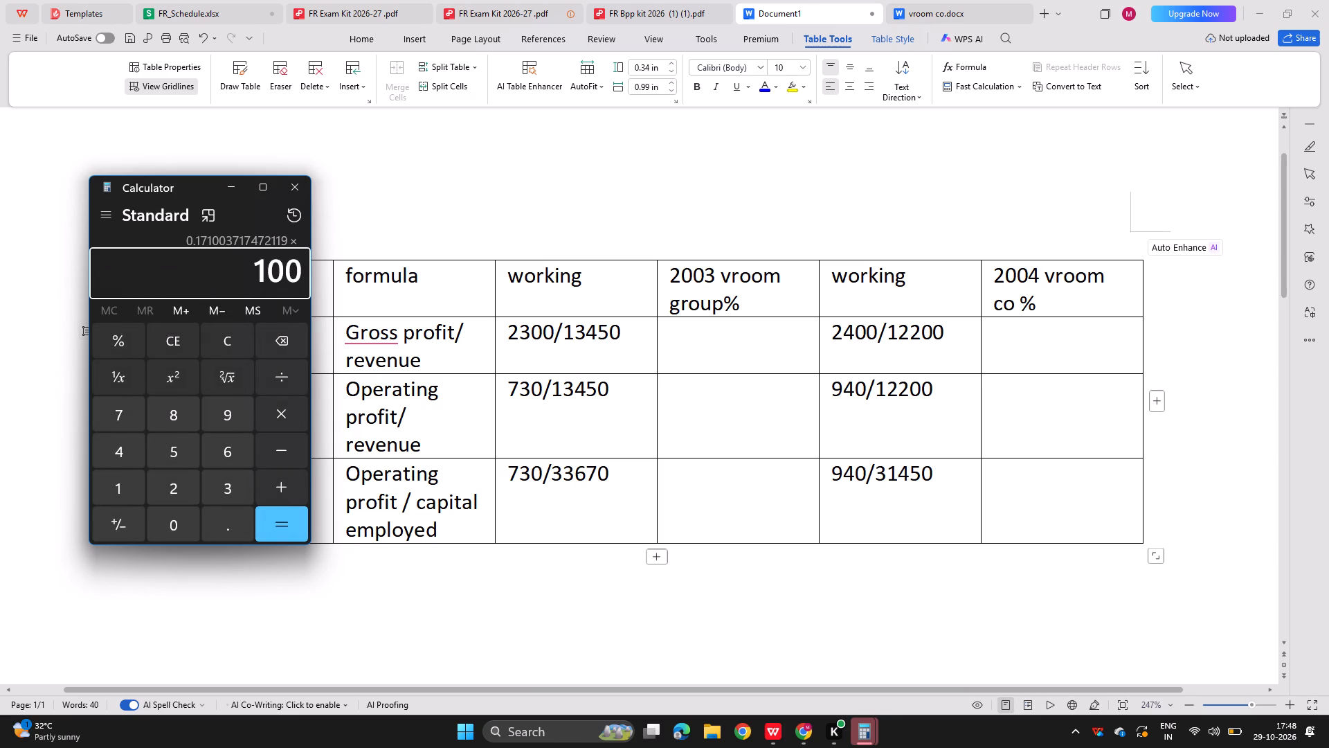
key("Return")
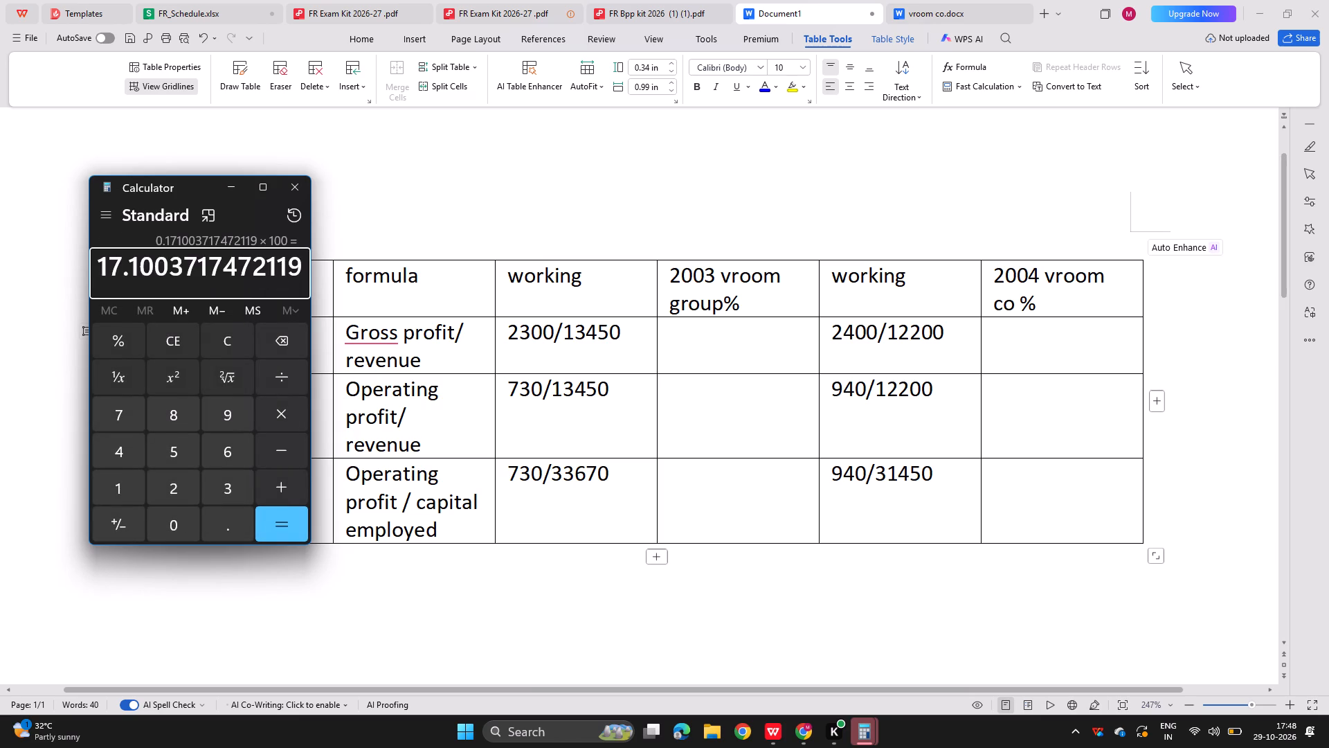
left_click(688, 342)
scroll(1055, 3, "left", 1)
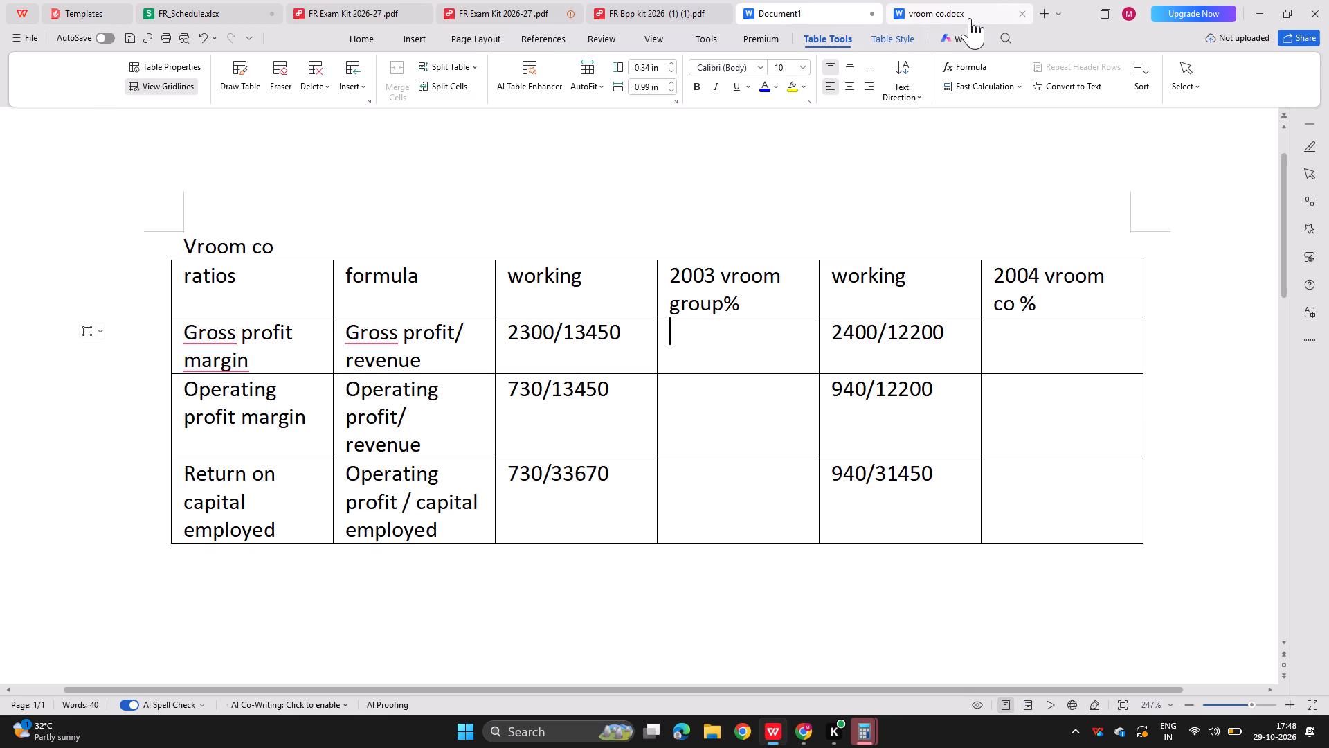
scroll(970, 18, "left", 1)
left_click(970, 18)
scroll(970, 18, "left", 1)
left_click(813, 0)
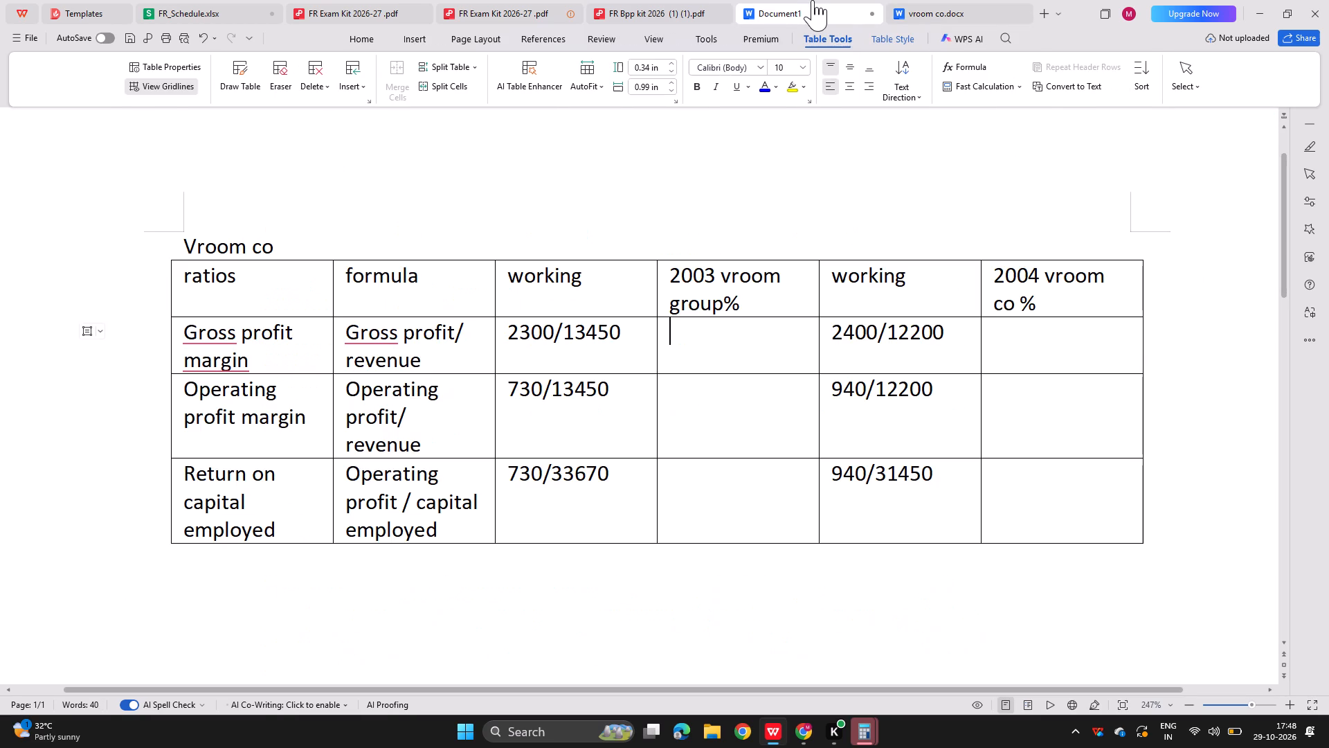
type("17.1%")
Check the 20X3 operating profit and revenue in the kit and calculate 730/13450*100 in Calculator for the Operating profit margin.
key("Down")
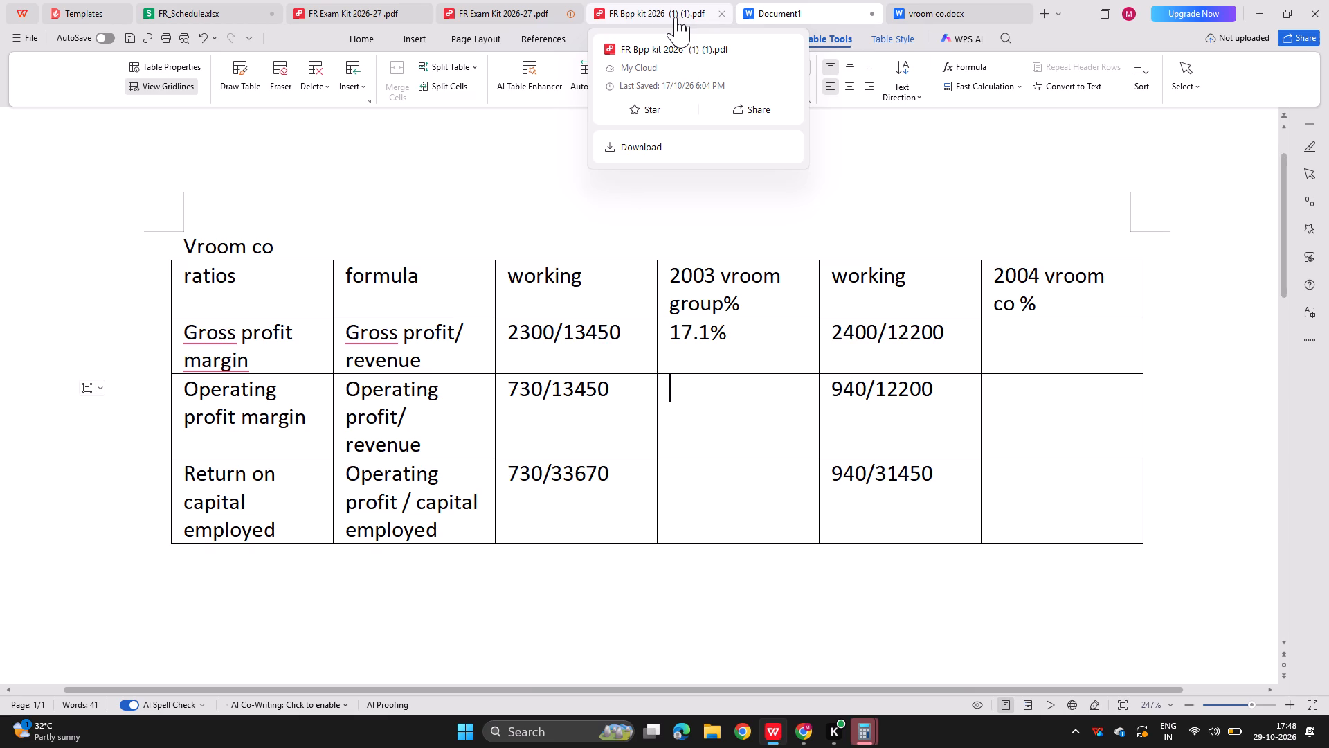
left_click(676, 16)
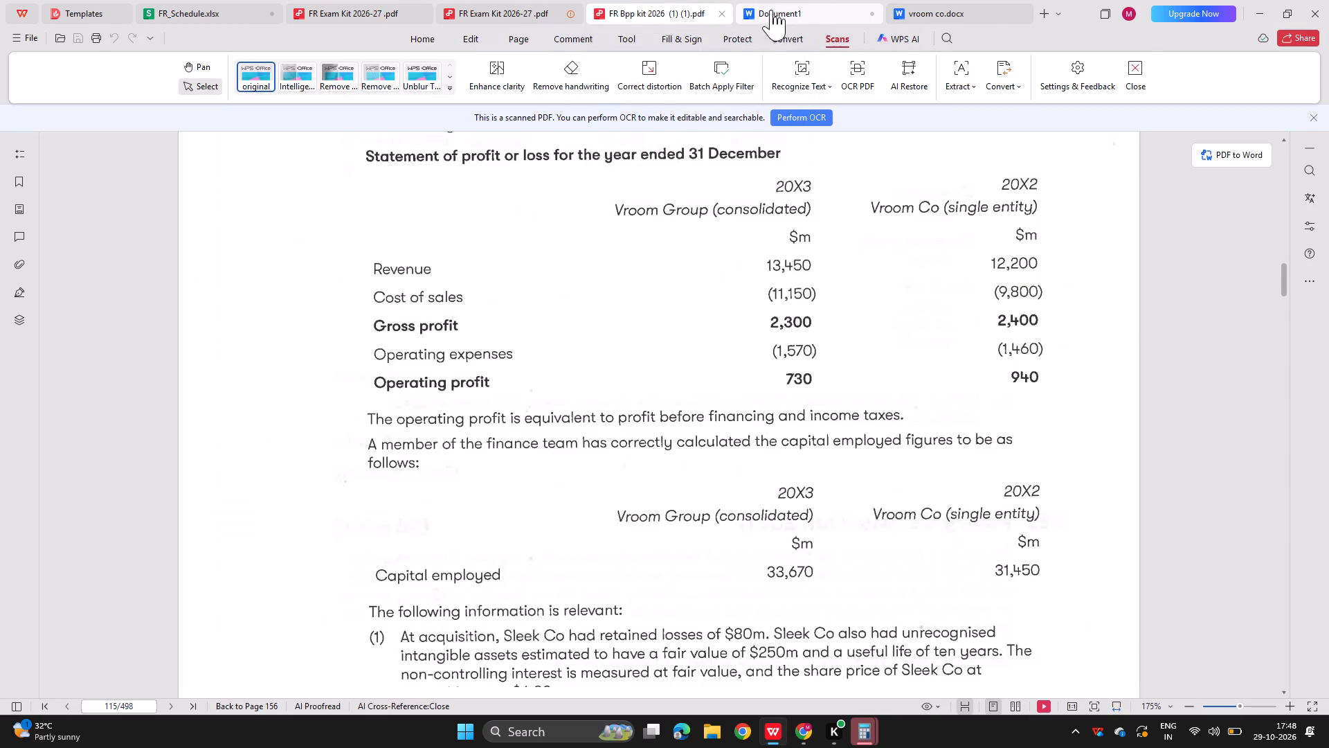
left_click(816, 1)
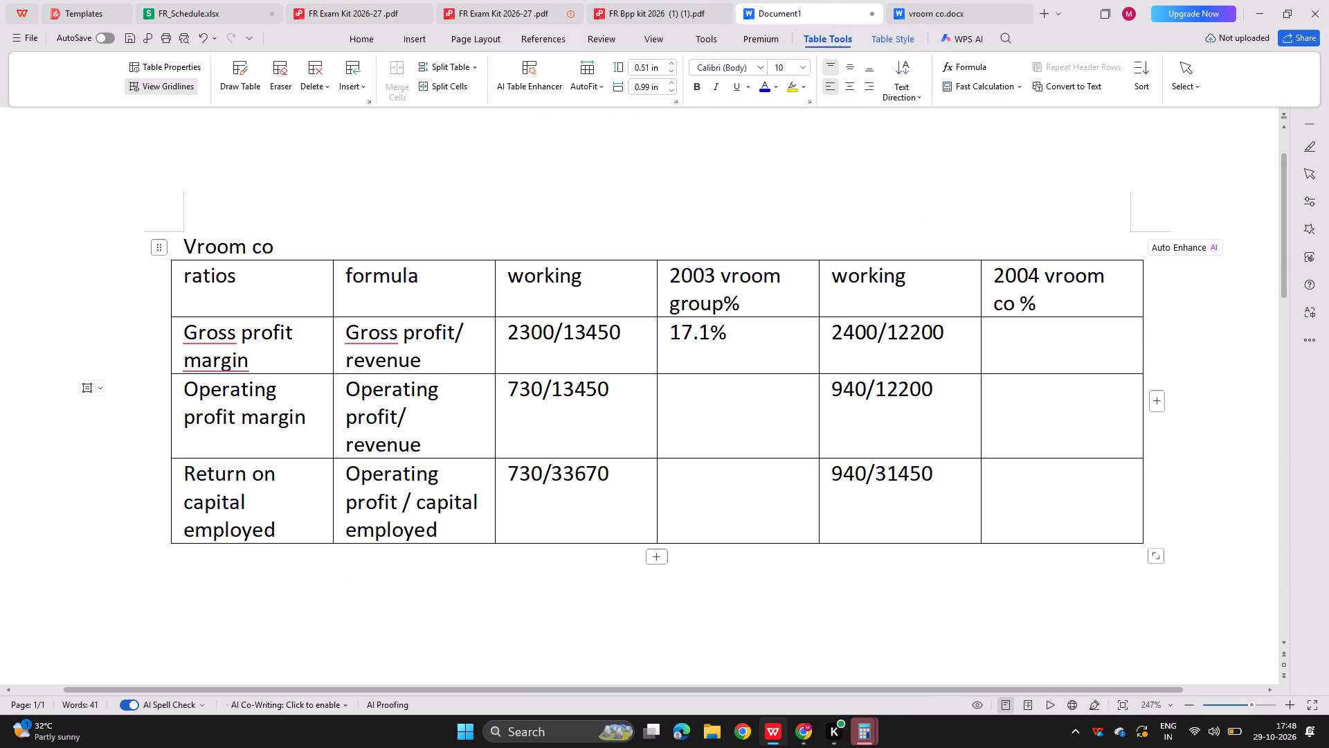
left_click(670, 12)
left_click(772, 20)
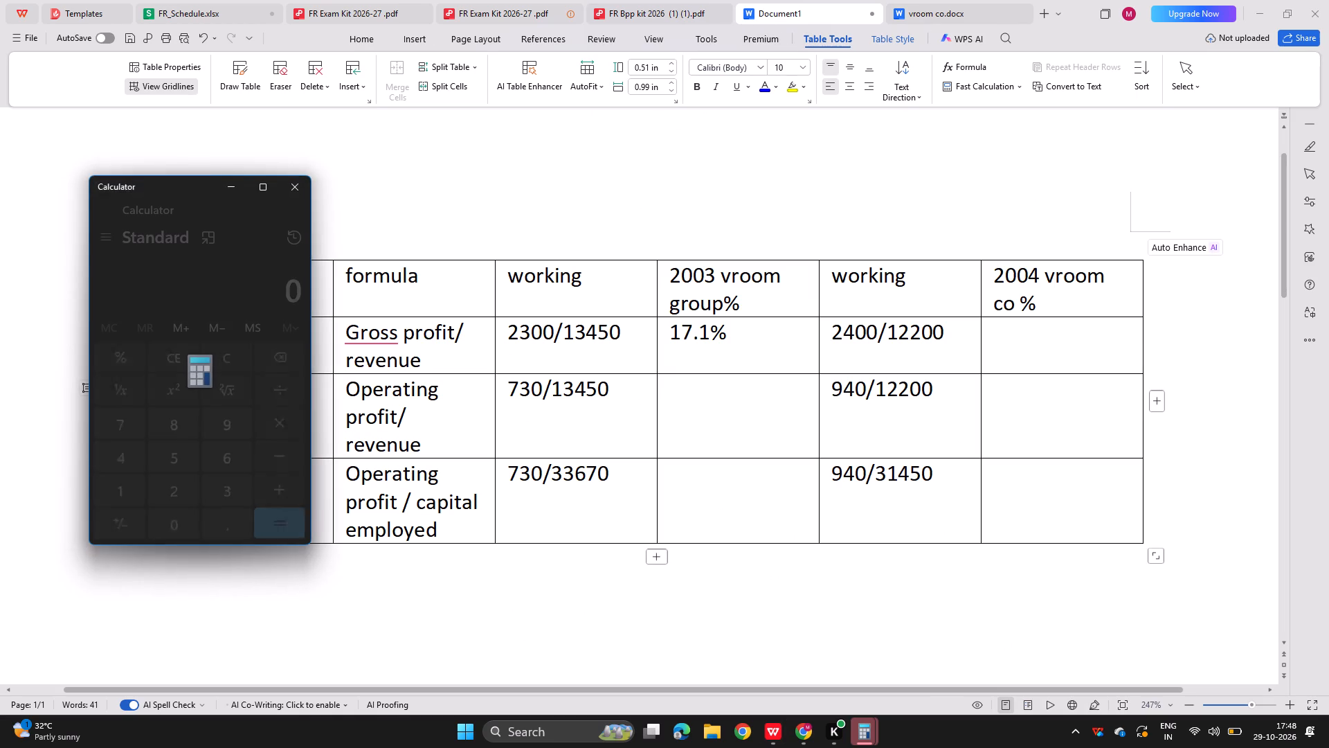
type("7308")
key("BackSpace")
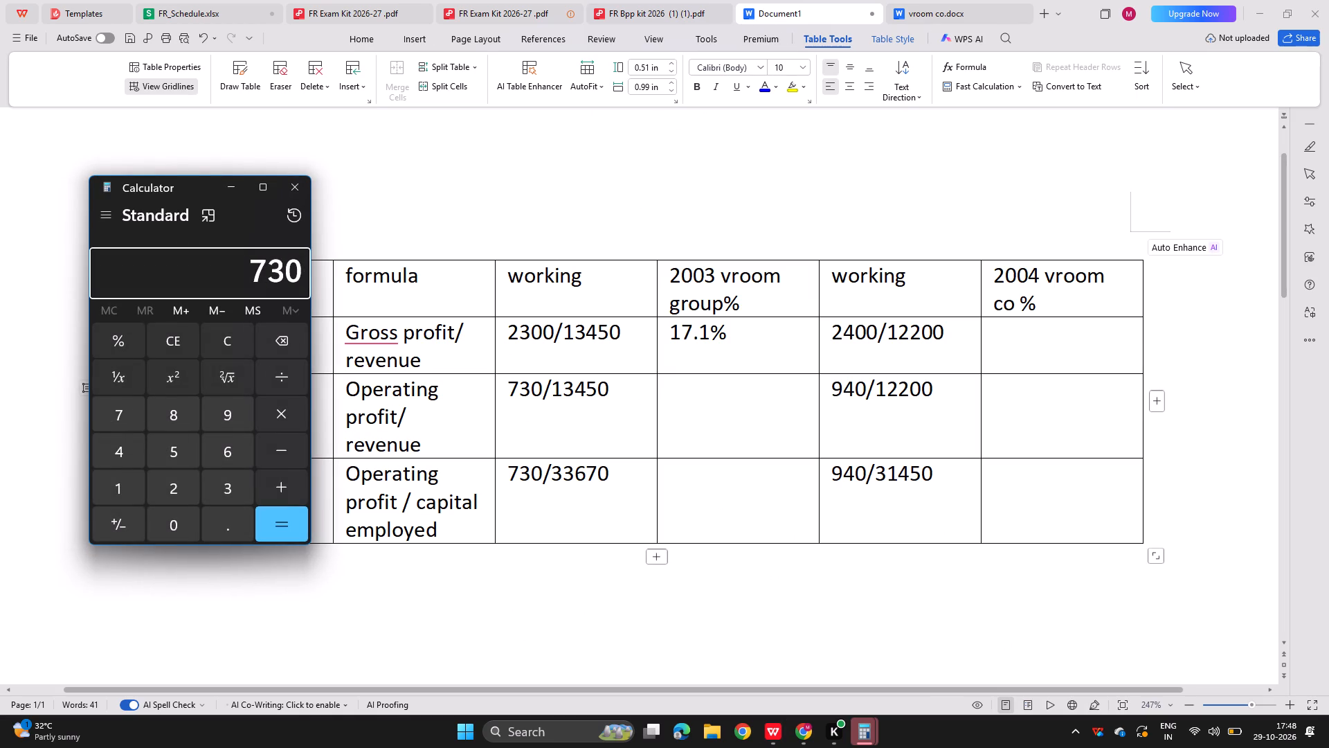
key("slash")
type("13450")
key("Return")
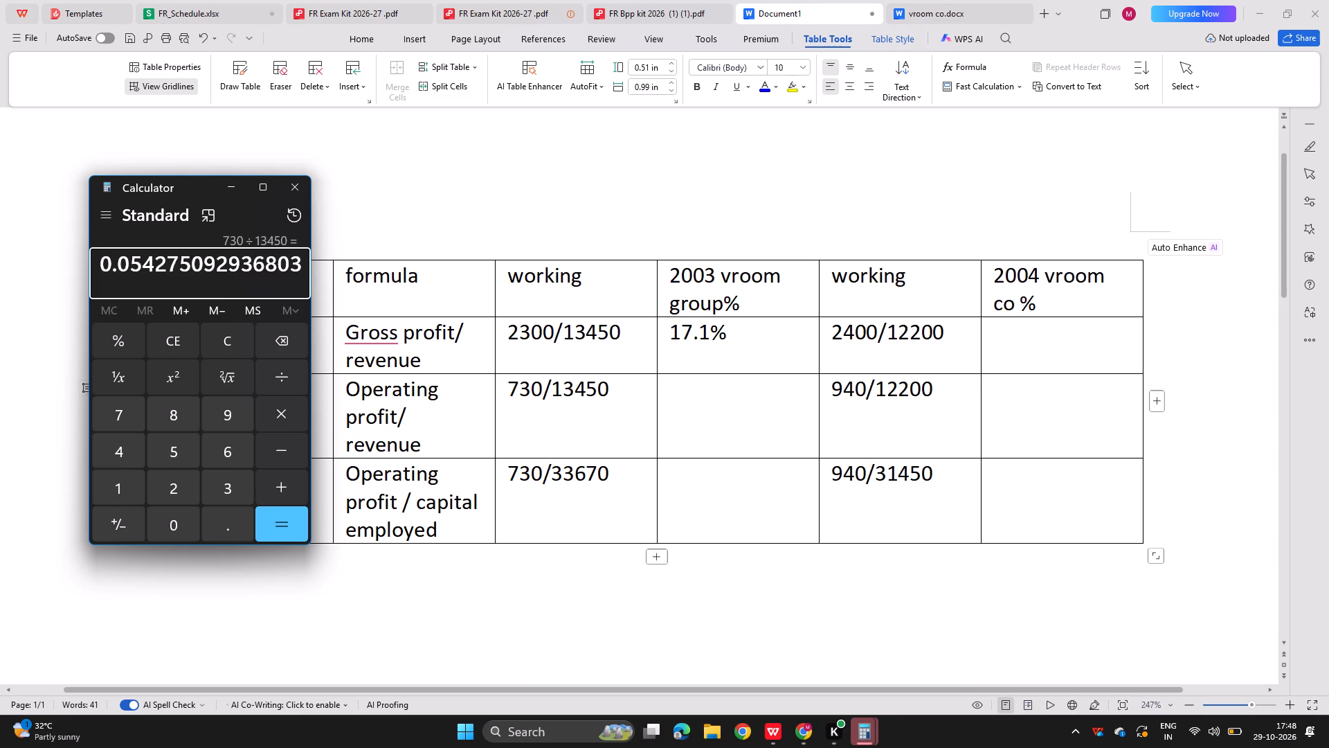
type("*4")
key("BackSpace")
type("100")
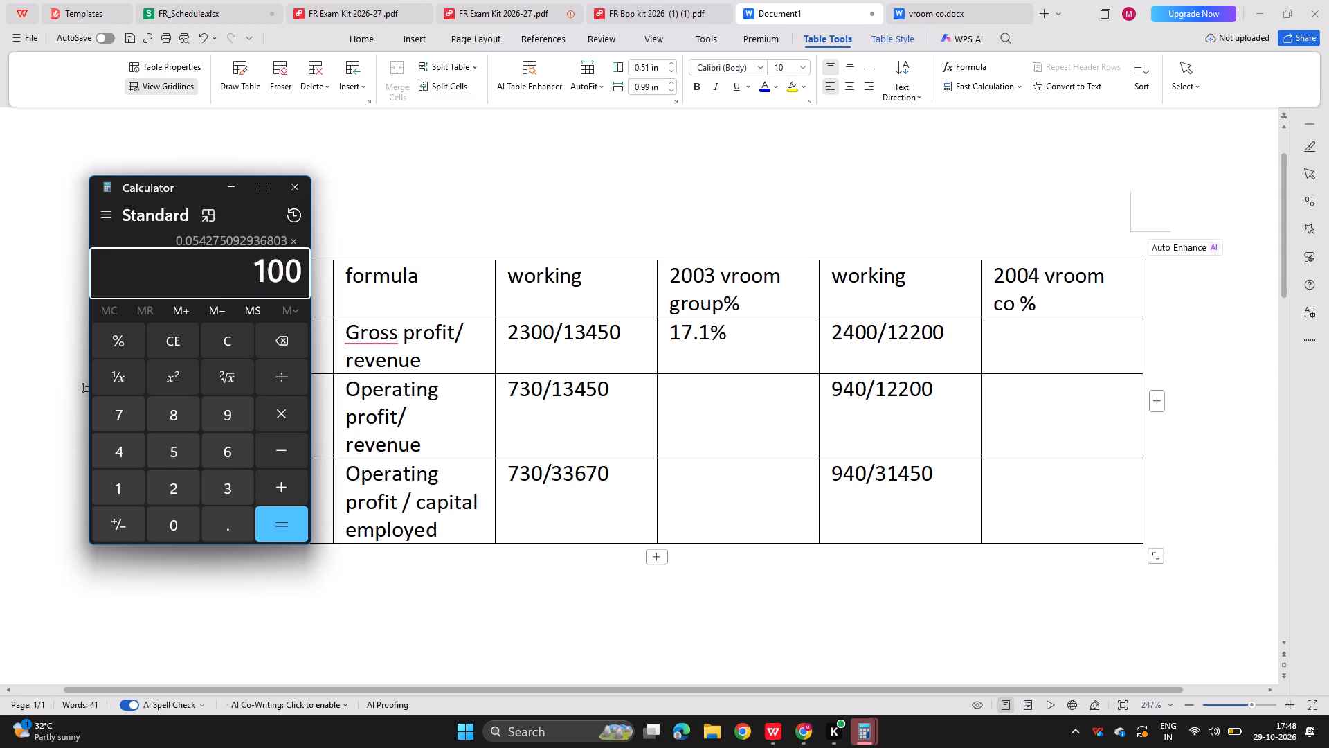
key("Return")
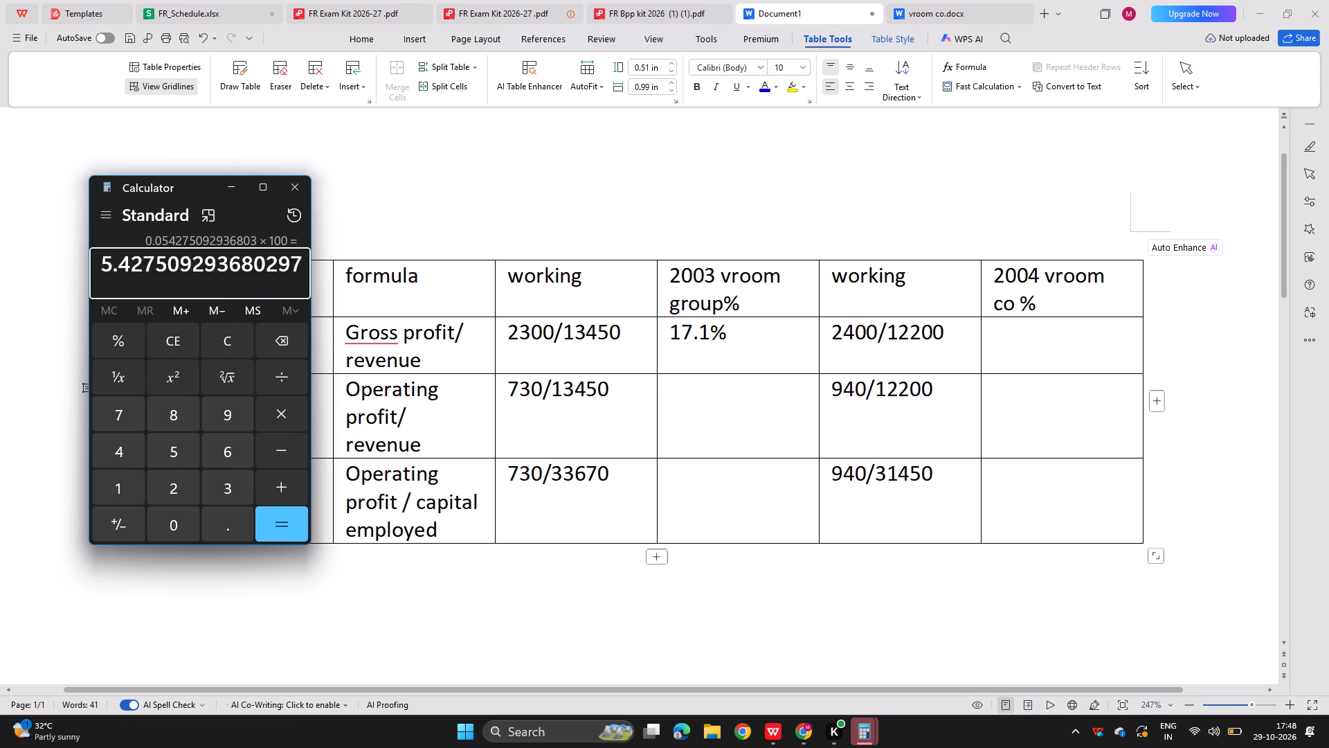
Compare with the earlier answer in vroom co.docx and enter 5.4% in the Operating profit margin row under 2003 vroom group%.
left_click(700, 411)
left_click(946, 0)
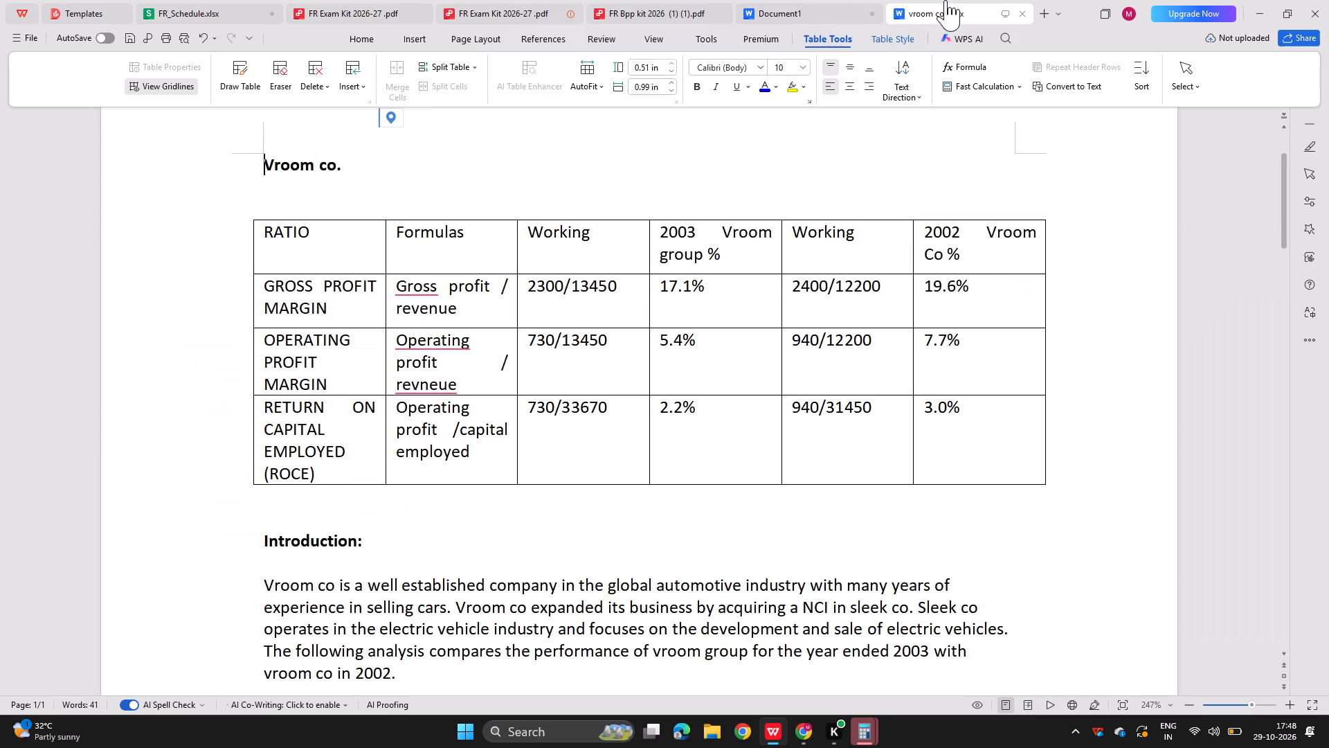
left_click(802, 0)
type("5.4")
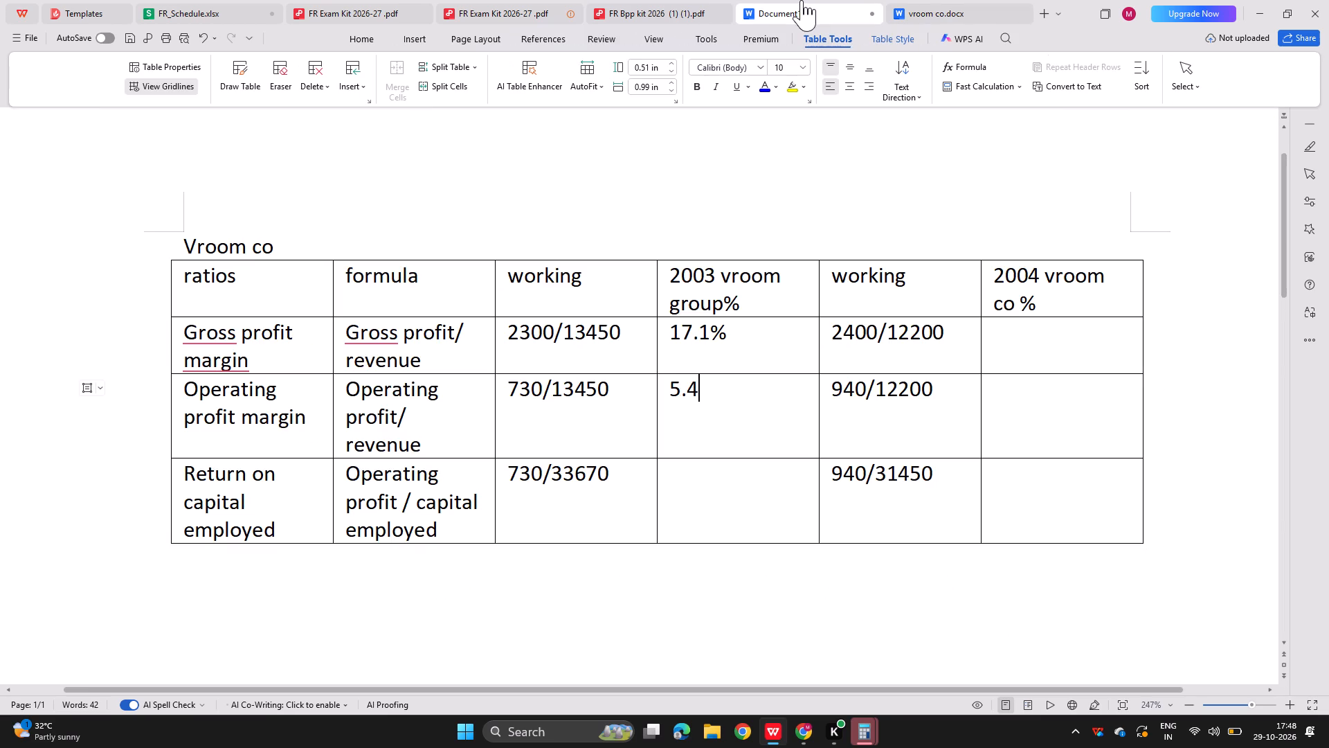
left_click(802, 0, "shift")
key("shift+percent")
Check the 2003 Return on capital employed figures in the kit and in vroom co.docx for the empty 2003 vroom group% cell.
key("Down")
left_click(678, 4)
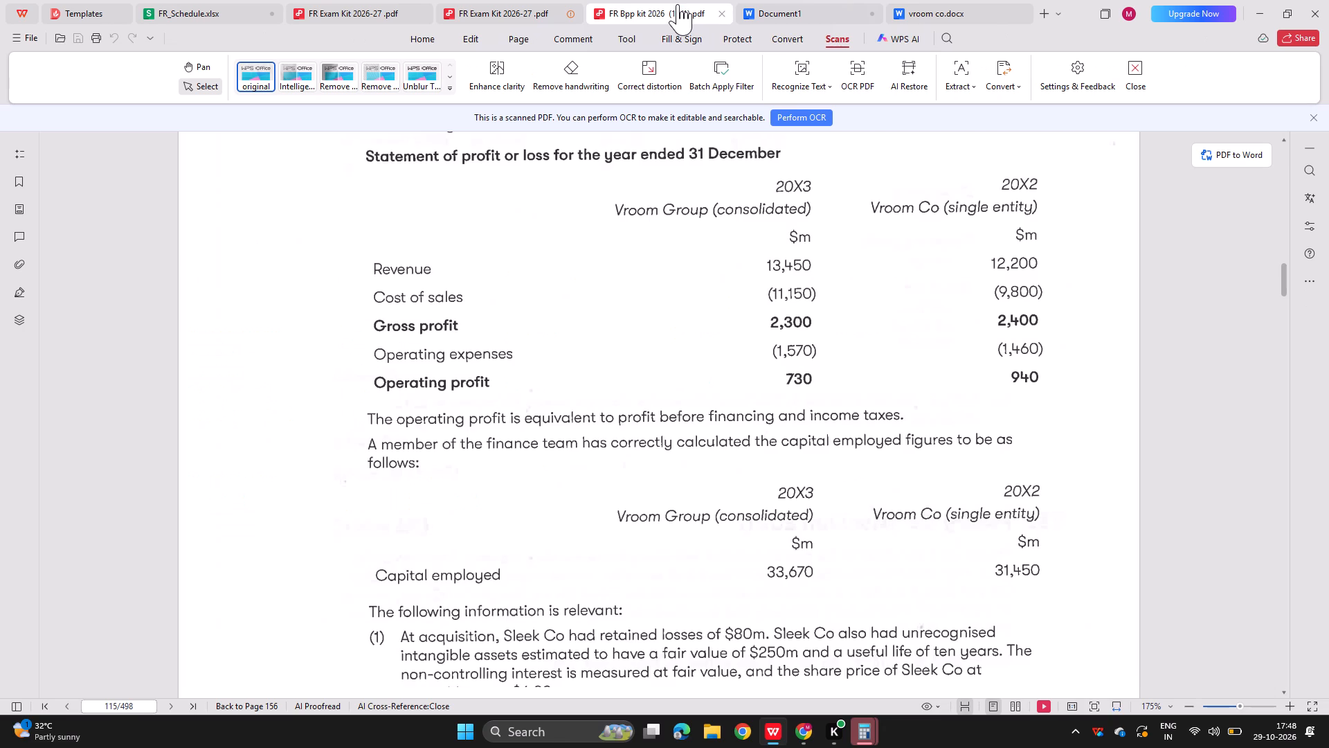
left_click(797, 7)
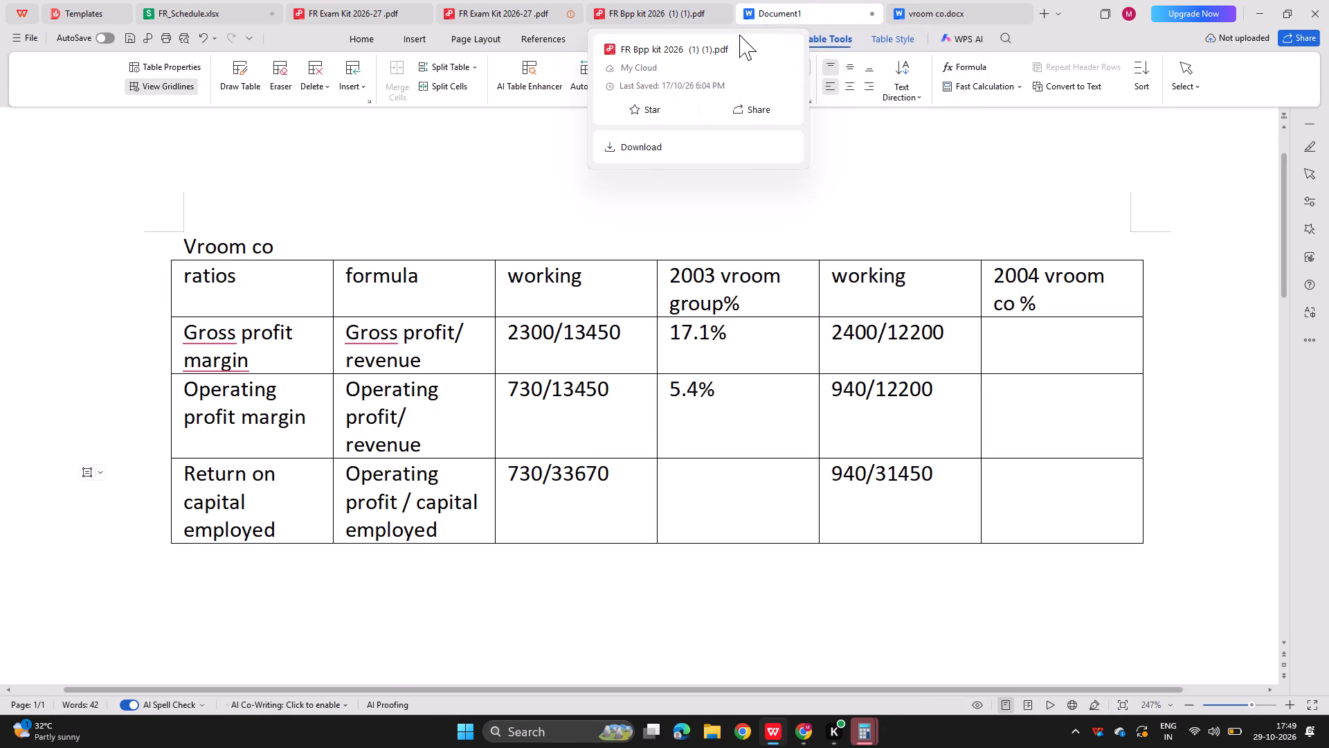
left_click(948, 6)
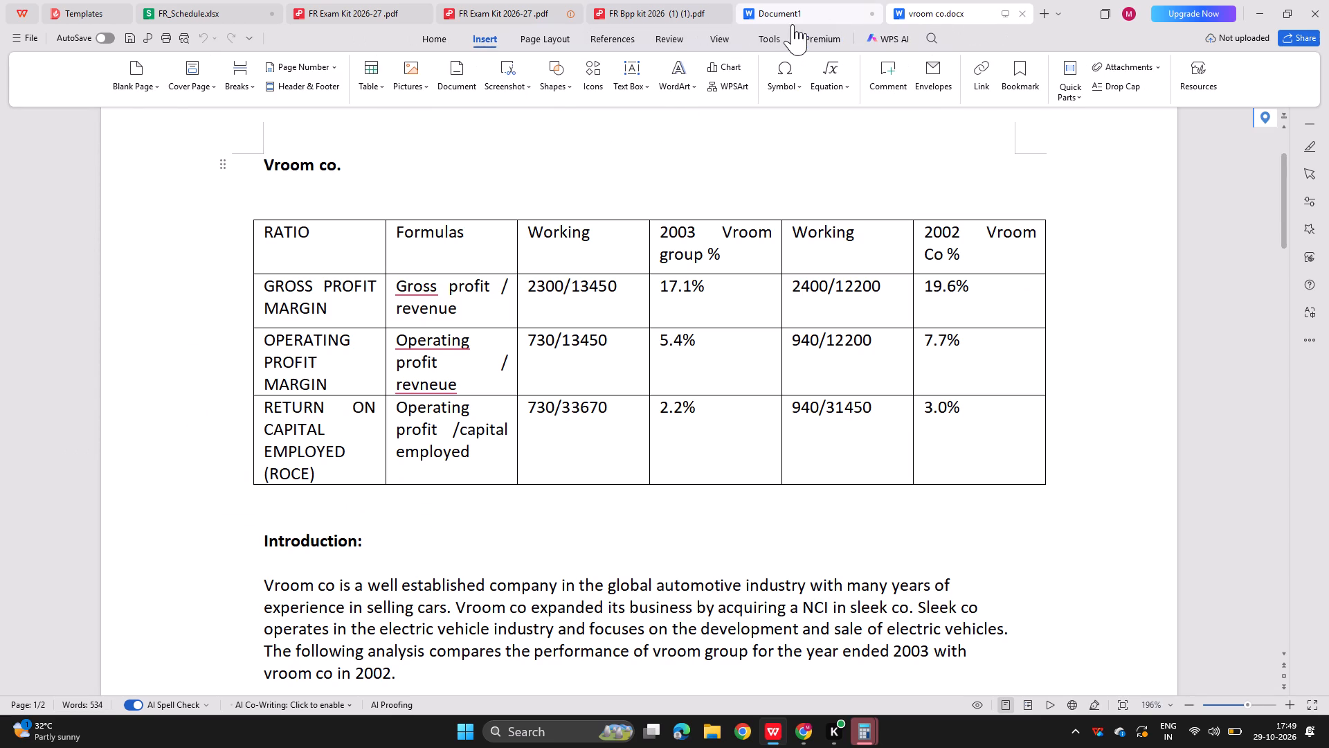
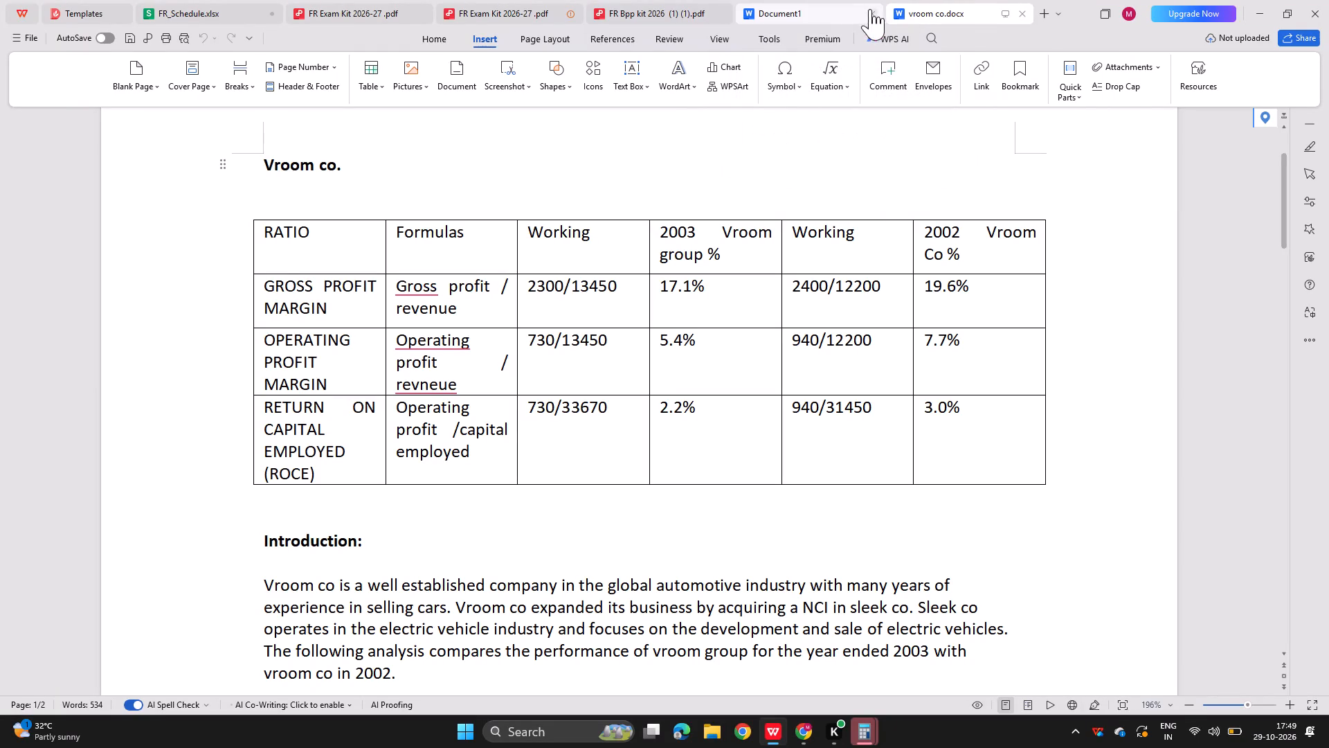
Calculate 730/33670*100 in Calculator and enter 2.2% in the Return on capital employed row under 2003 vroom group%.
left_click(818, 3)
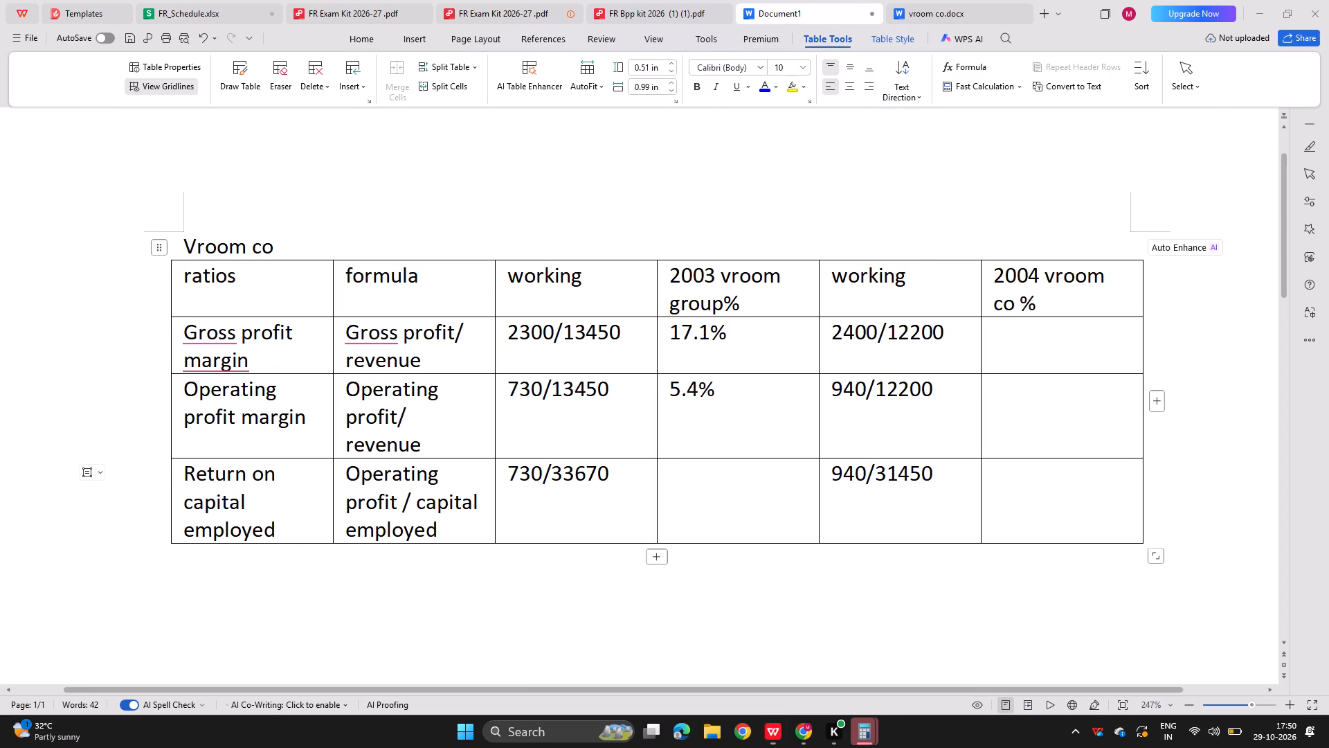
type("730/8")
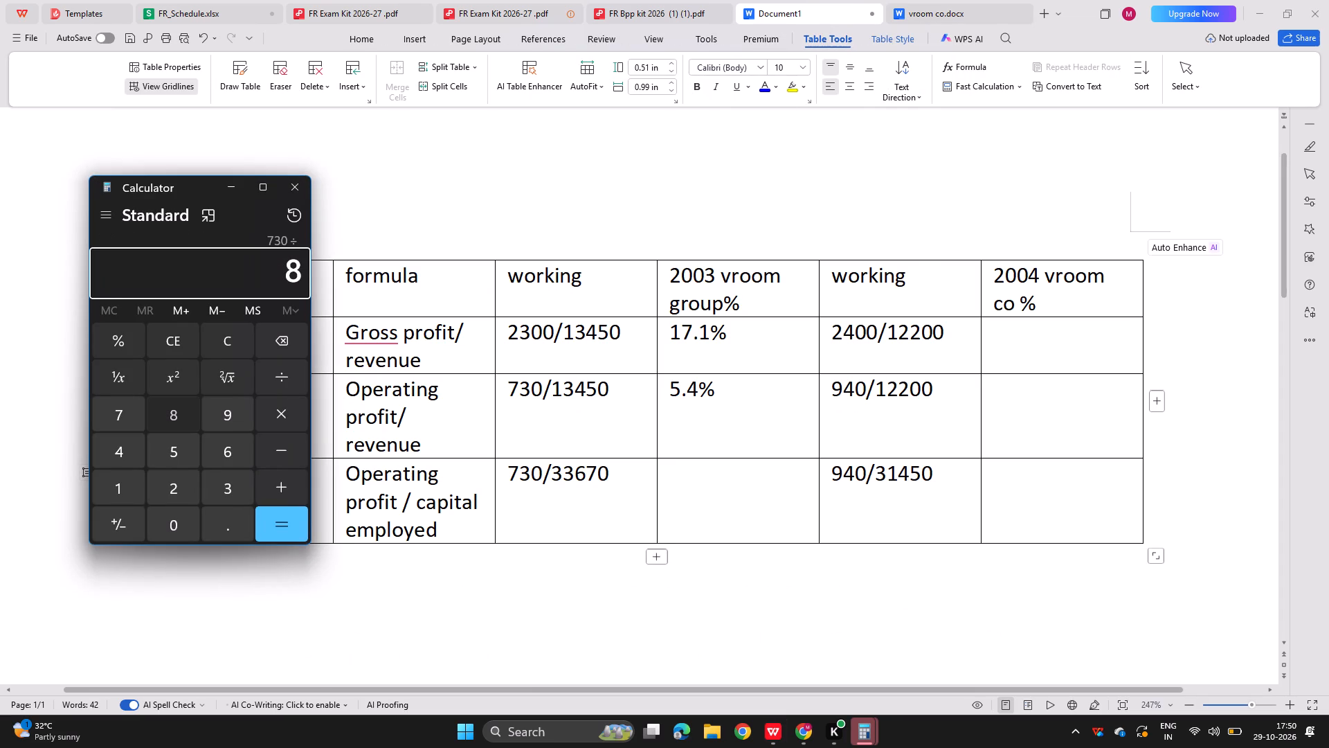
key("BackSpace")
type("33670")
key("Return")
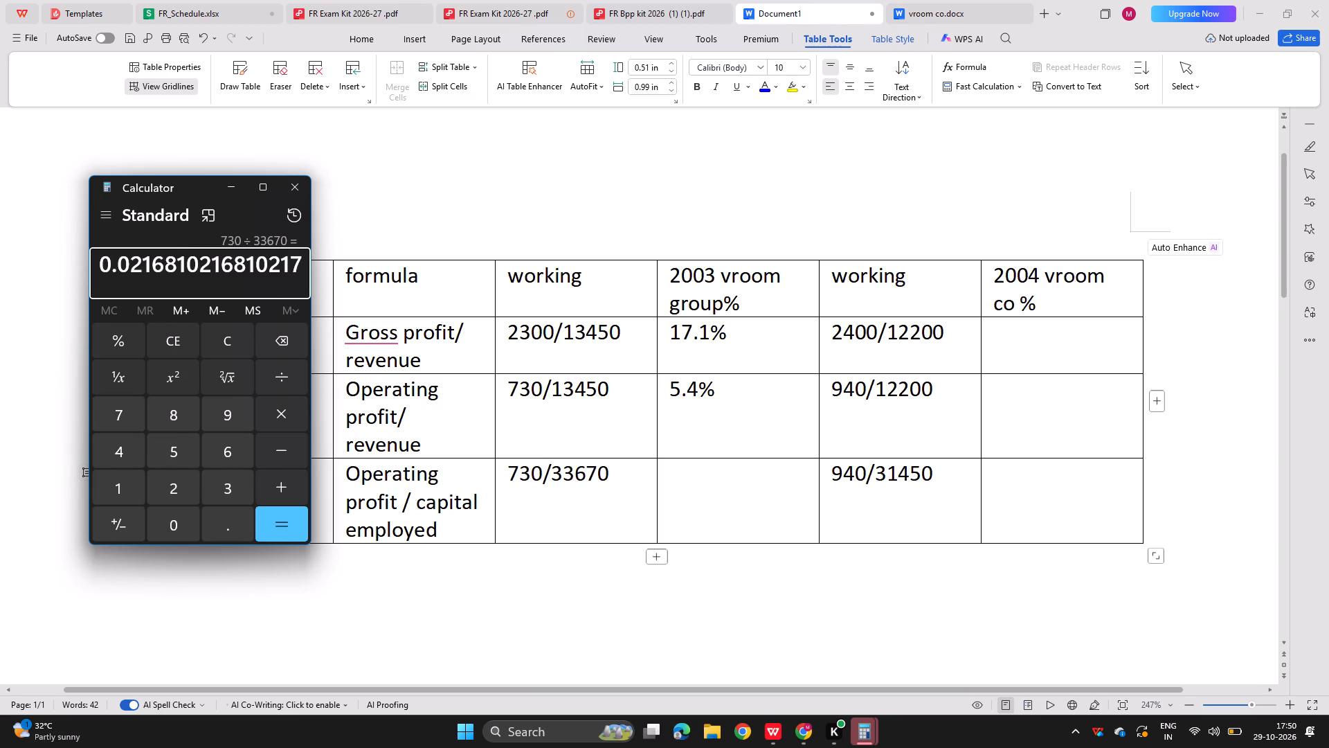
type("*100")
key("Return")
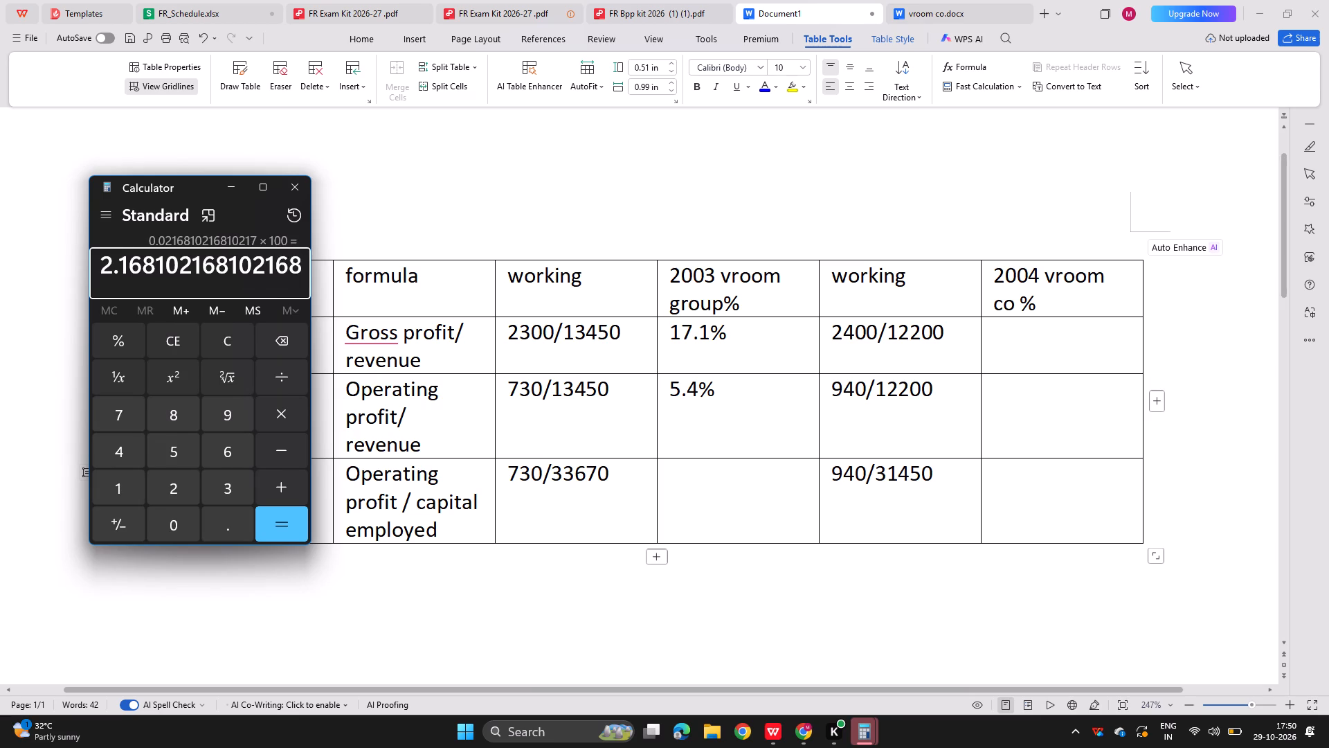
left_click(745, 489)
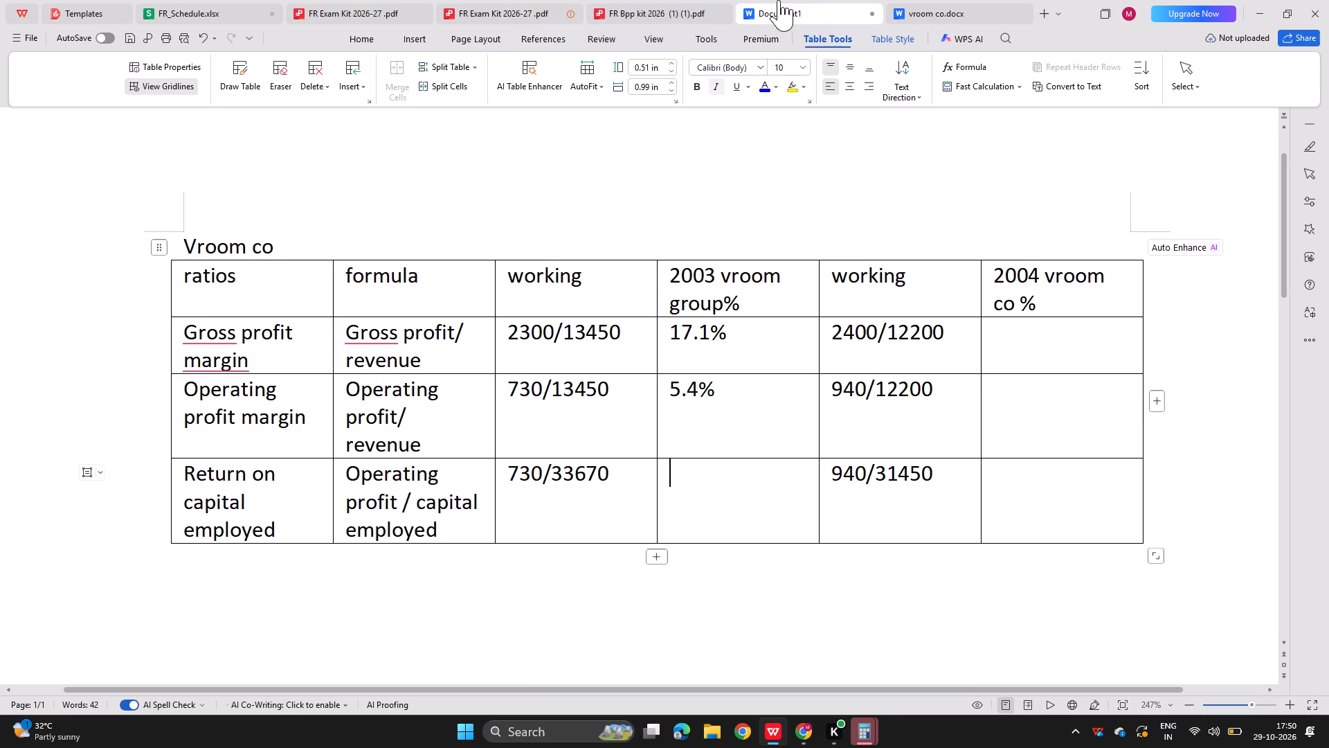
left_click(955, 0)
left_click(812, 0)
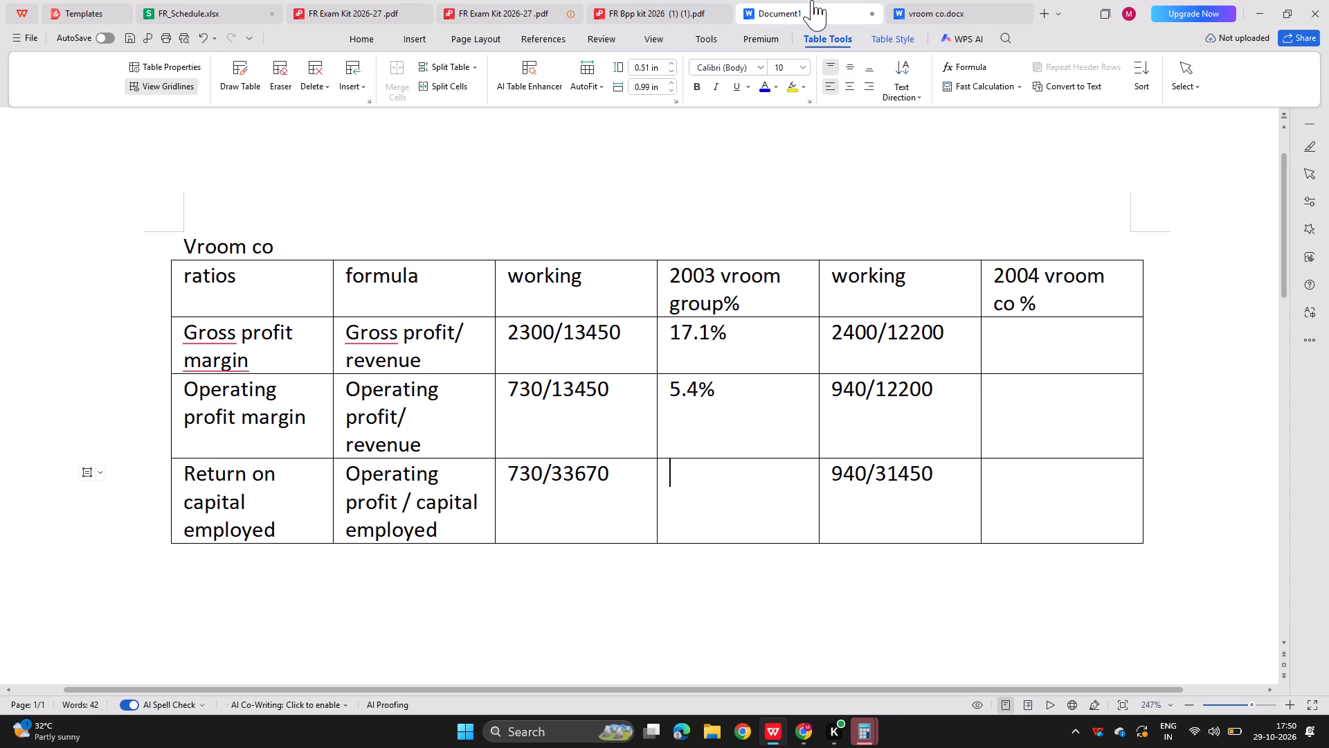
type("2.2%")
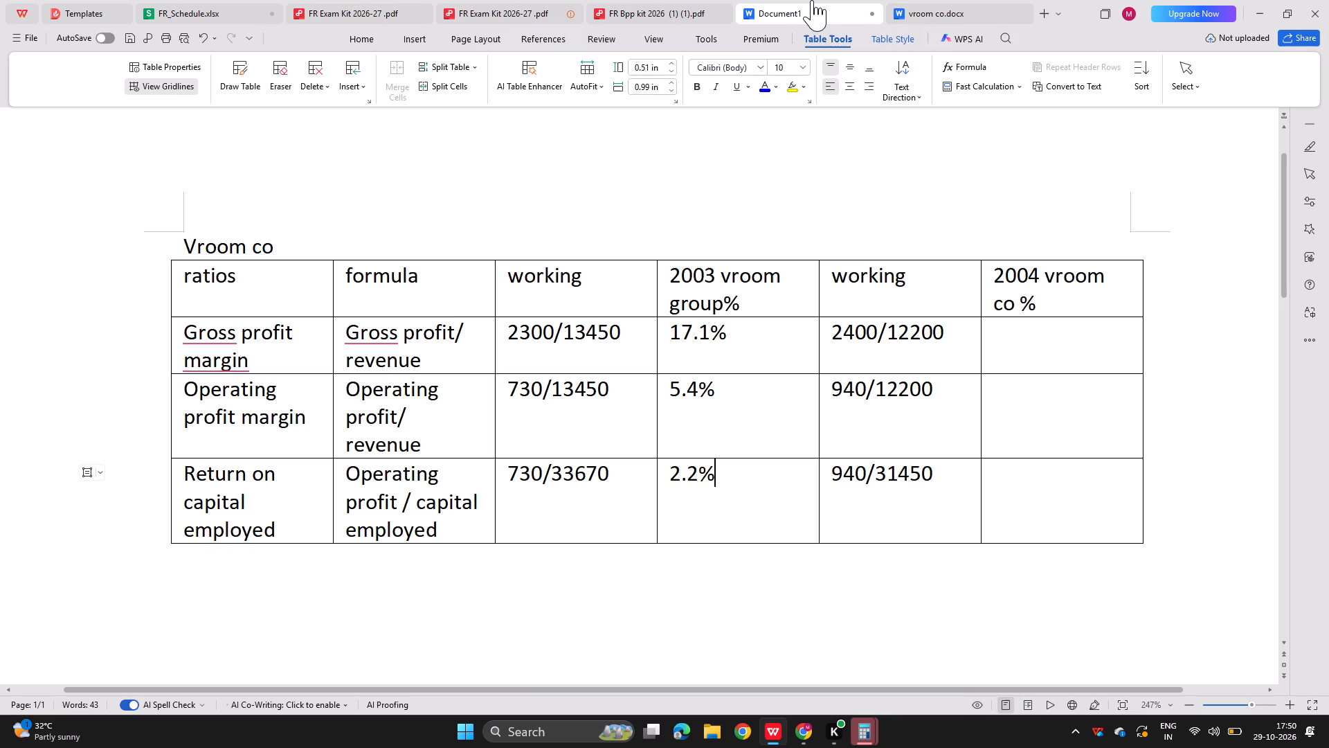
Calculate 2400/12200*100 in Calculator for the Gross profit margin under 2004 vroom co %.
key("Right")
key("Right")
key("Right")
key("Right")
key("Right")
key("Right")
key("Right")
key("Right")
key("Right")
key("Right")
key("Right")
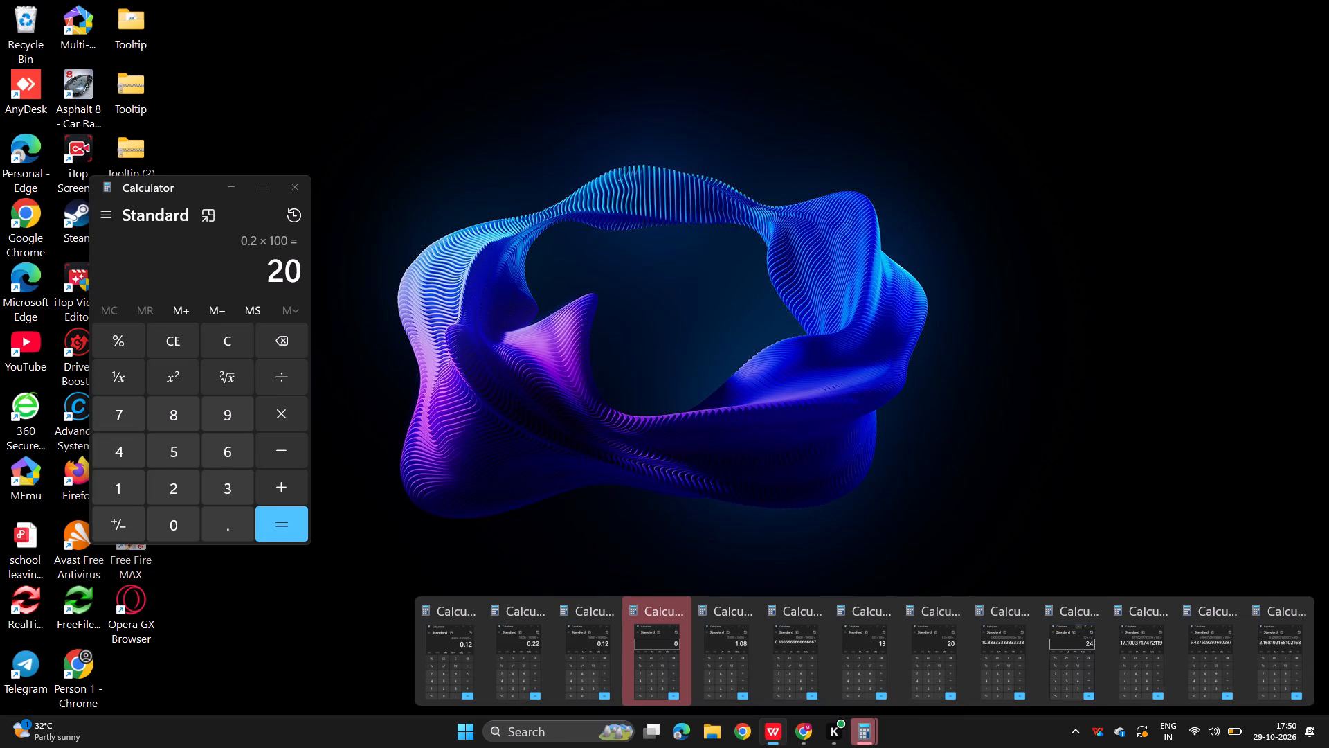
left_click(852, 747)
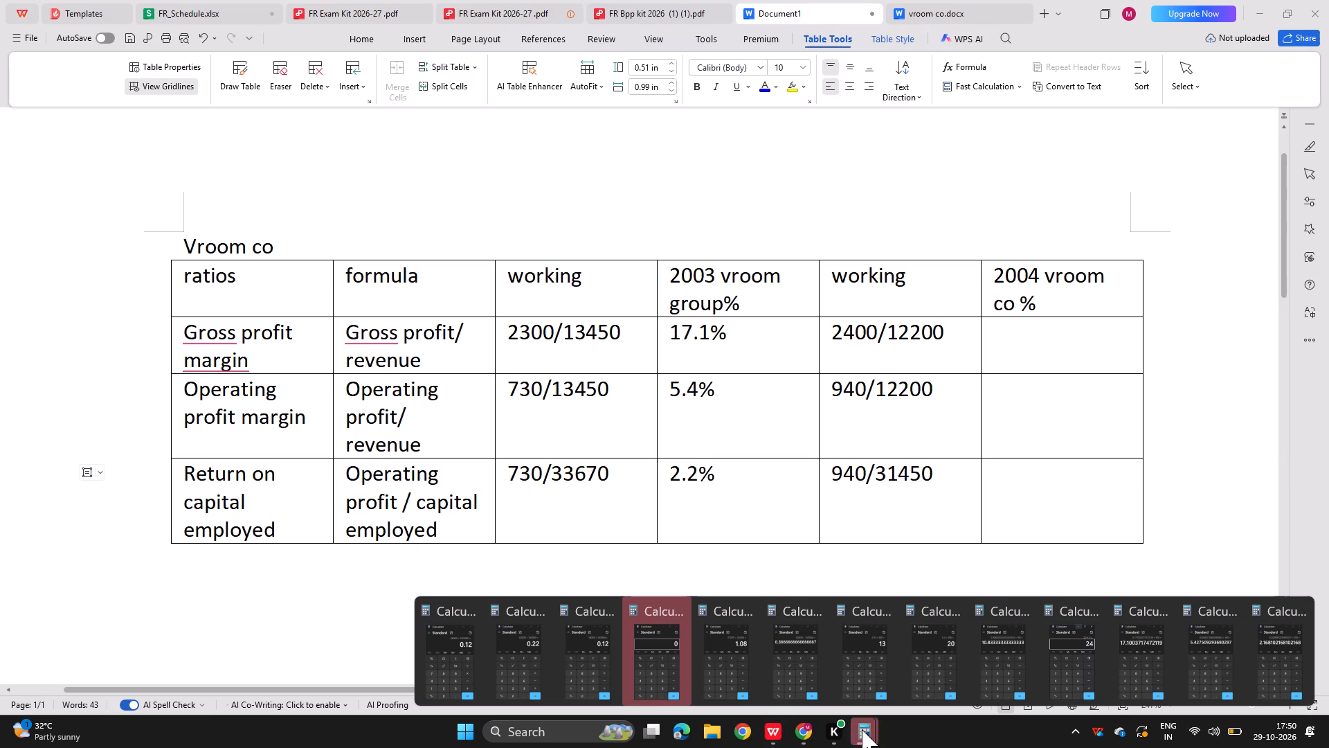
left_click(864, 735)
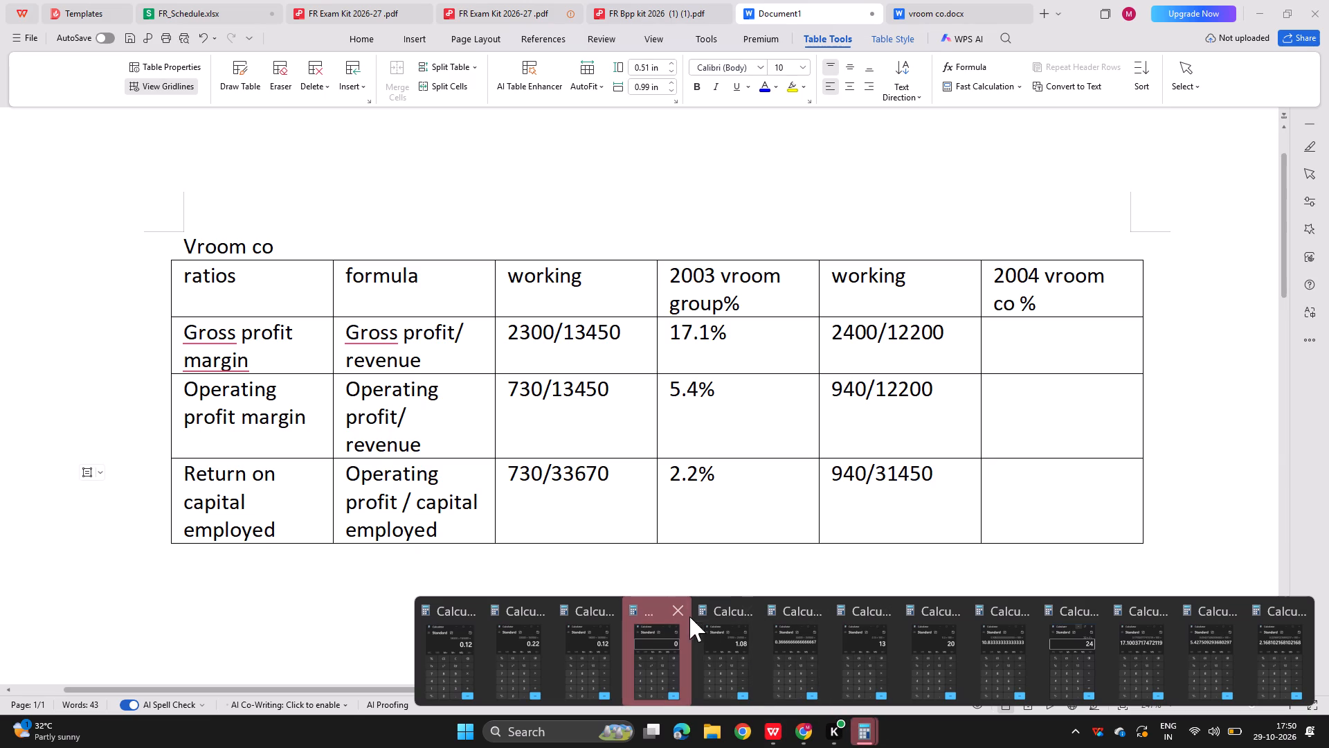
left_click(651, 639)
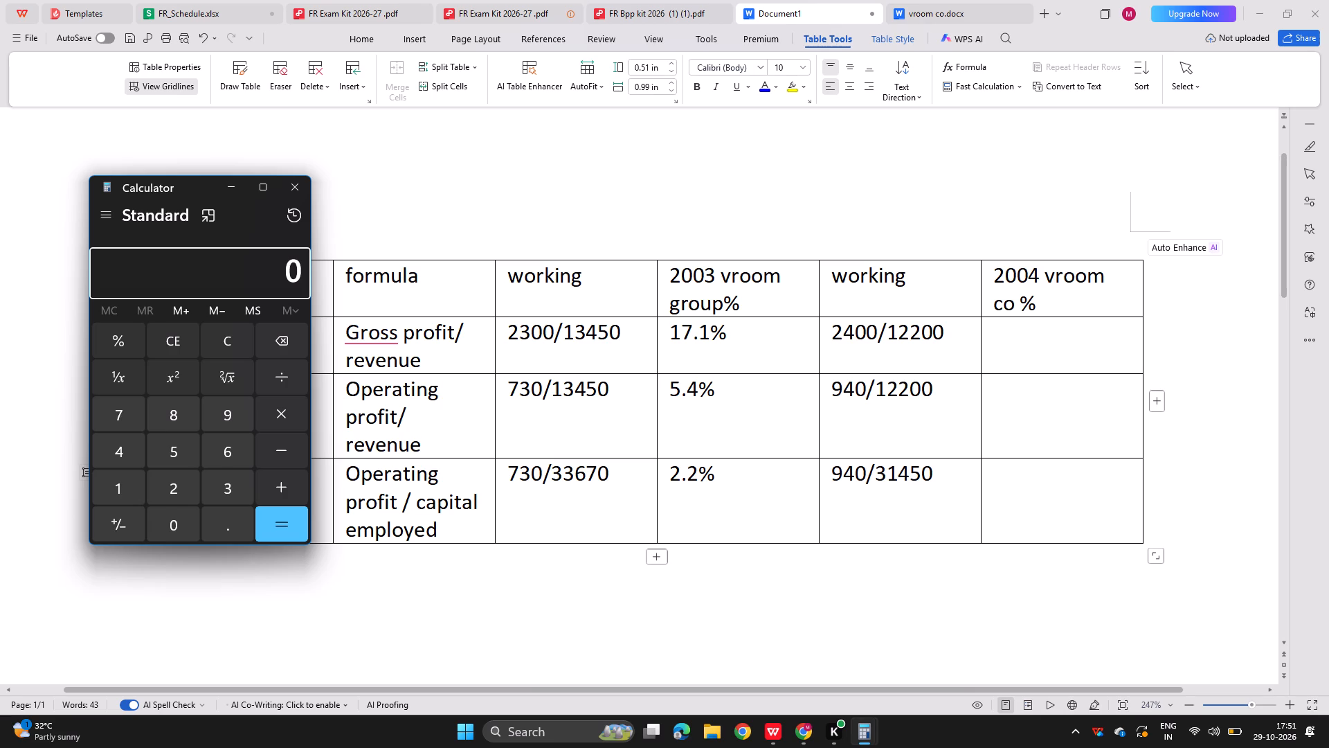
type("2400")
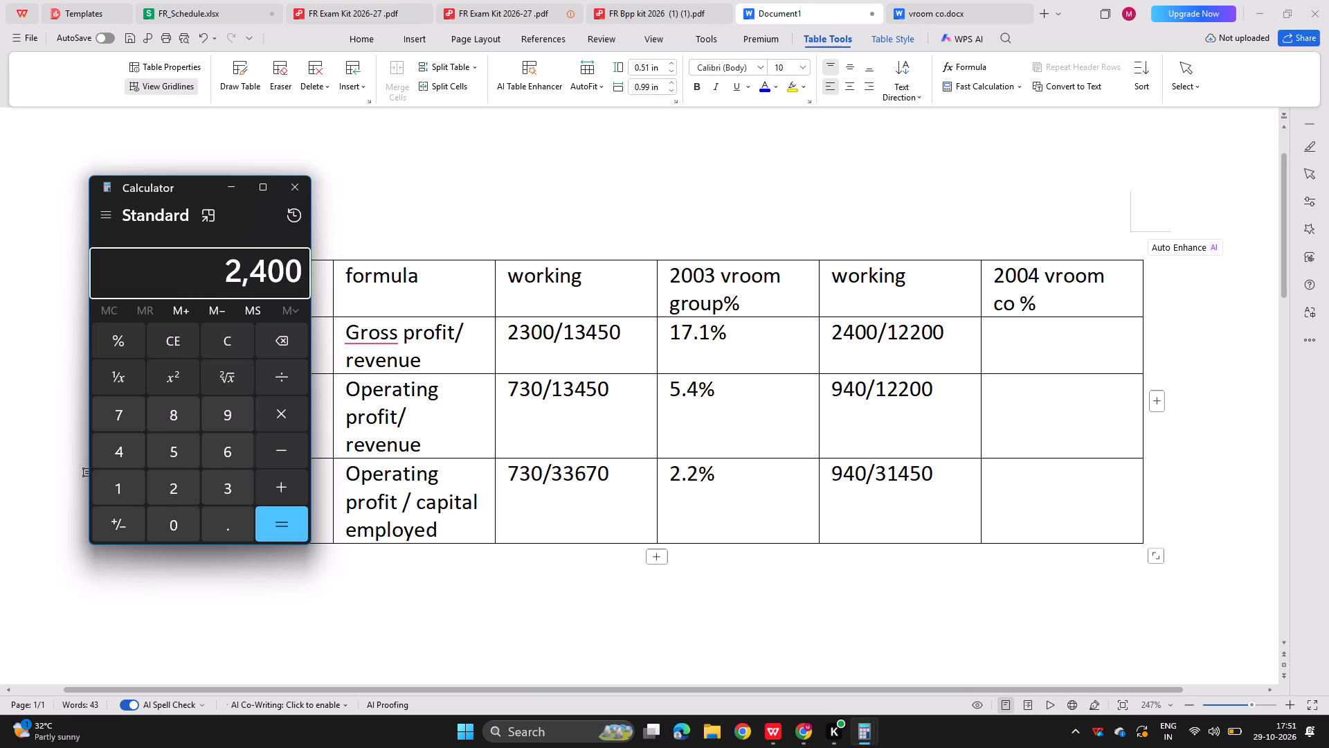
type("/12200")
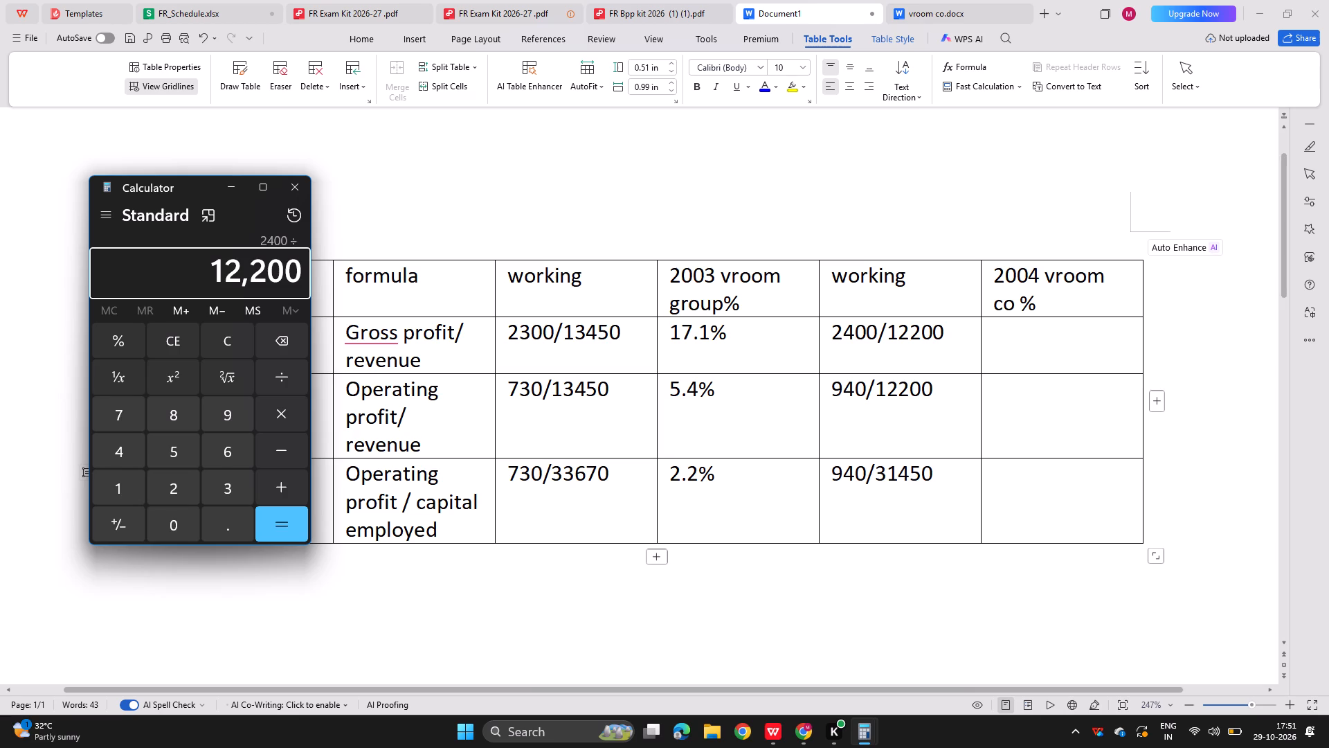
key("Return")
type("*100")
key("Return")
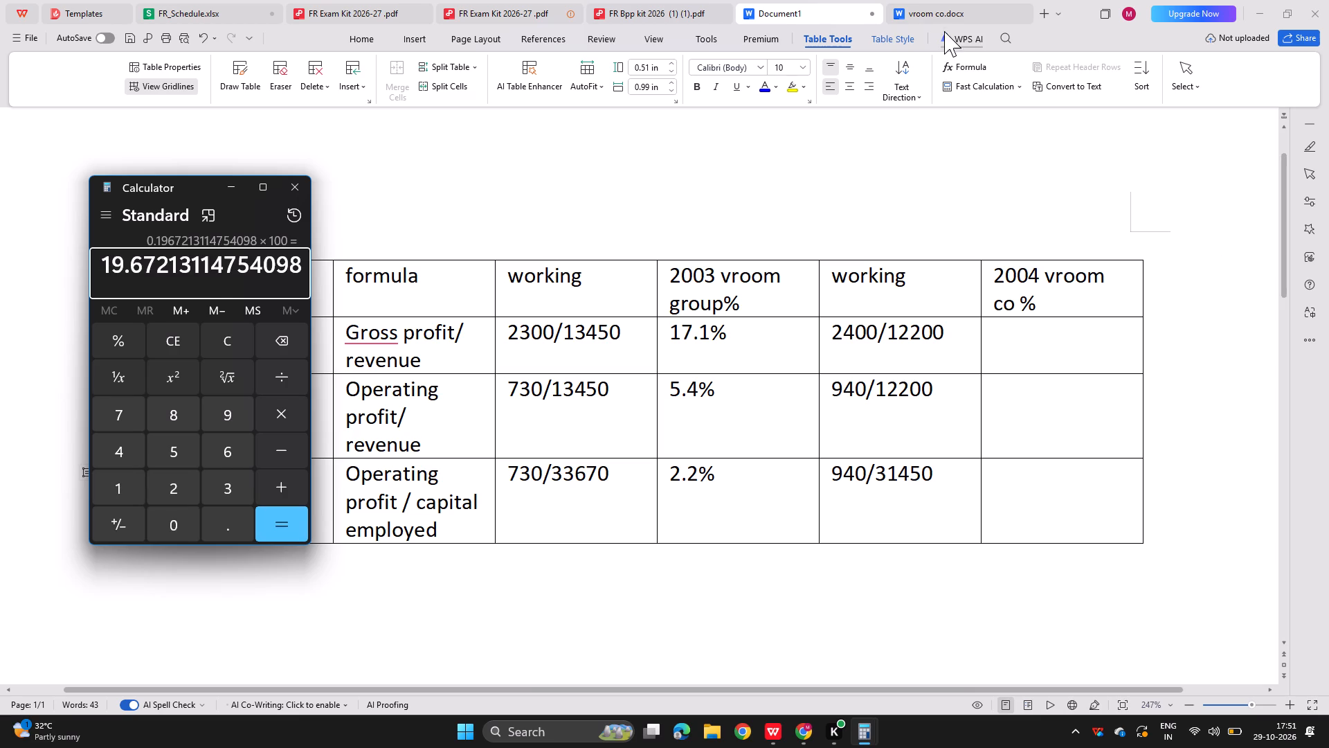
Compare with the earlier answer in vroom co.docx and enter 19.6% in the Gross profit margin row under 2004 vroom co %.
left_click(934, 12)
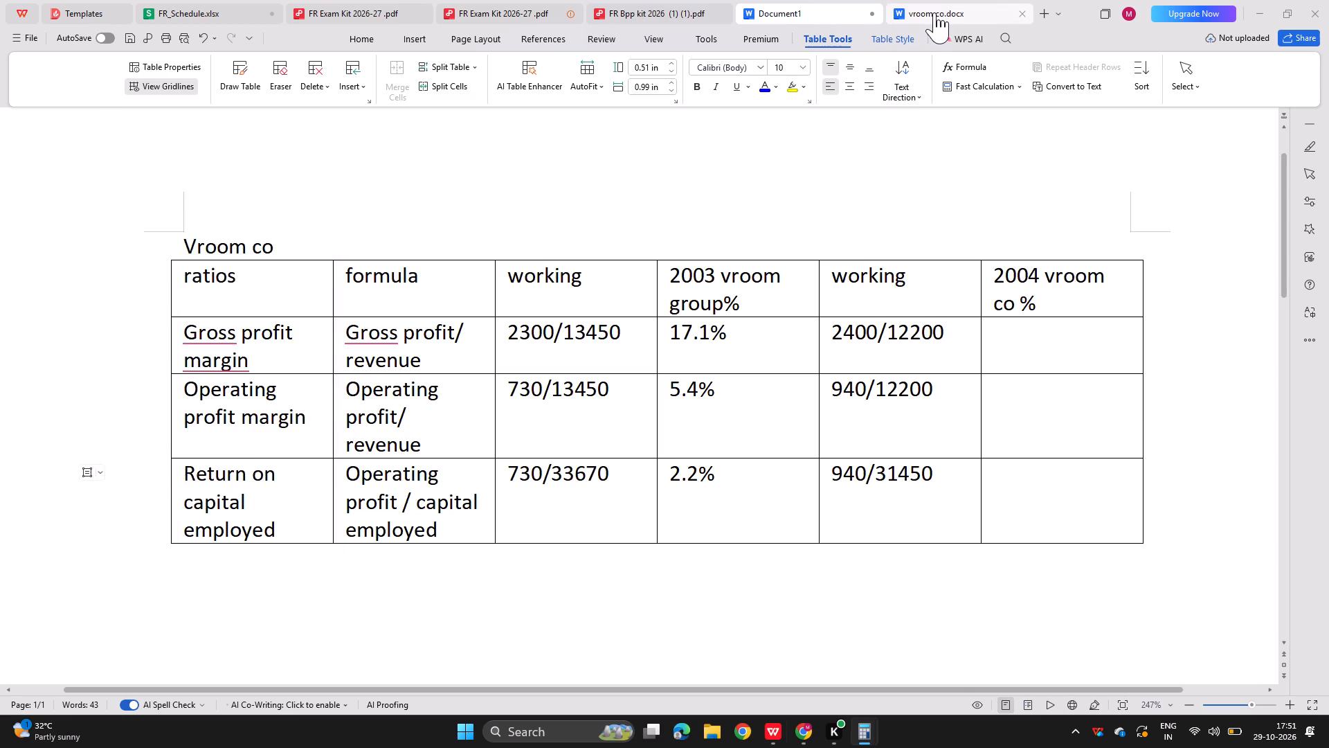
left_click(788, 15)
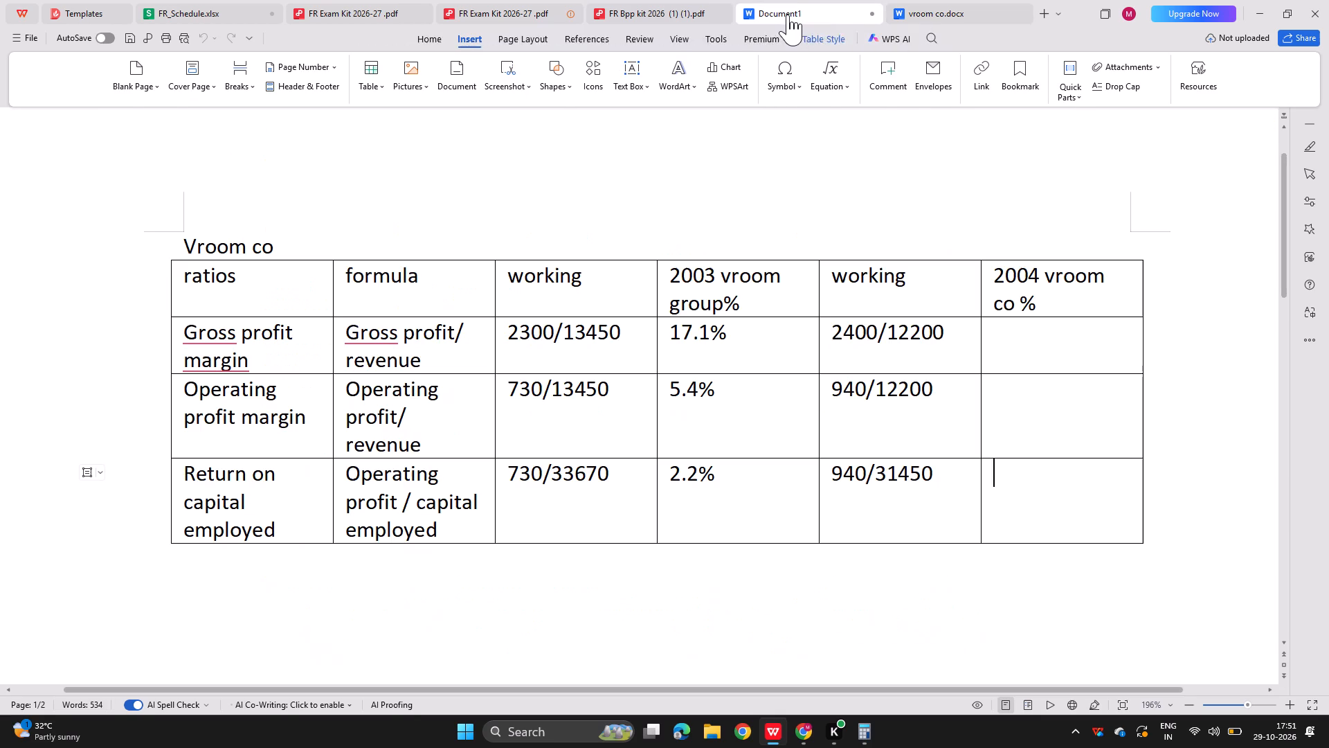
key("Up")
key("Up")
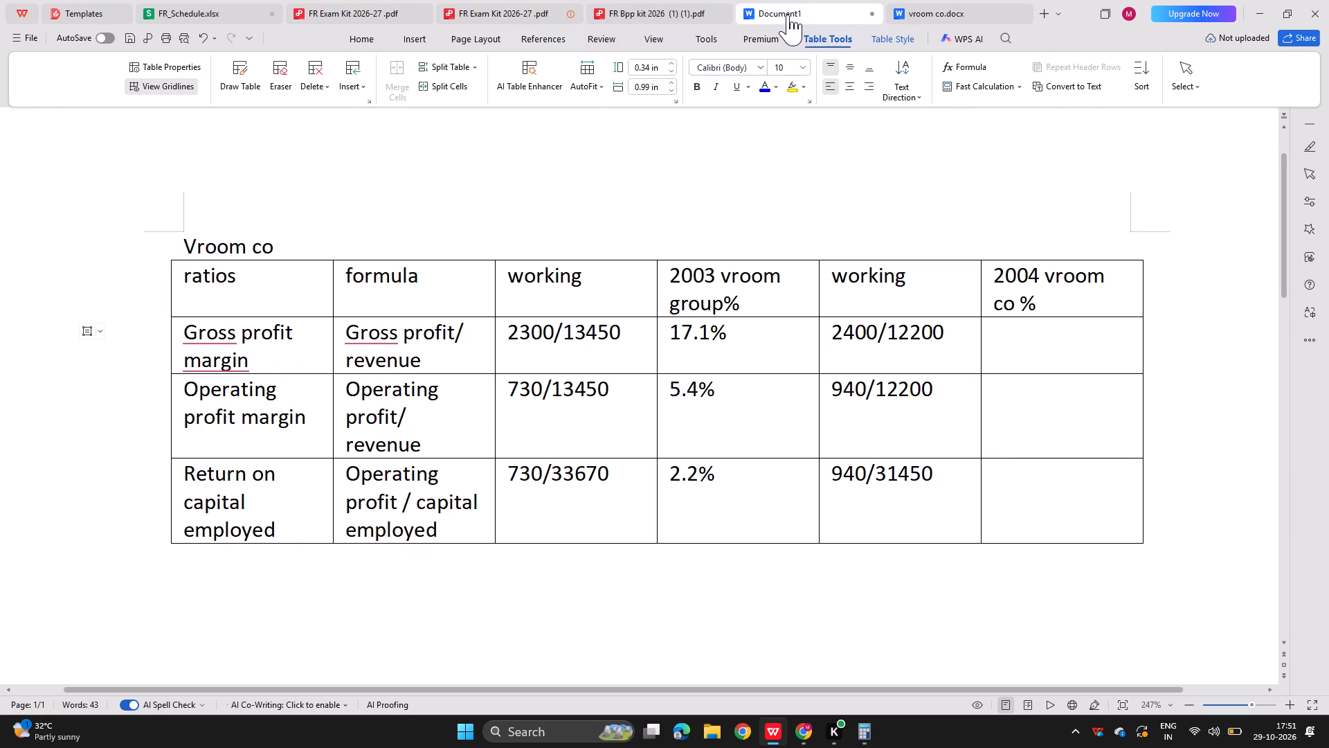
type("19.6")
key("shift+percent")
key("Down")
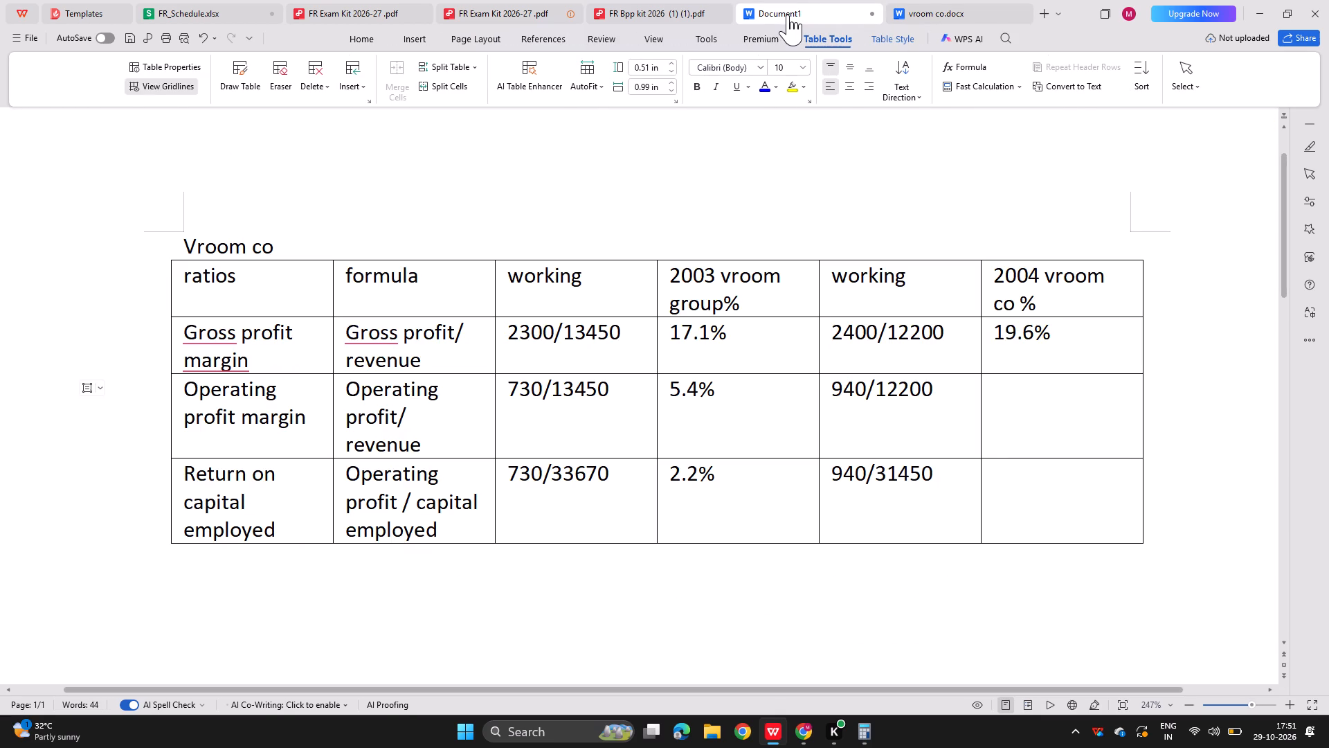
Check vroom co.docx, calculate 940/12200*100 in Calculator and enter 7.7% in the Operating profit margin row under 2004 vroom co %.
left_click(962, 3)
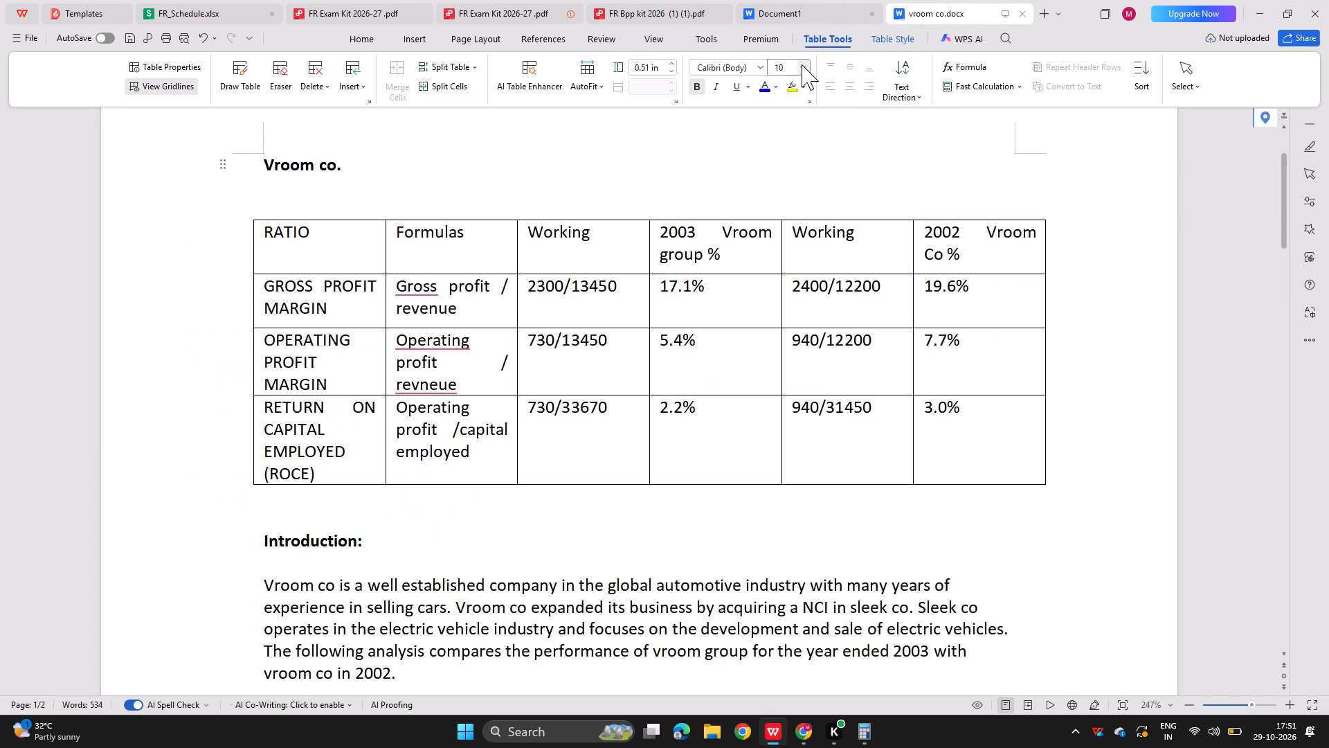
left_click(805, 19)
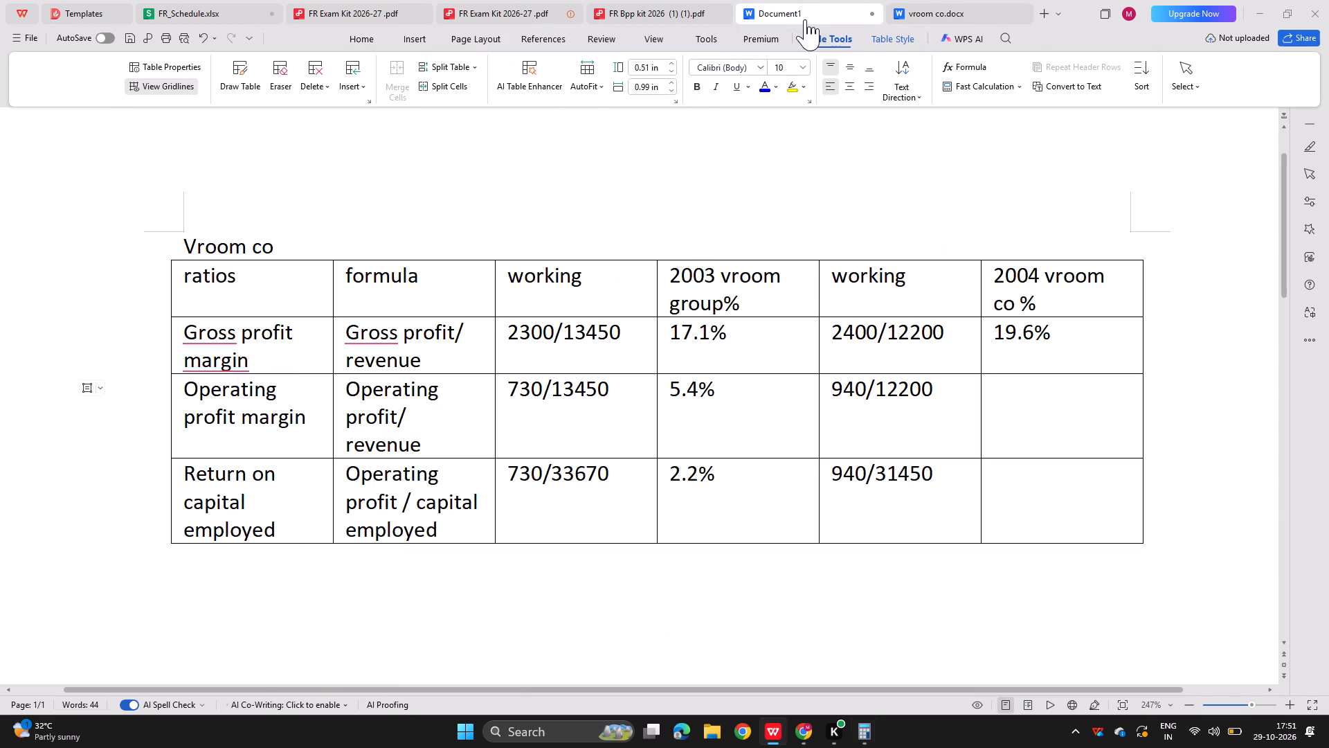
type("940/12200")
key("Return")
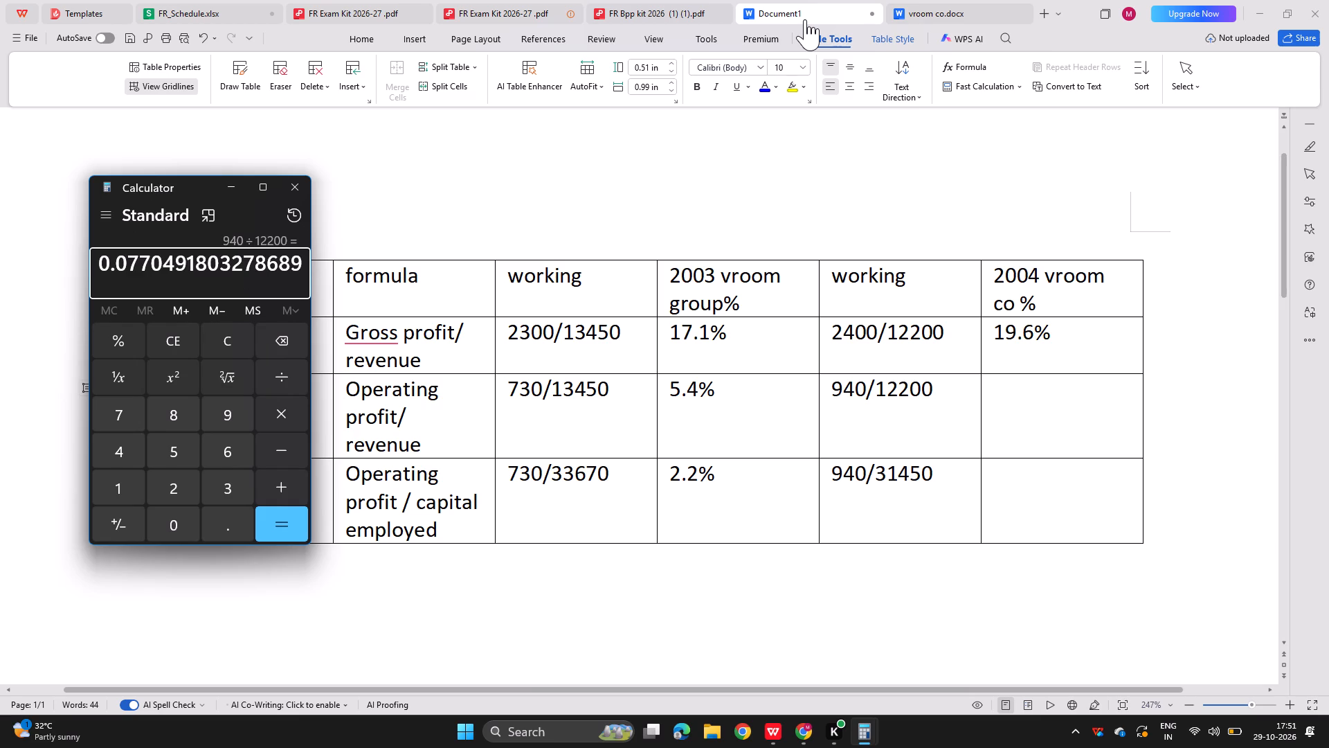
type("*100")
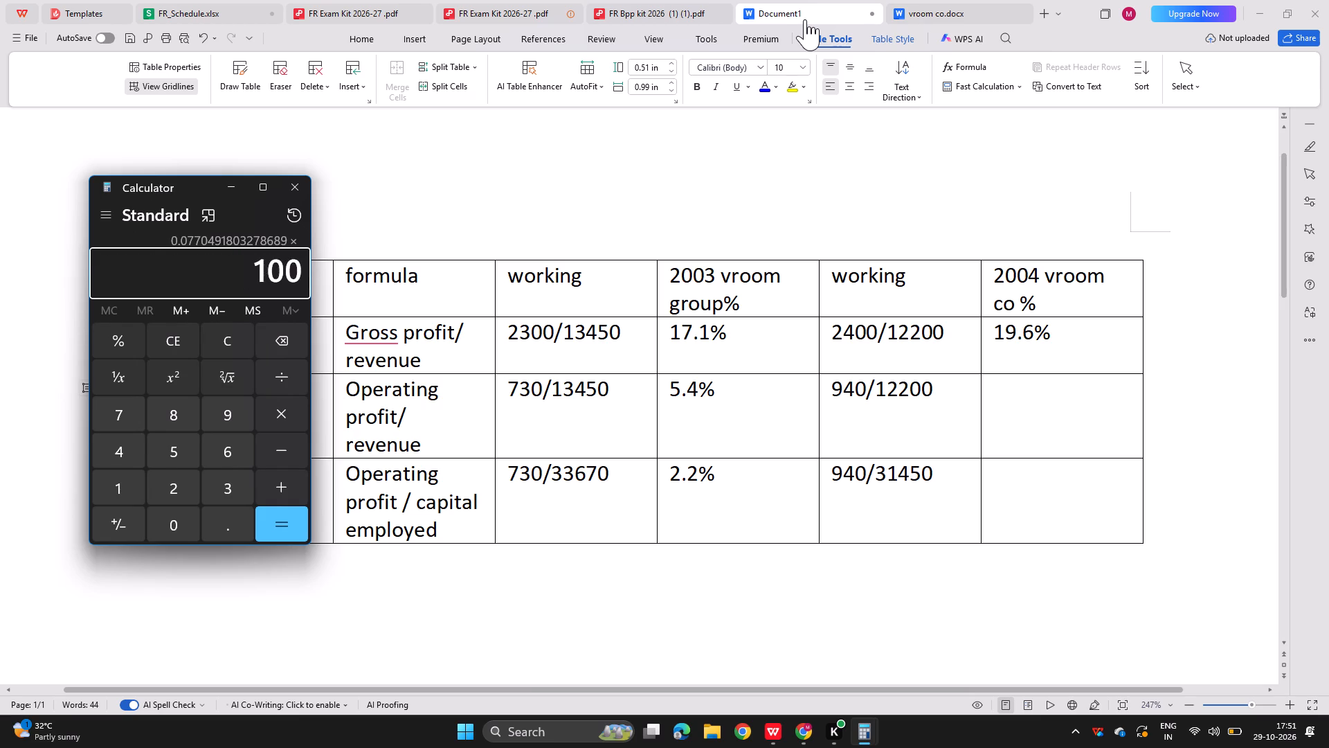
key("Return")
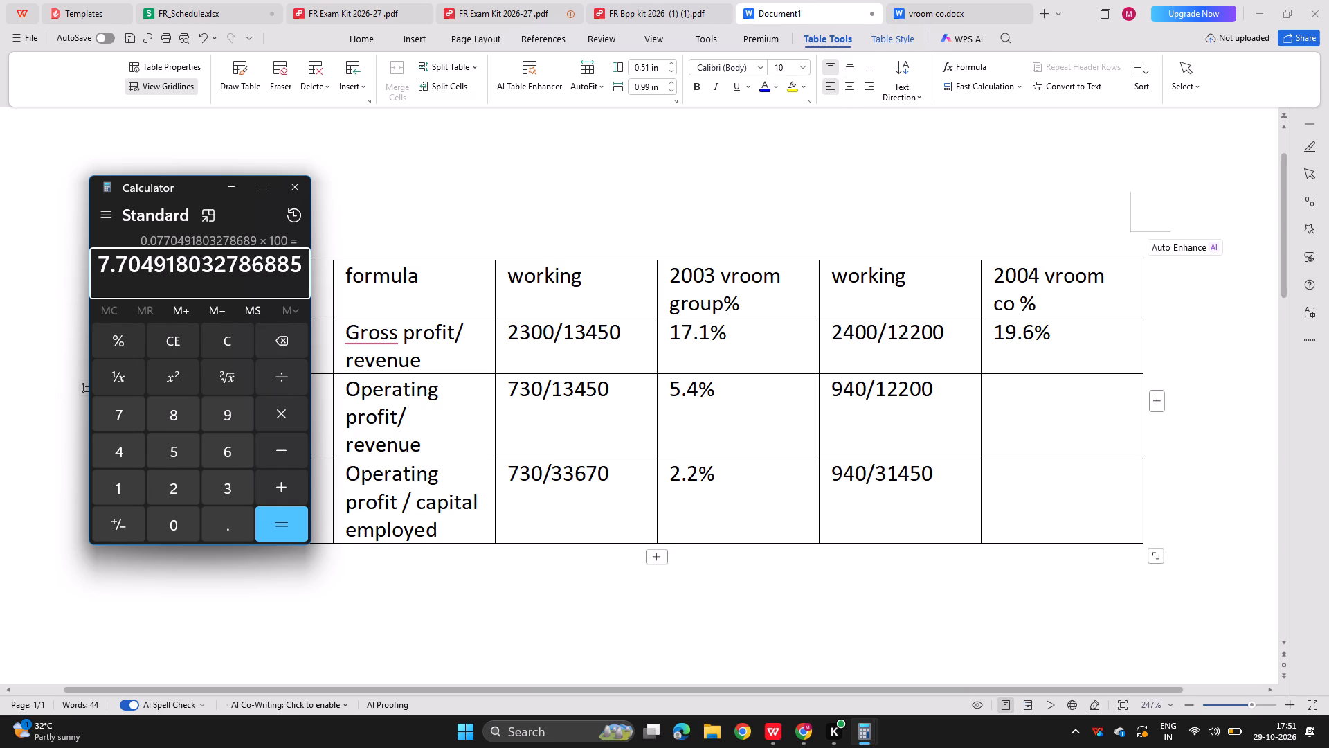
left_click(1000, 411)
type("7.7%")
key("Down")
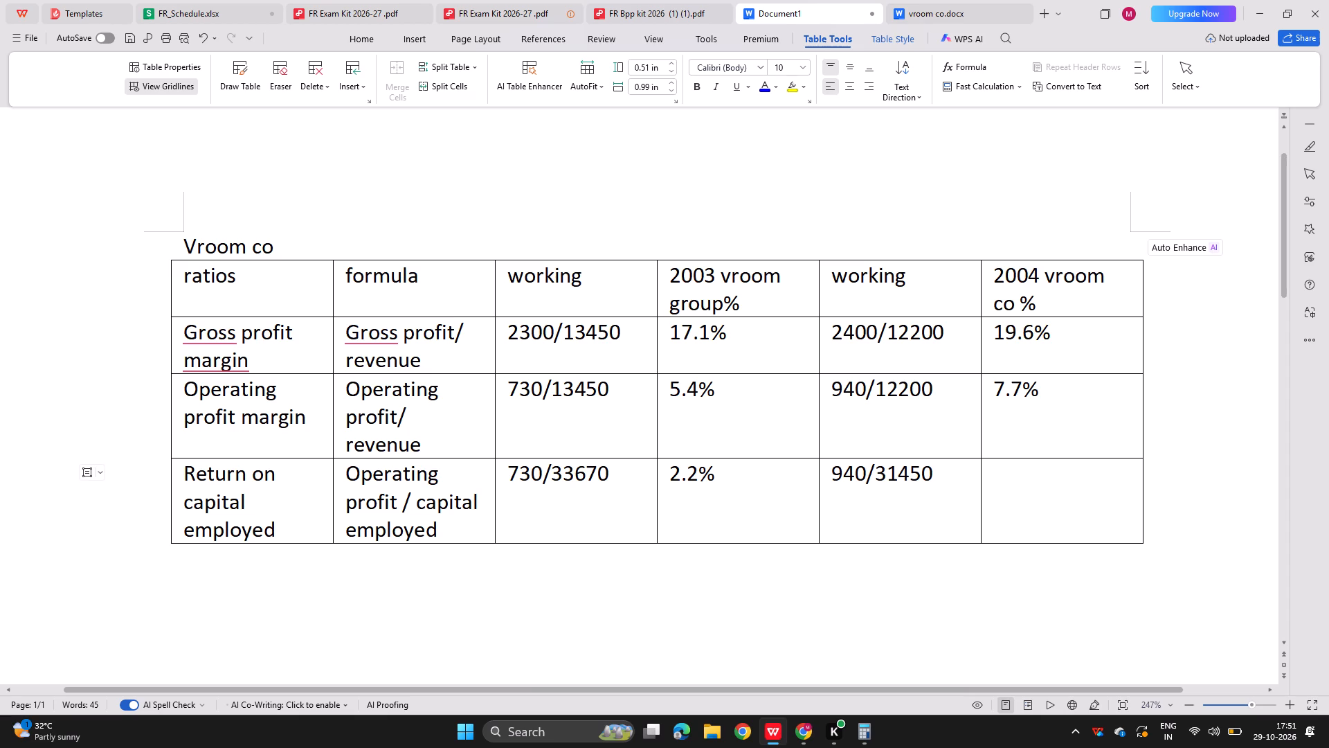
Calculate 940/31450*100, compare with vroom co.docx and enter 3.0% in the Return on capital employed row under 2004 vroom co %.
type("940")
key("BackSpace")
key("BackSpace")
type("940/")
type("31450")
key("Return")
type("*100")
key("Return")
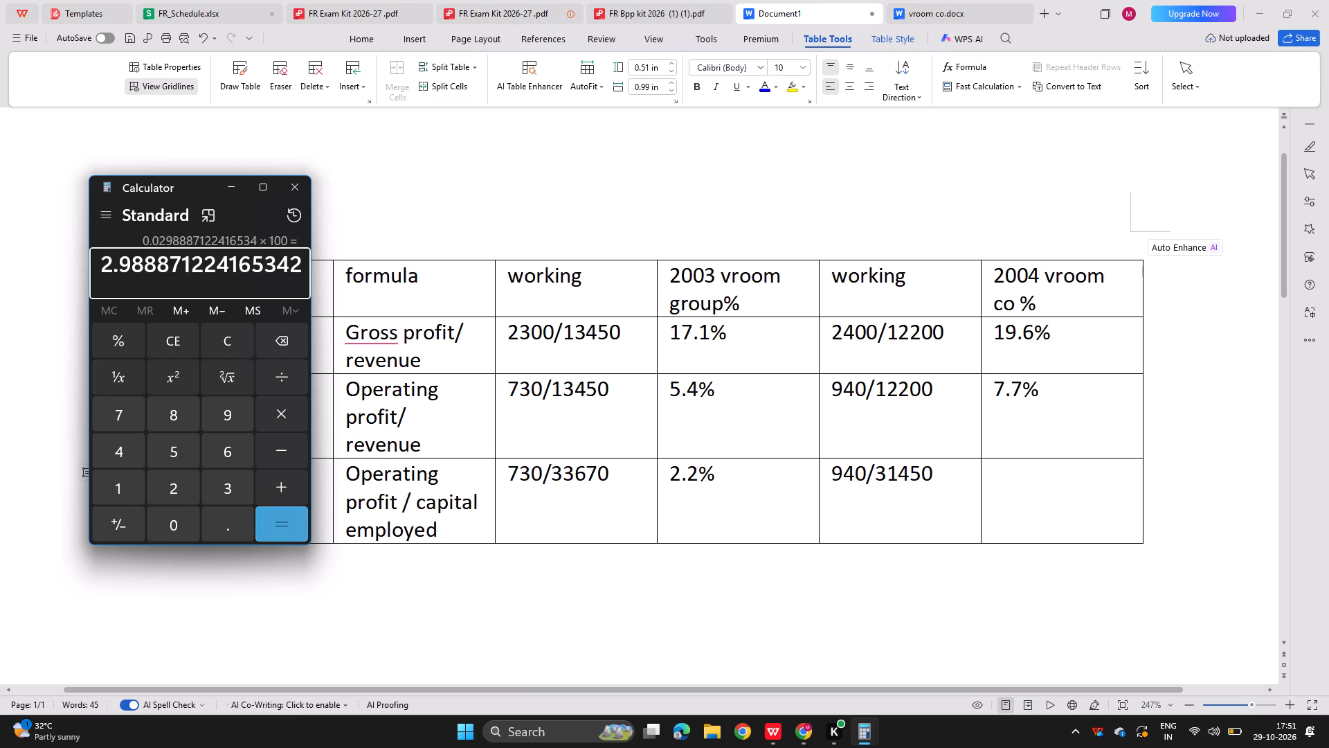
left_click(933, 0)
left_click(806, 0)
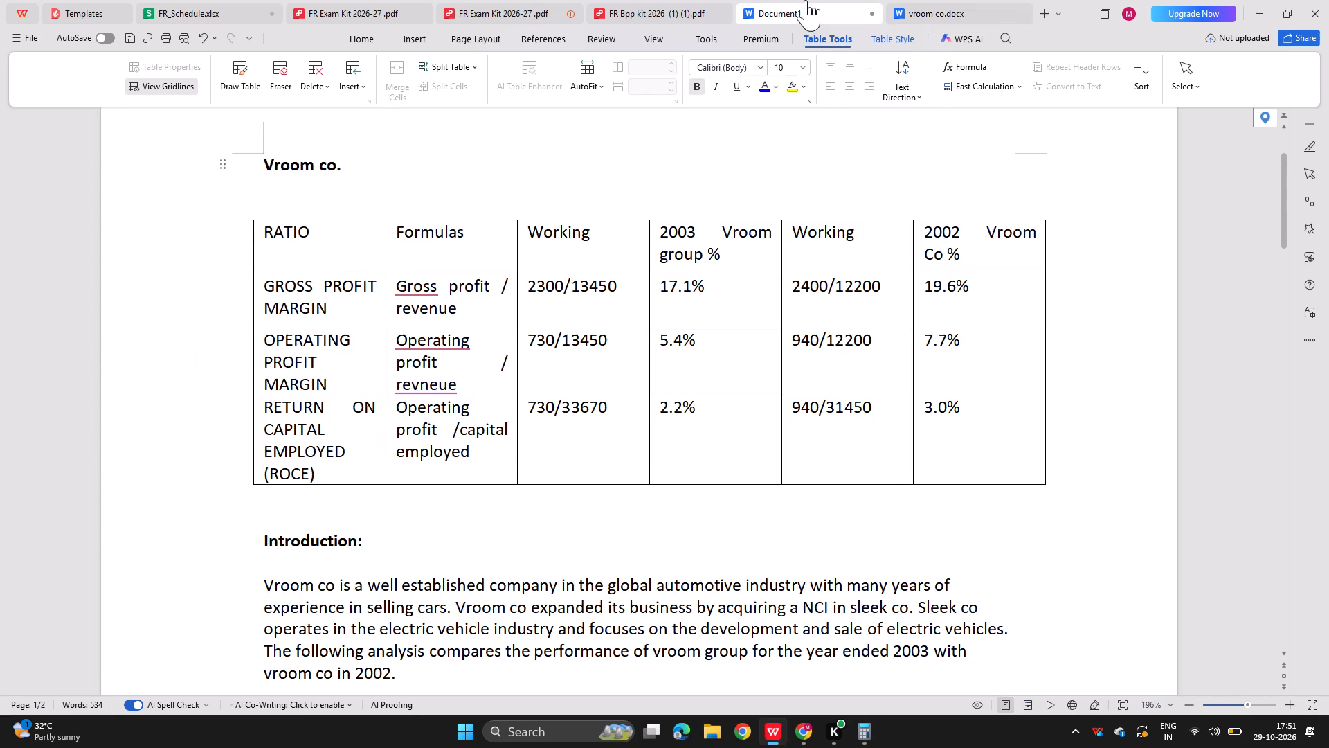
type("3.0")
key("shift+percent")
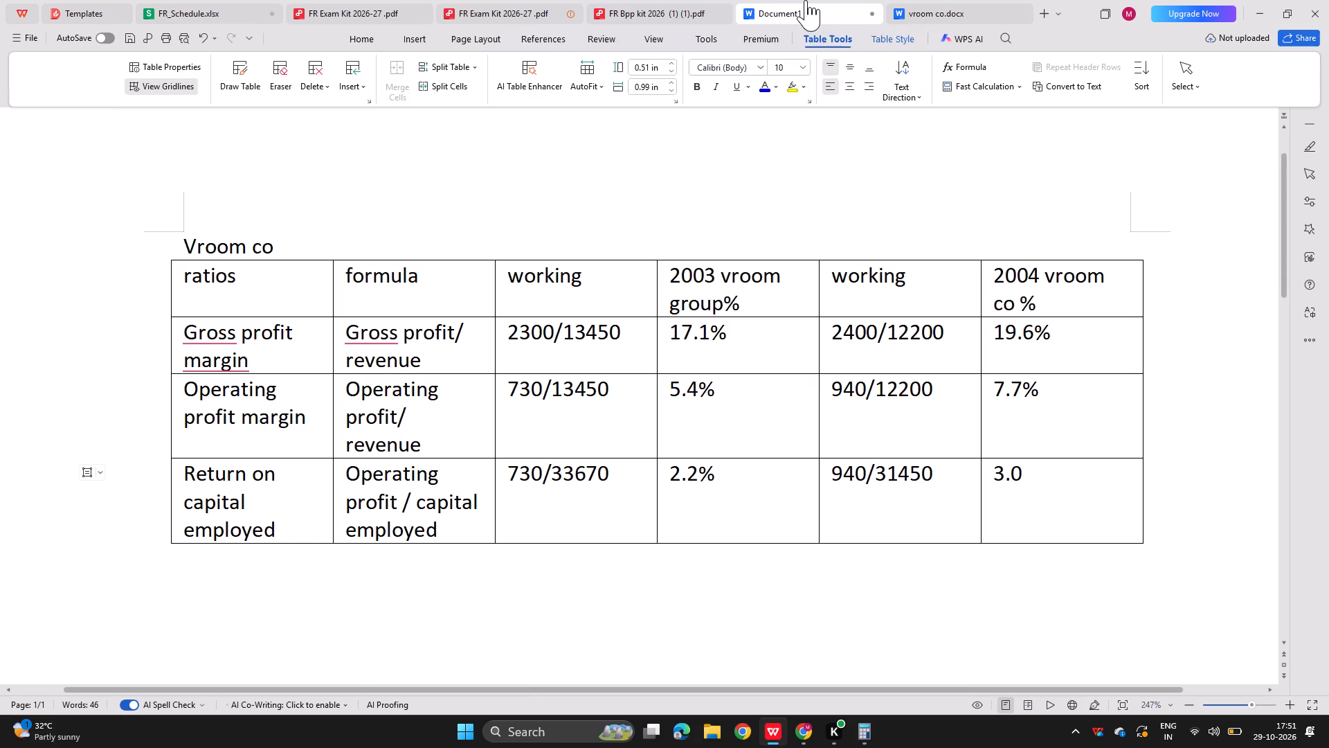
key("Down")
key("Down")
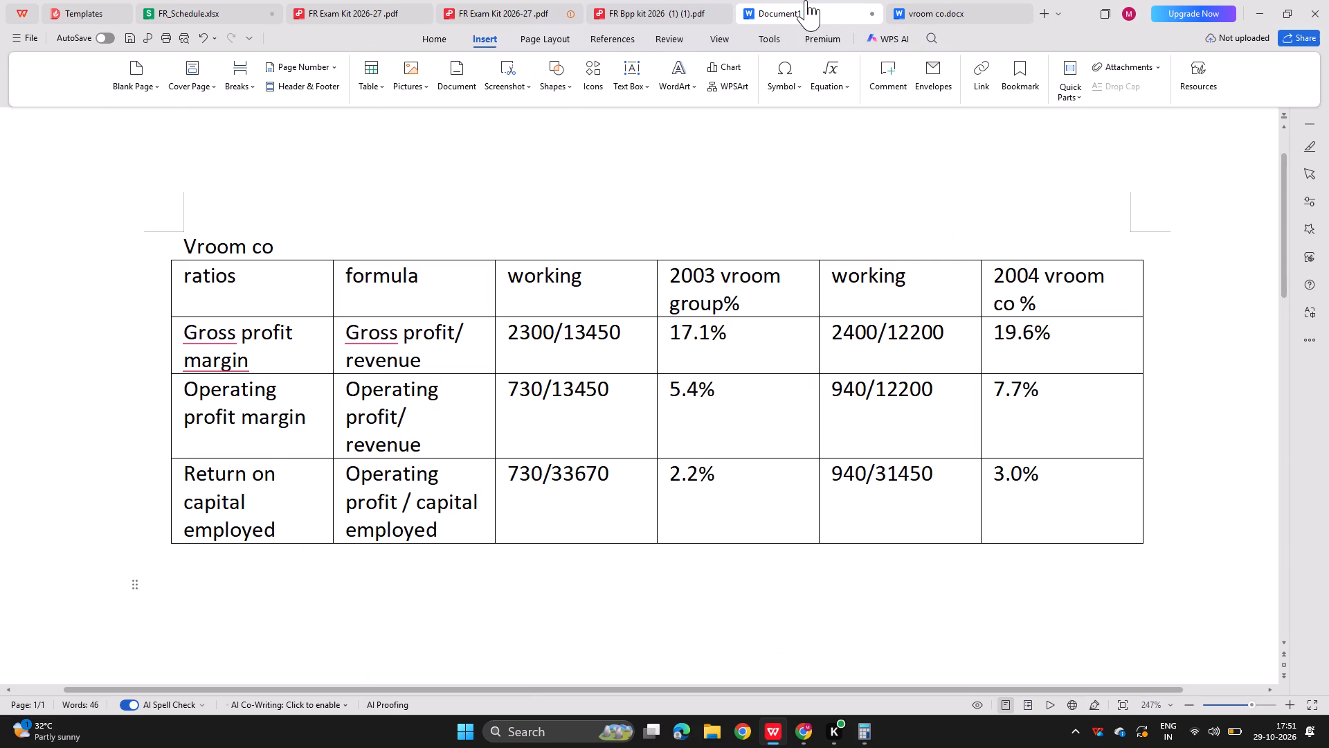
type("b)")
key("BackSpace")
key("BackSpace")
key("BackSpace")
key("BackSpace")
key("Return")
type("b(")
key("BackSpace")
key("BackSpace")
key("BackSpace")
Add a blank line below the ratio table in Document1.
key("Return")
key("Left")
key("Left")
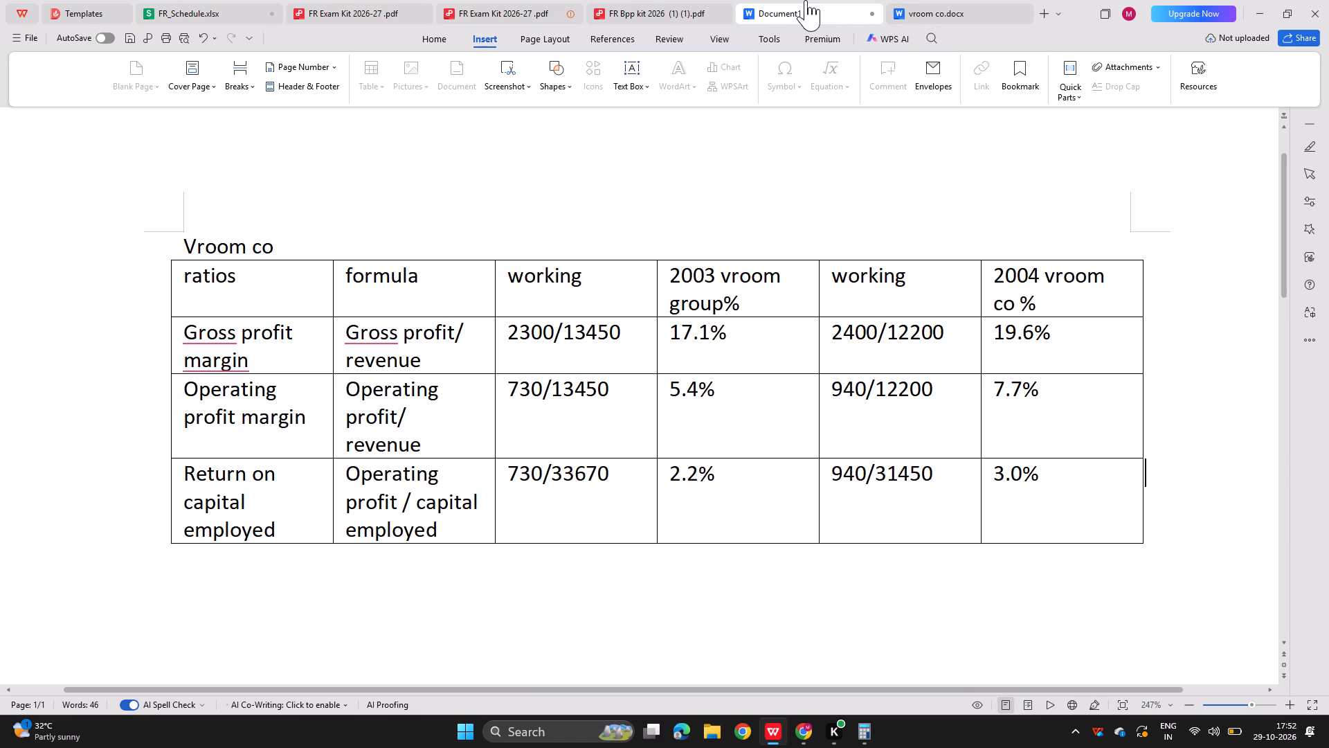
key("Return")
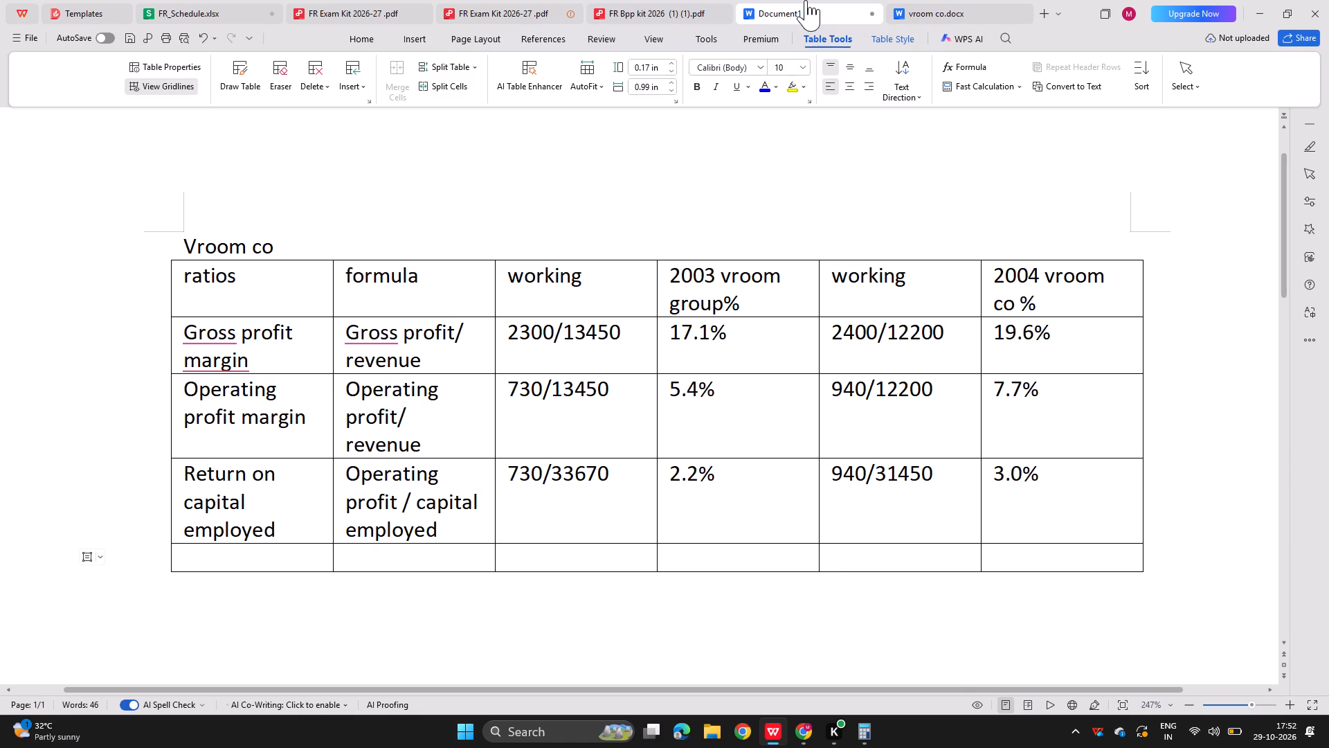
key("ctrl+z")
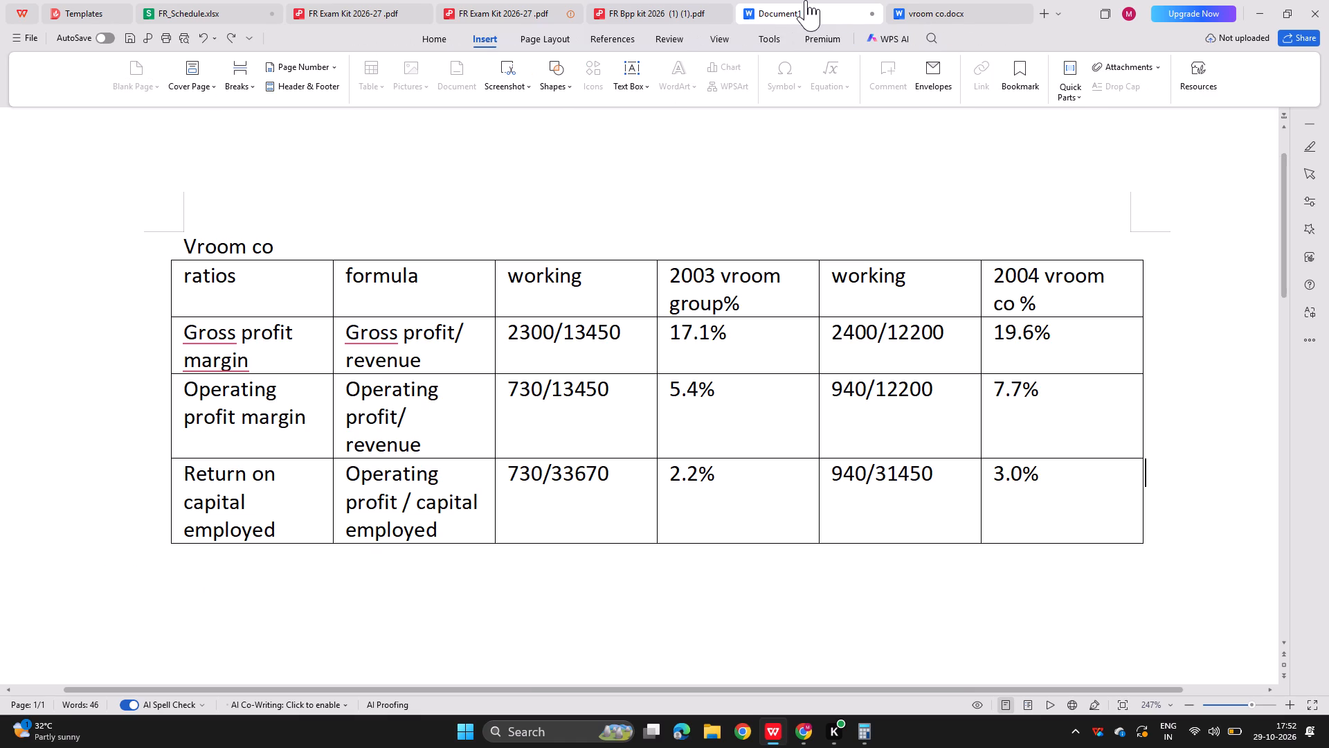
Add the heading "Analysis:" on its own line below the ratio table, leaving a blank line between them.
key("Down")
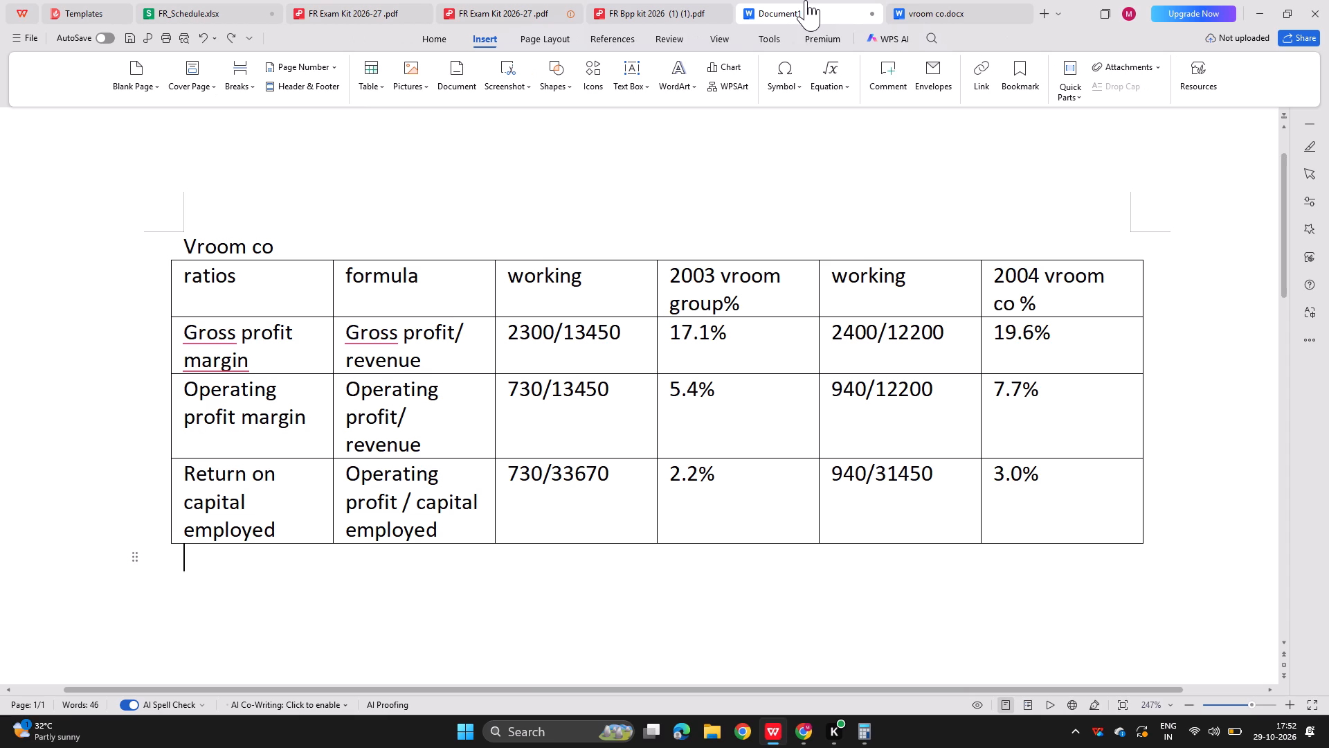
key("Return")
type("any")
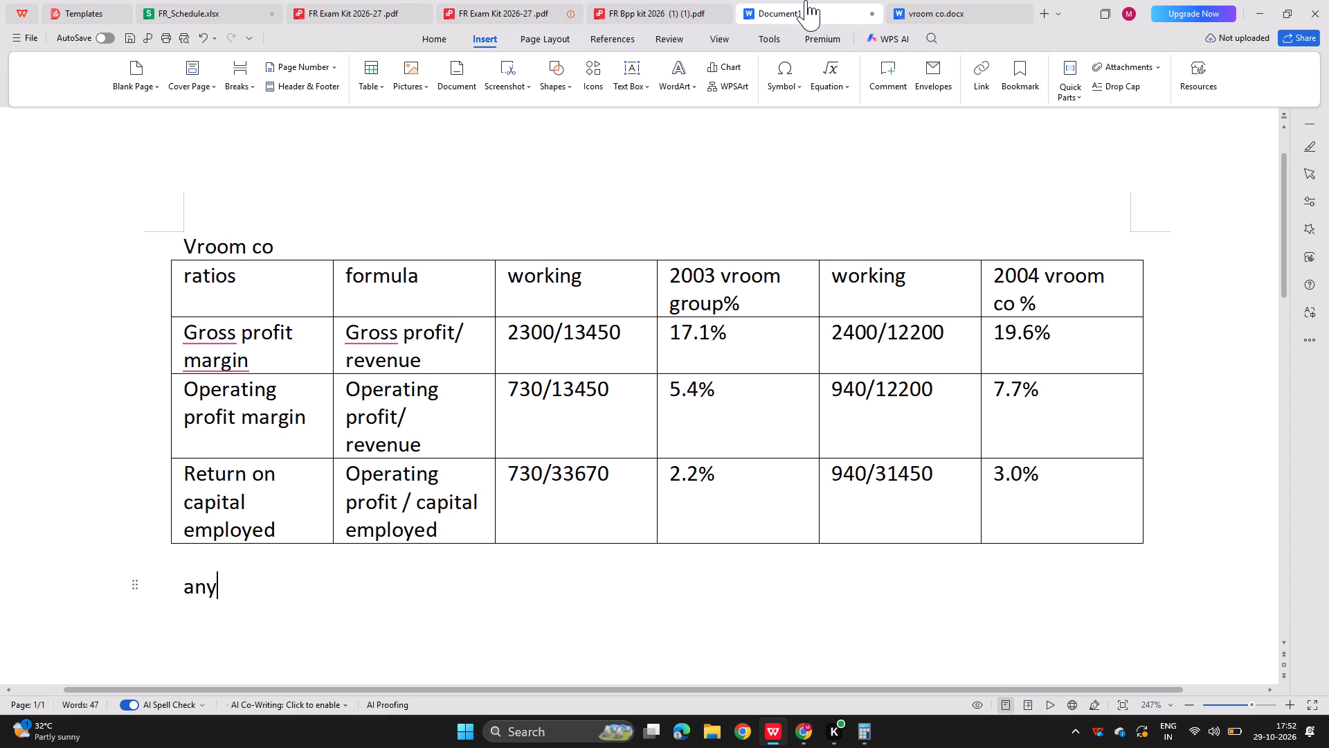
key("BackSpace")
type("alsy")
key("BackSpace")
key("BackSpace")
type("ysisi")
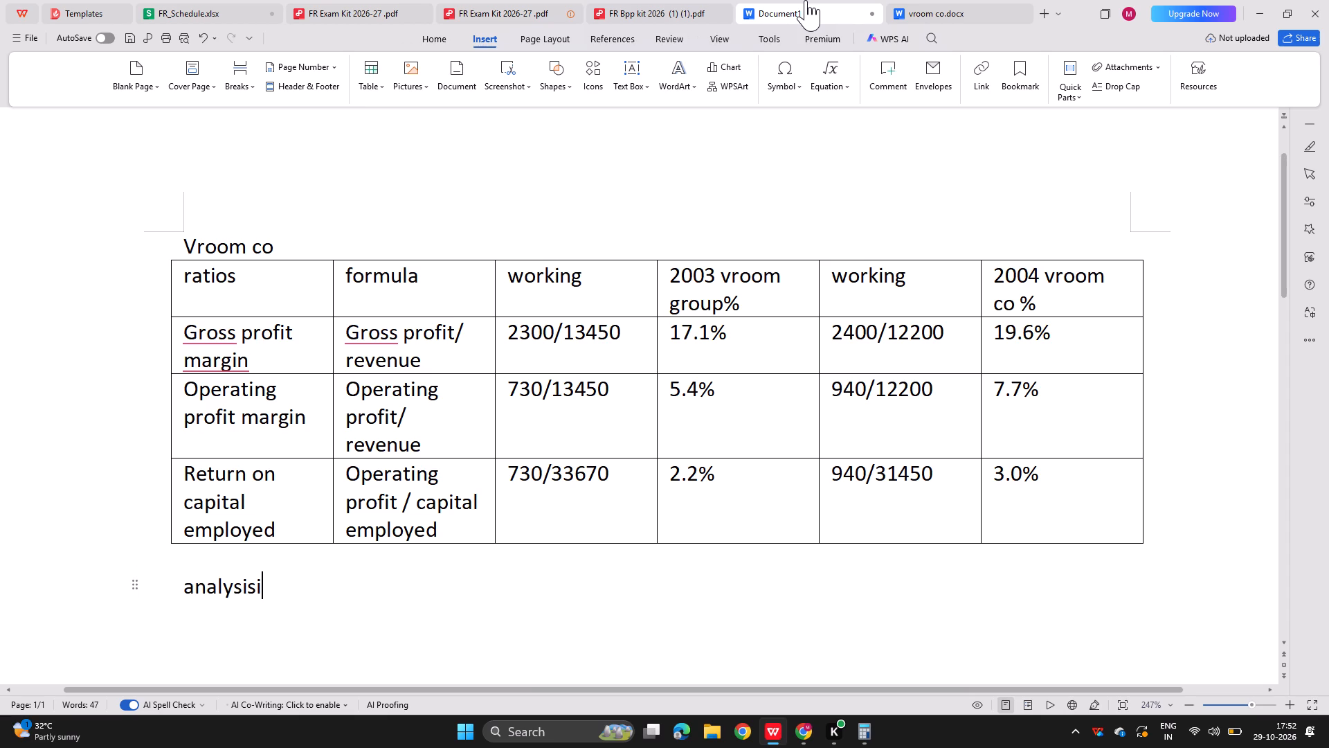
key("BackSpace")
key("shift+quotedbl")
key("BackSpace")
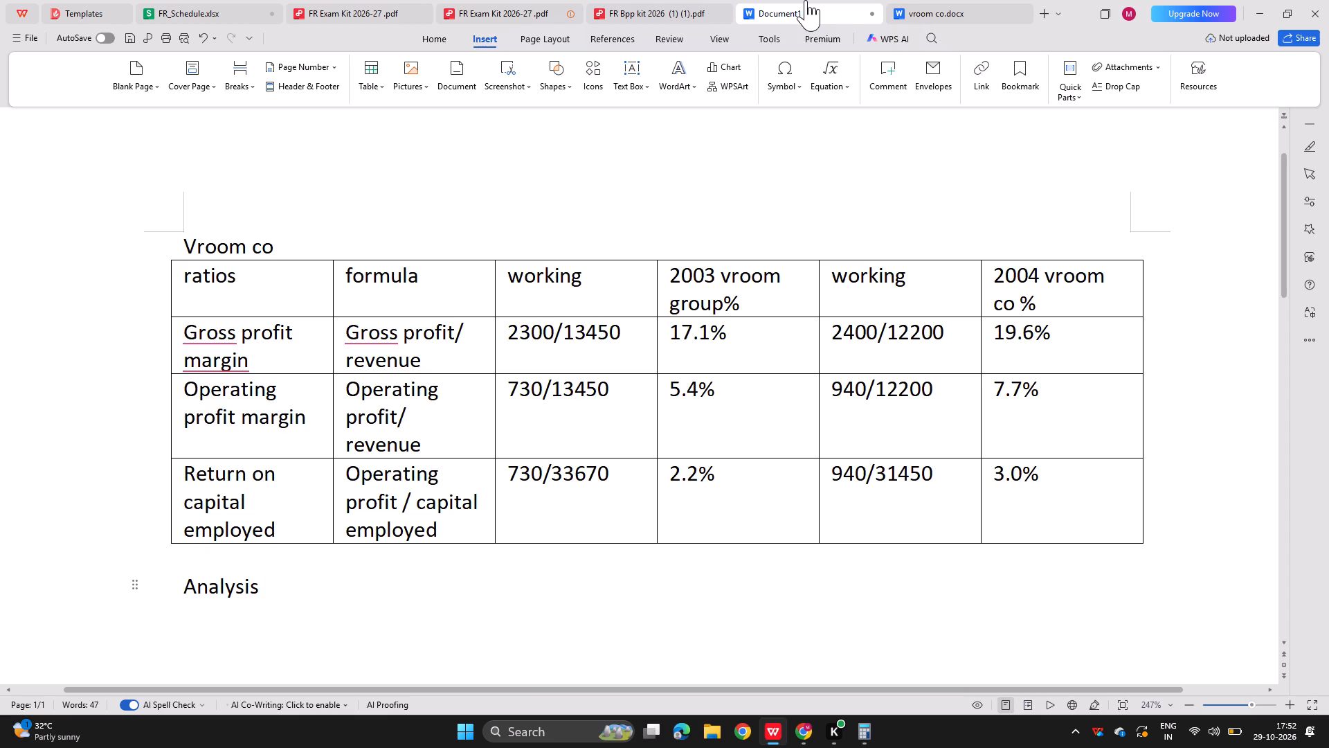
key("shift+colon")
key("Return")
Add the subheading "Performance:" directly below the Analysis heading and start a new line after it.
type("perforam")
key("BackSpace")
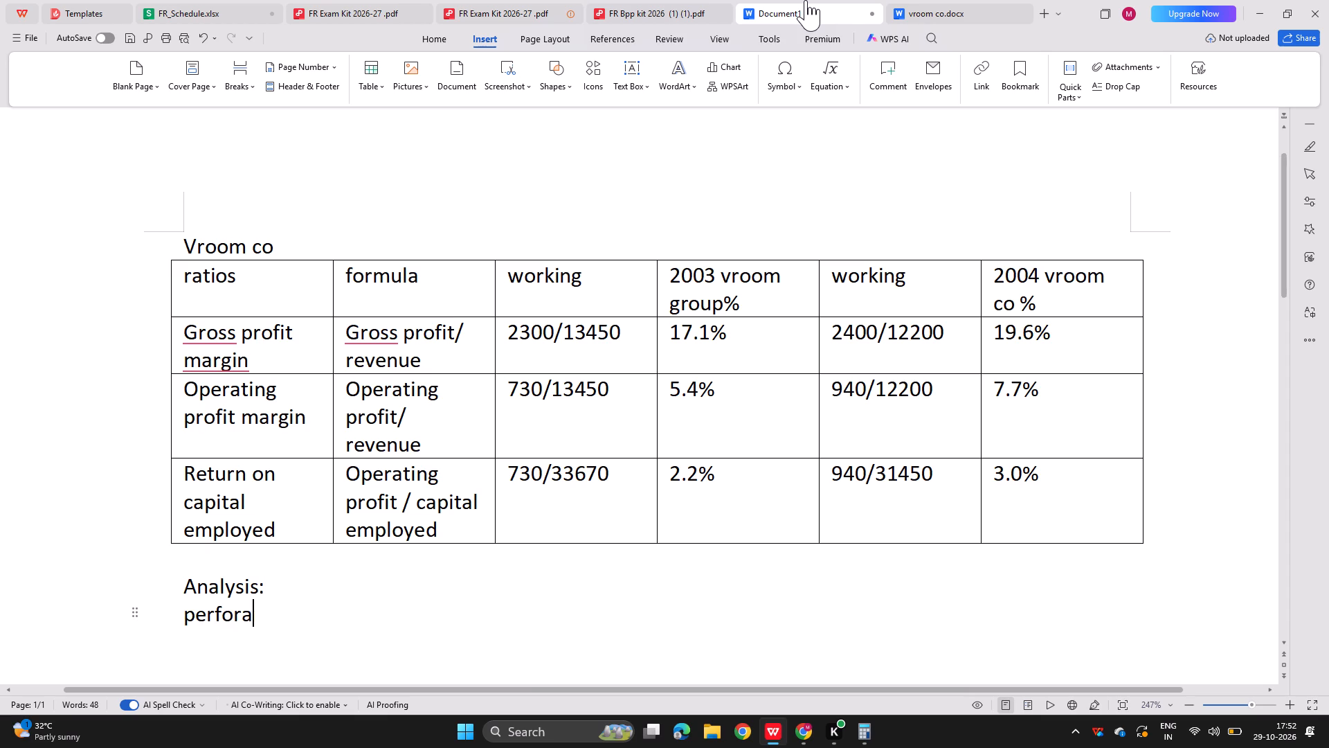
key("BackSpace")
type("mance")
key("shift+colon")
key("Return")
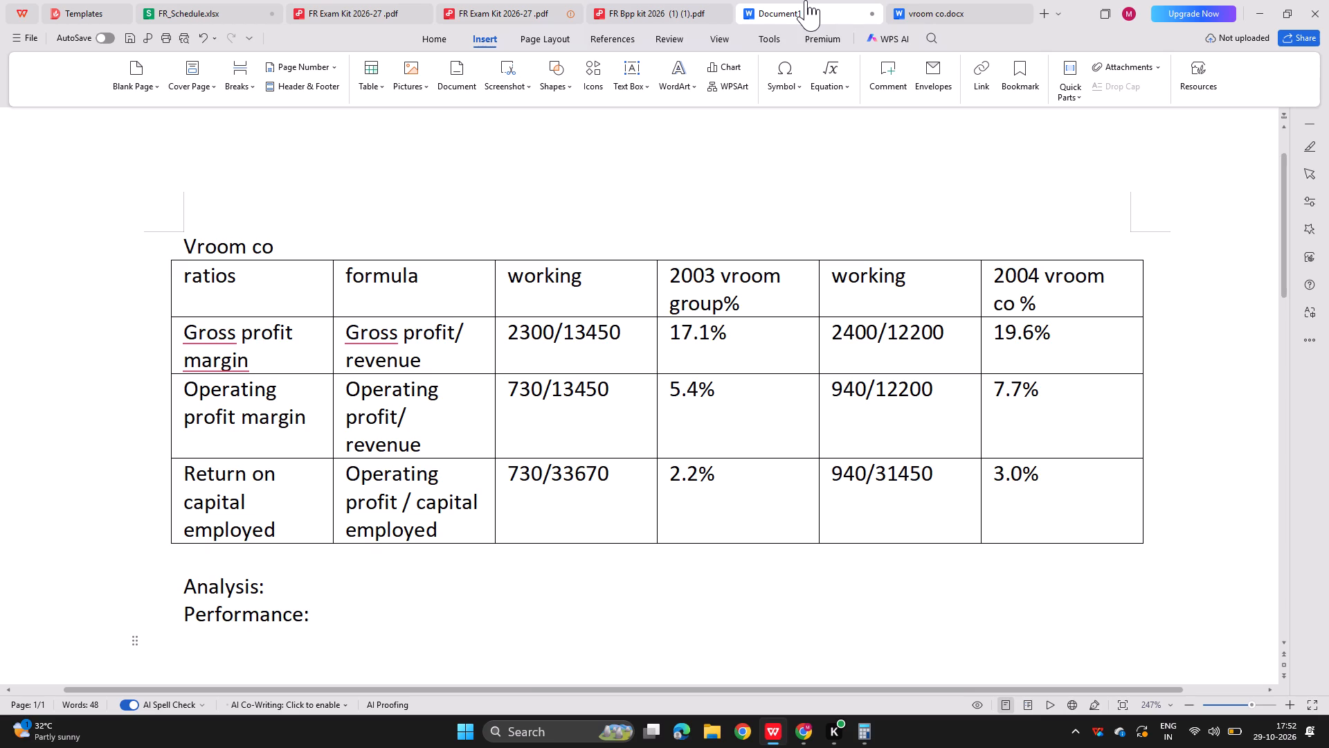
Check the section order in vroom co.docx and insert the heading "Introduction:" above the Analysis heading in Document1.
left_click(913, 0)
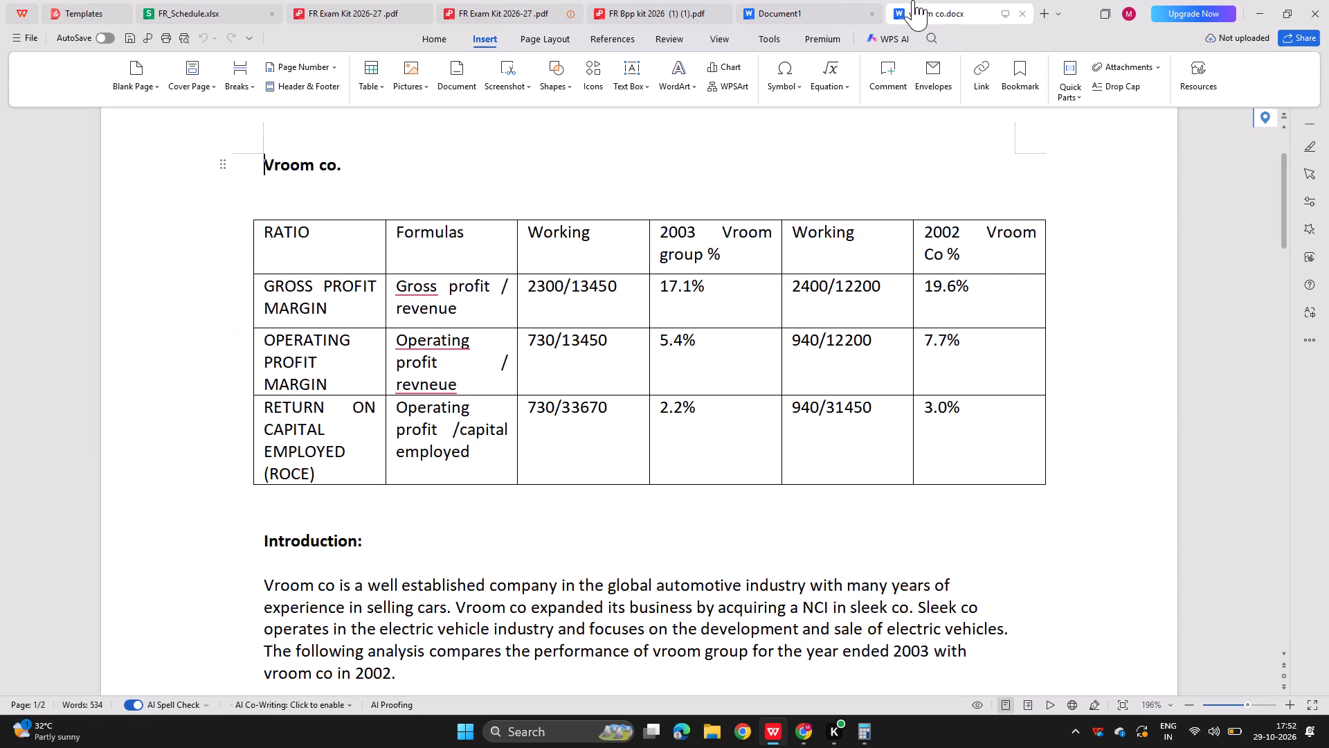
scroll(581, 300, "down", 1)
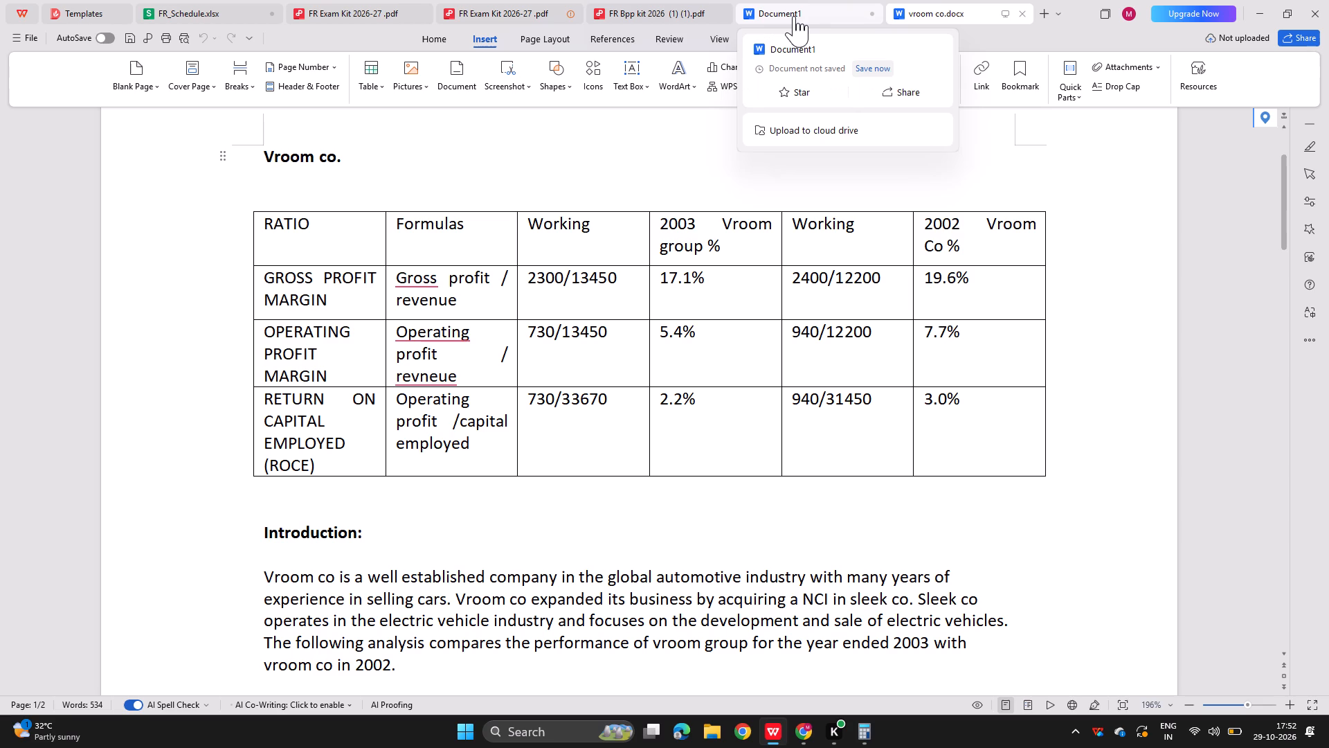
scroll(561, 303, "down", 1)
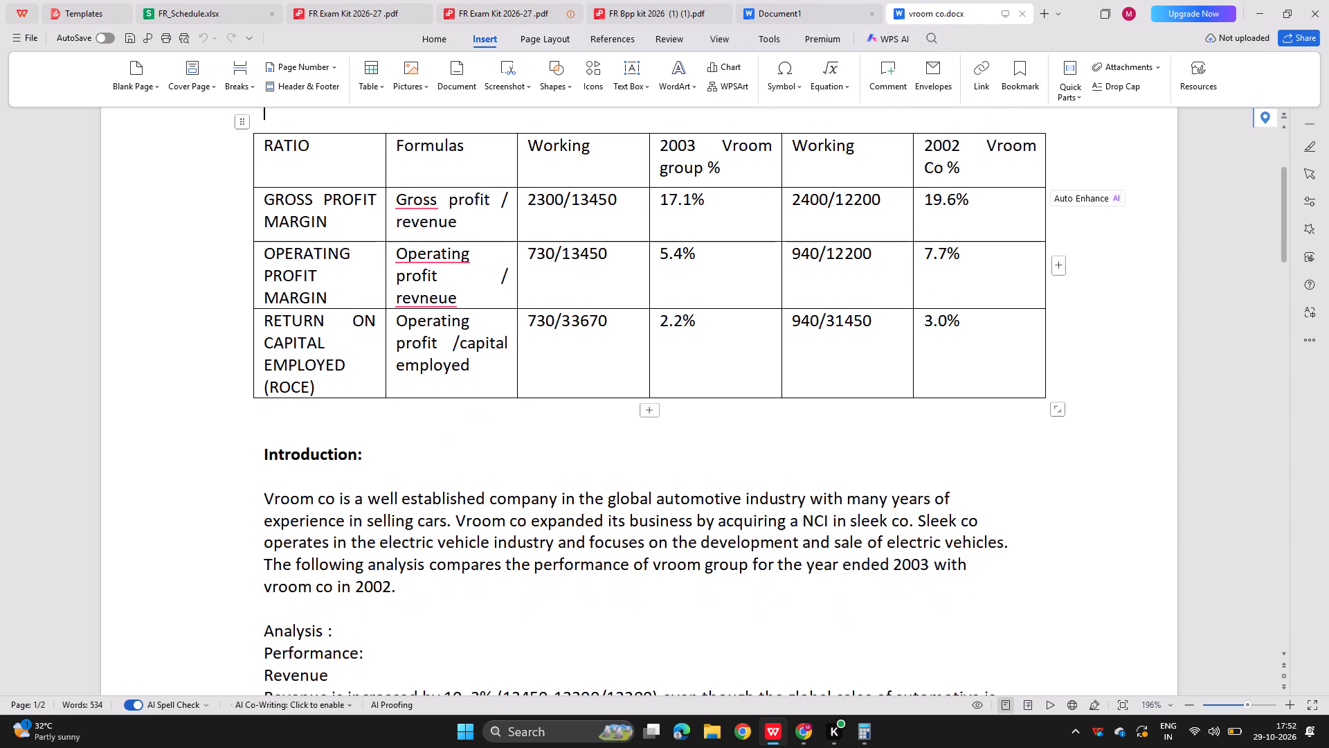
scroll(561, 303, "down", 1)
left_click(798, 6)
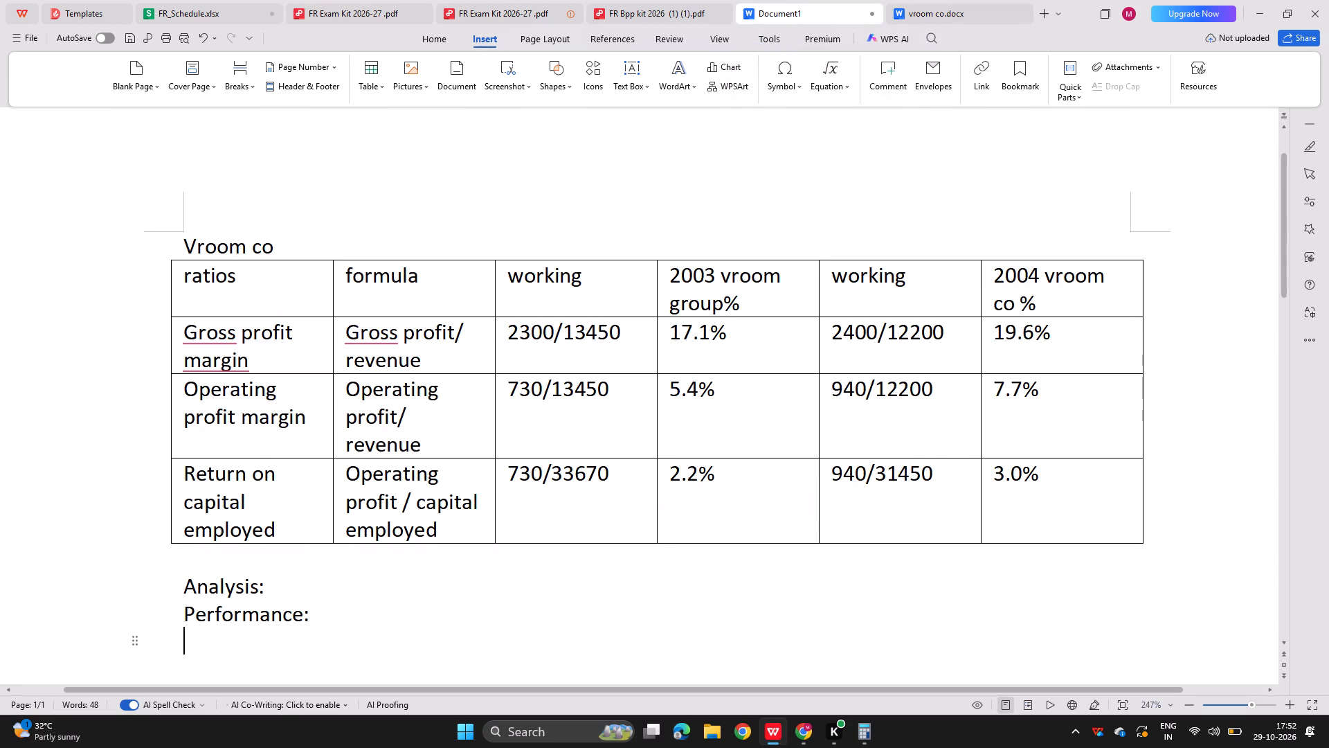
left_click(188, 573)
type("int")
key("BackSpace")
key("BackSpace")
key("BackSpace")
type("introduction:")
key("Return")
Leave three blank lines between the Introduction and Analysis headings and place the cursor on the line below Introduction.
key("Return")
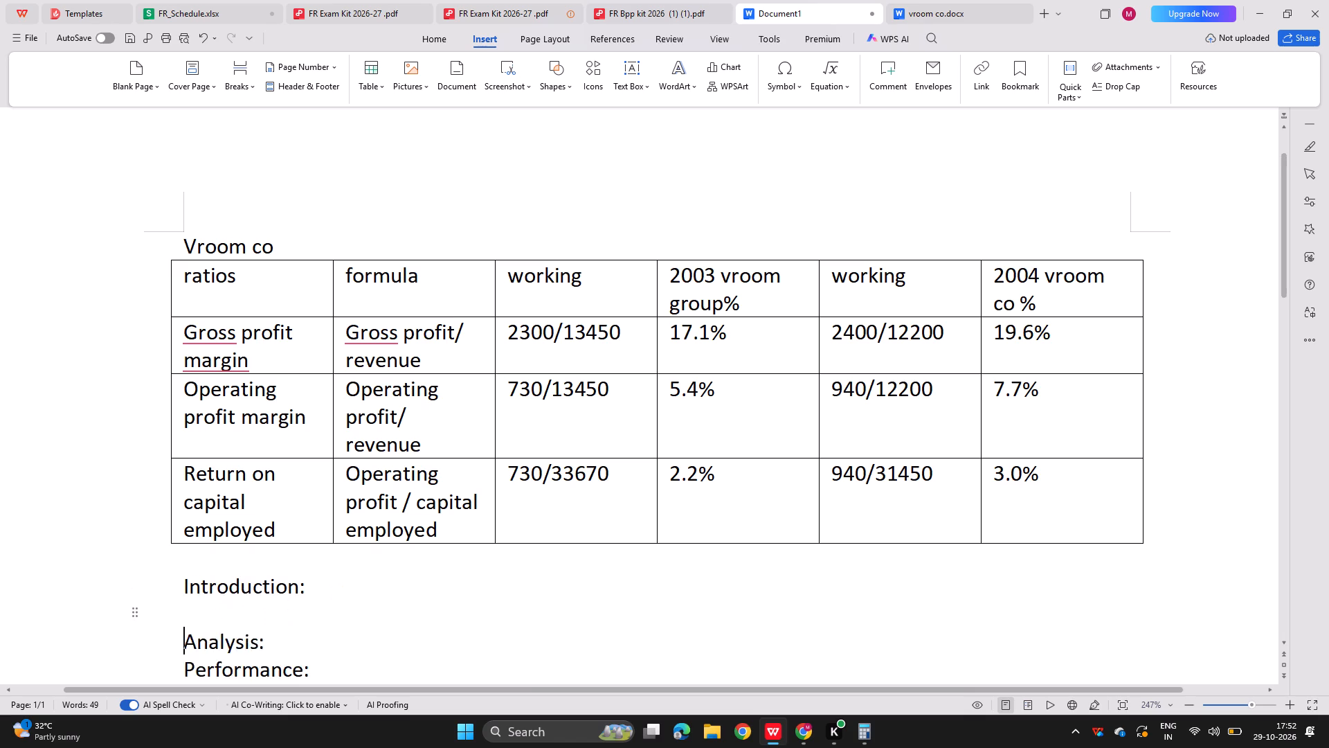
key("Return")
key("Return")
key("Up")
key("Up")
key("Up")
key("Up")
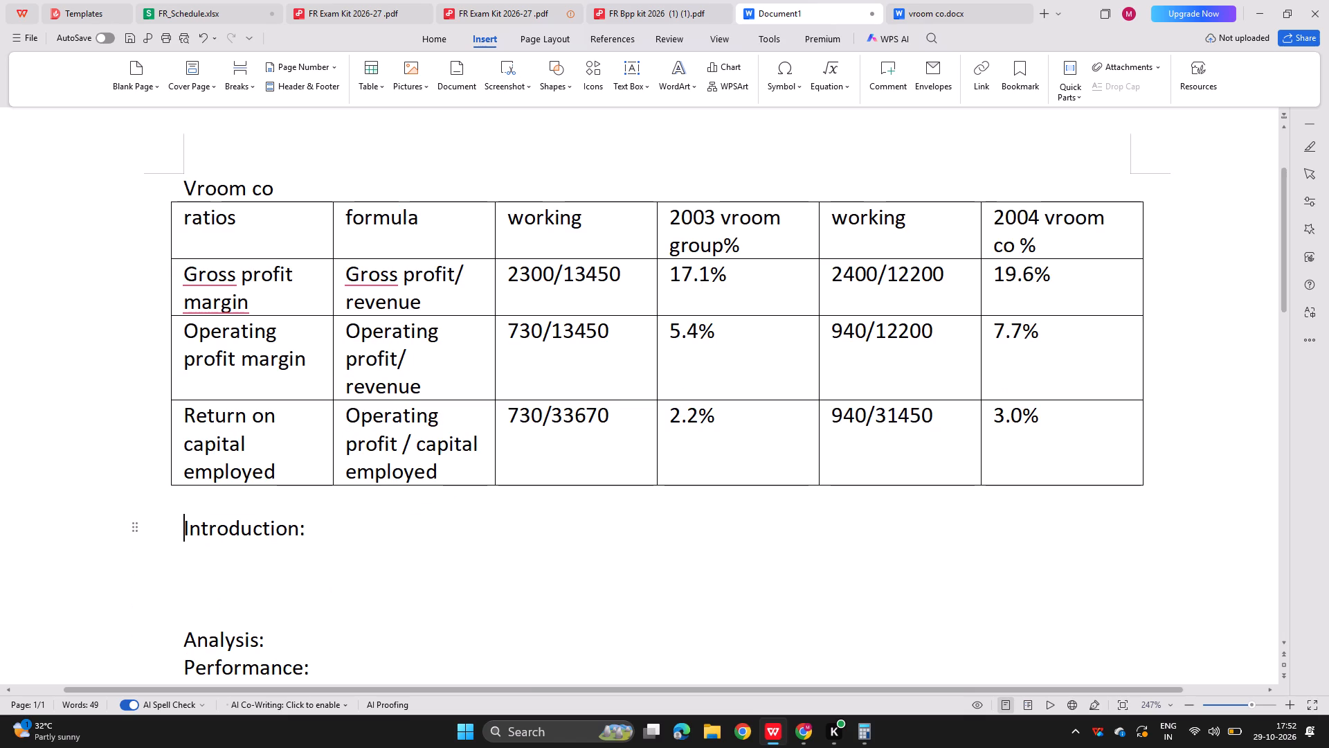
key("Down")
Reread the opening scenario of question 229 Vroom Co in the FR Bpp kit PDF for the introduction.
left_click(676, 0)
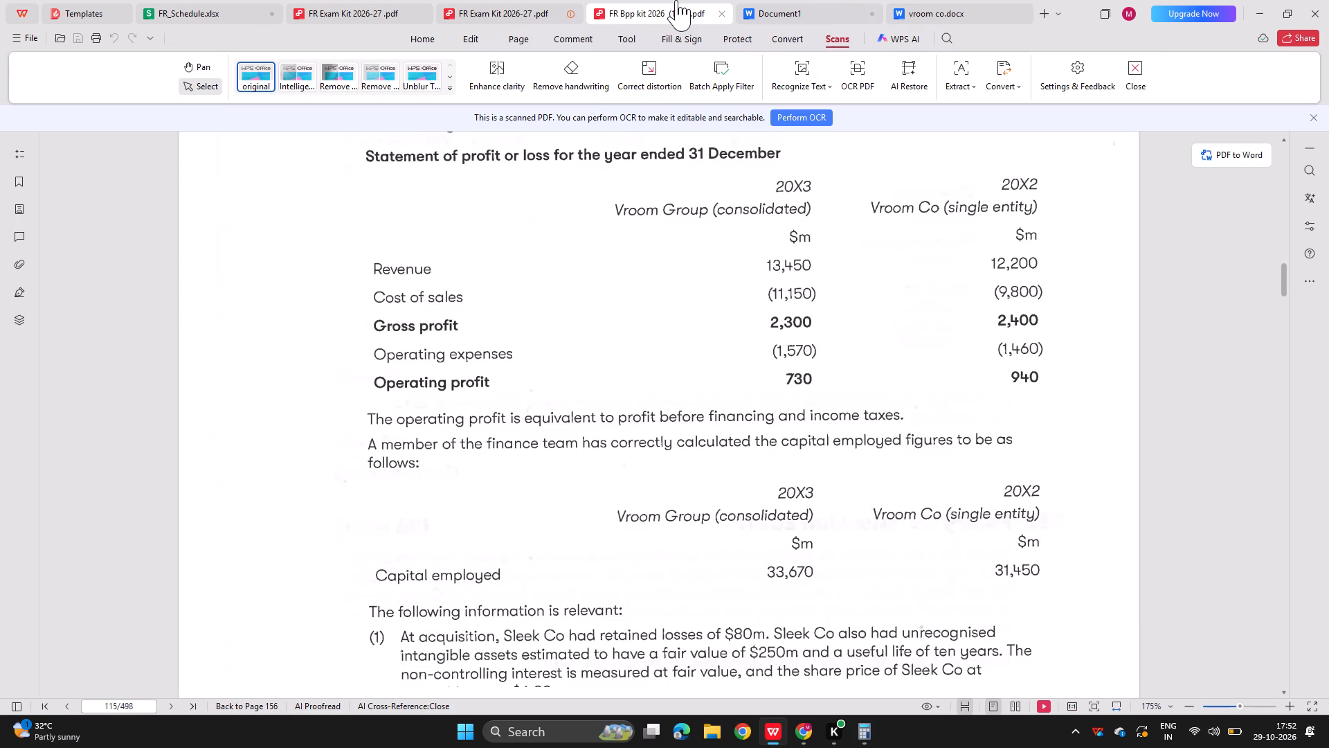
scroll(590, 343, "up", 4)
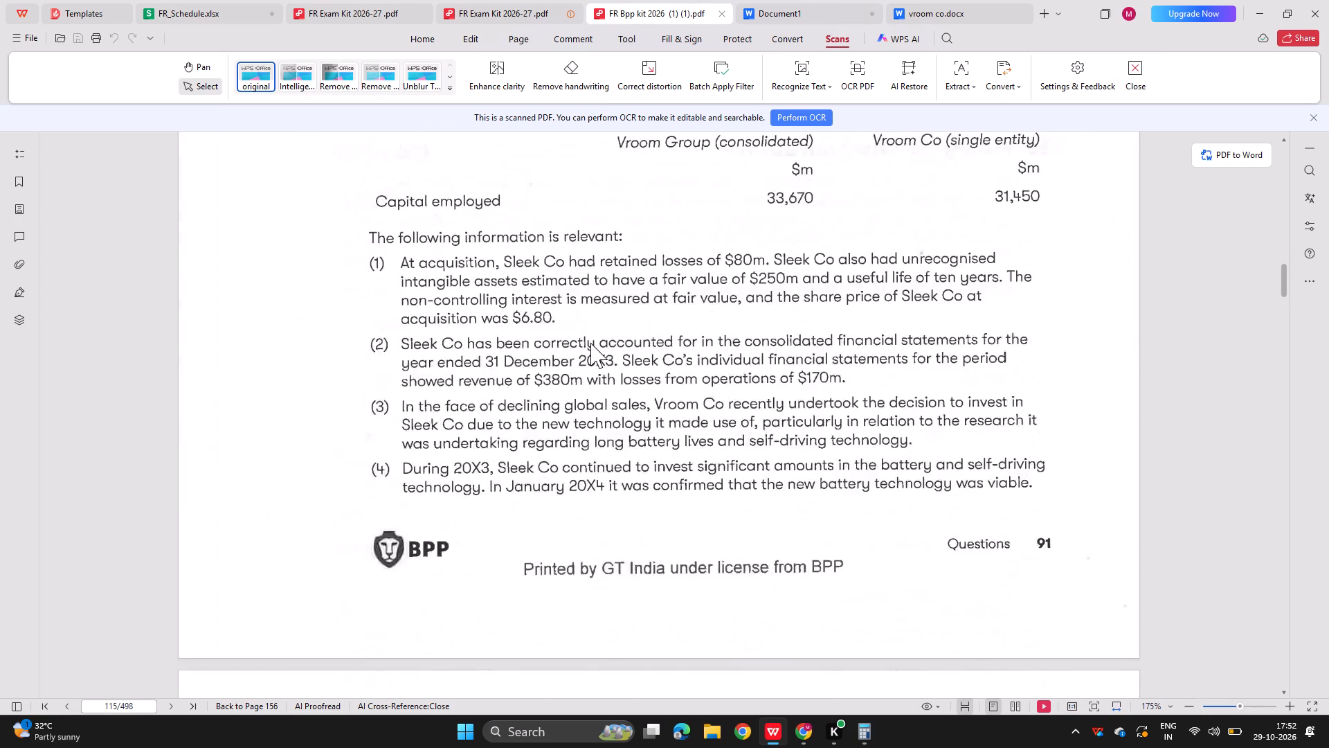
scroll(590, 343, "up", 3)
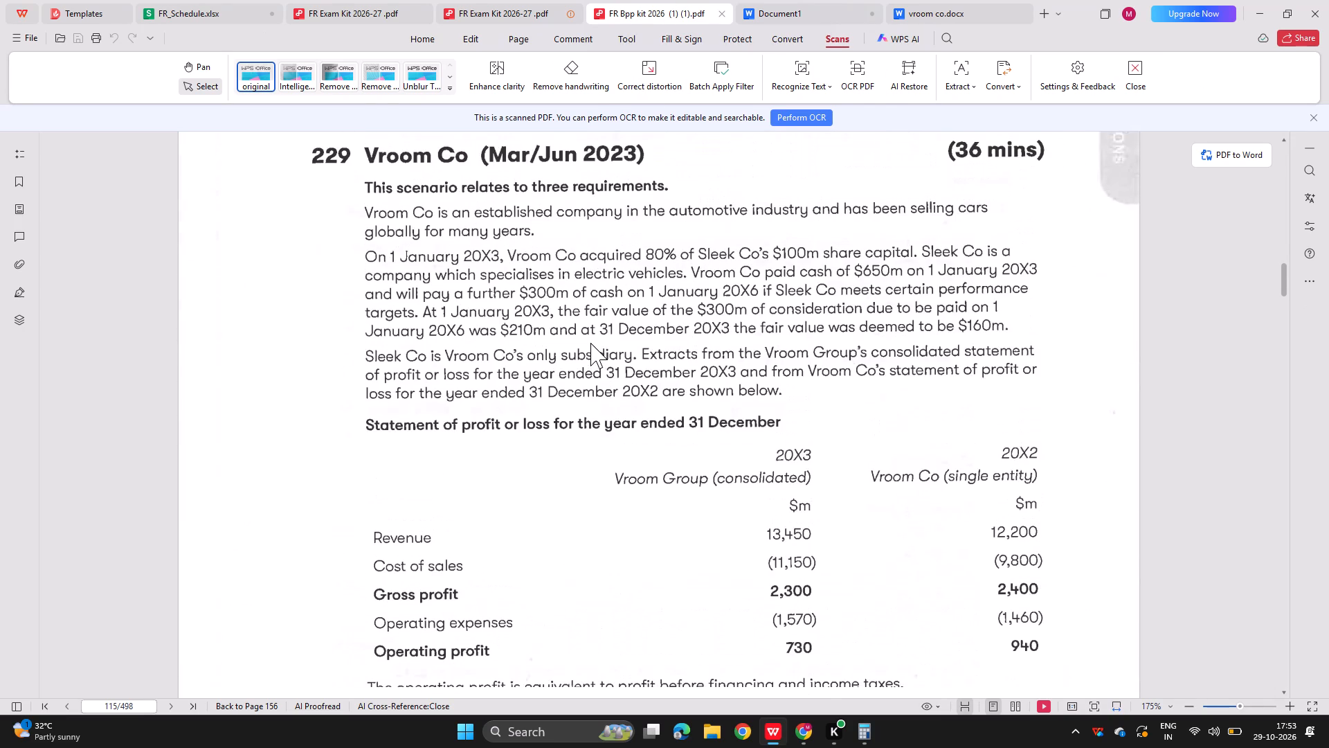
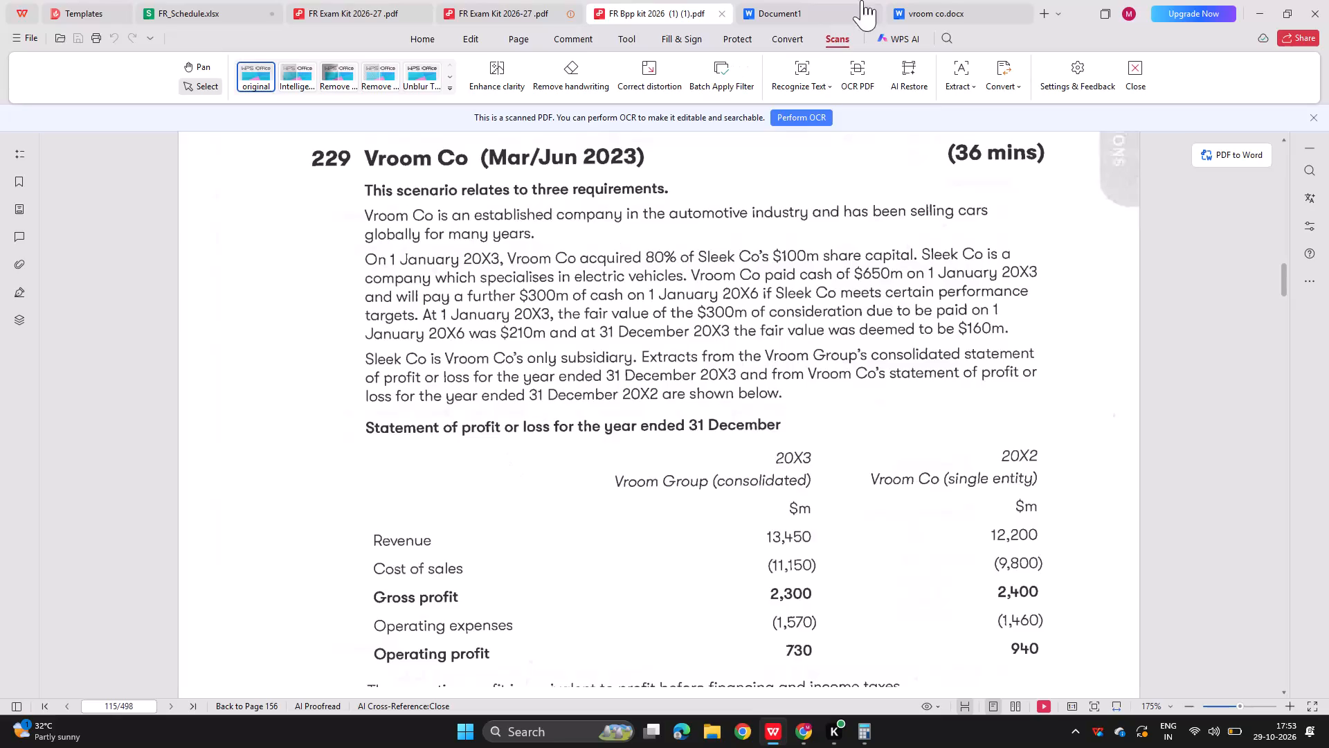
Review the Introduction section in vroom co.docx as a model for the empty one in Document1, and return to the FR Bpp kit PDF.
left_click(802, 6)
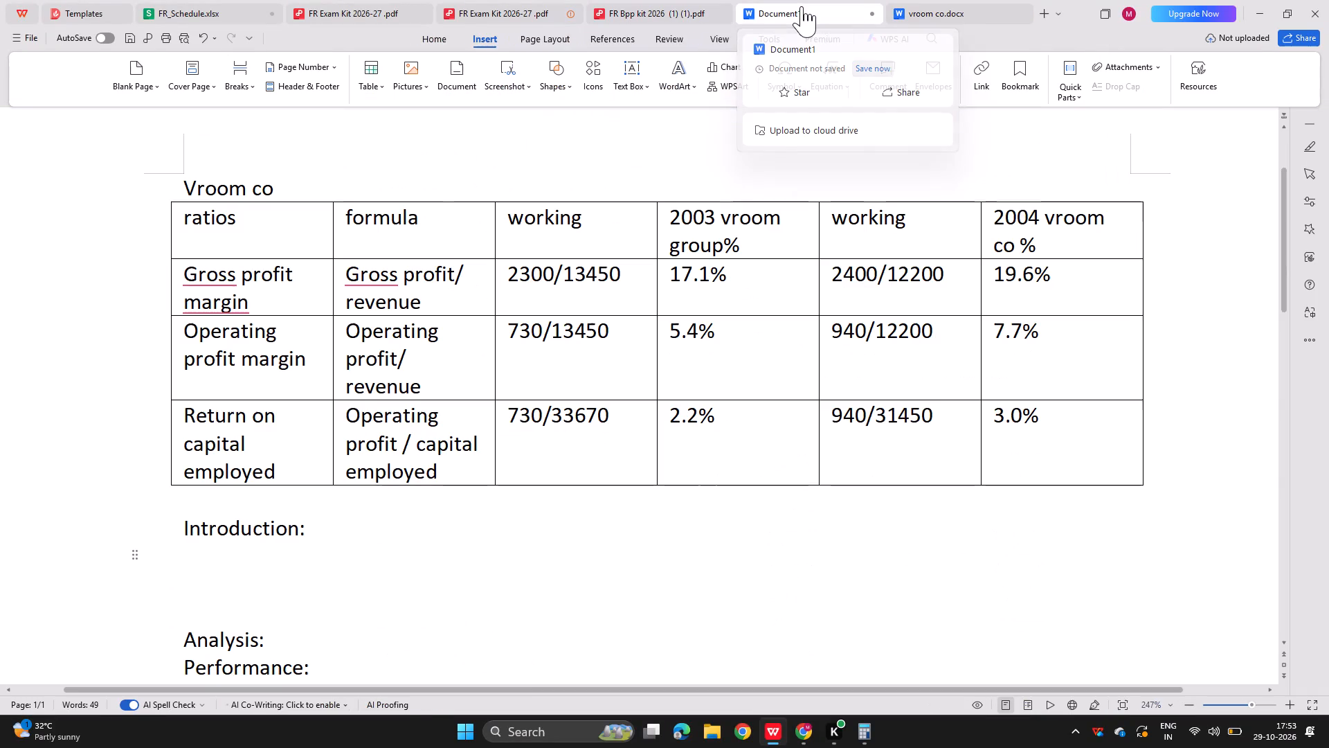
left_click(921, 5)
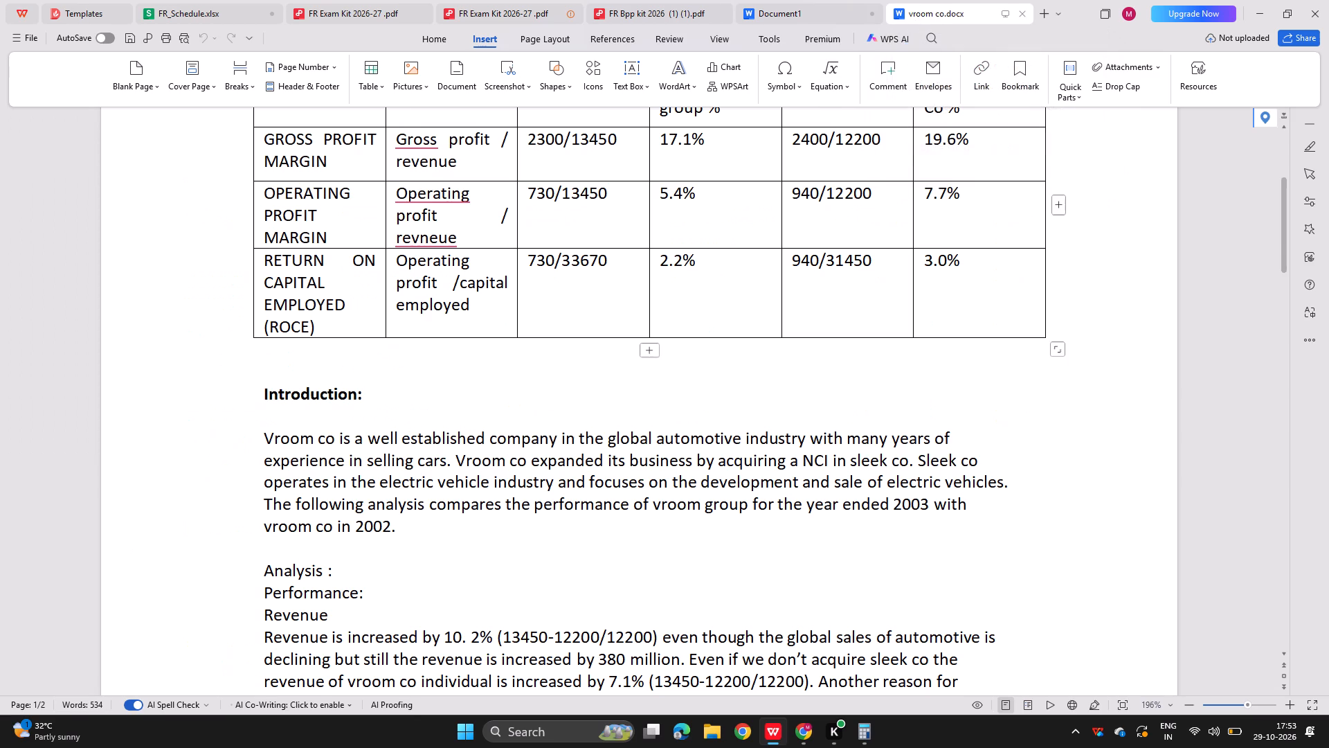
scroll(694, 323, "down", 2)
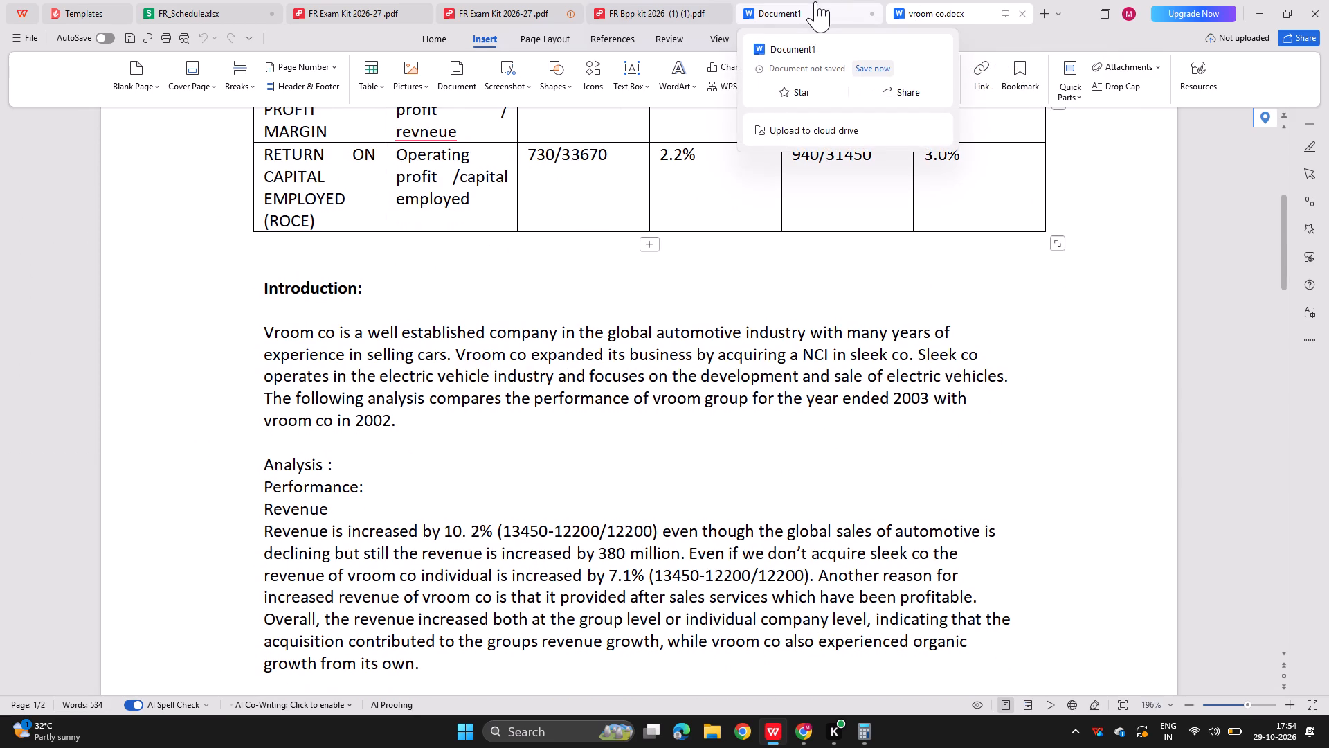
left_click(815, 1)
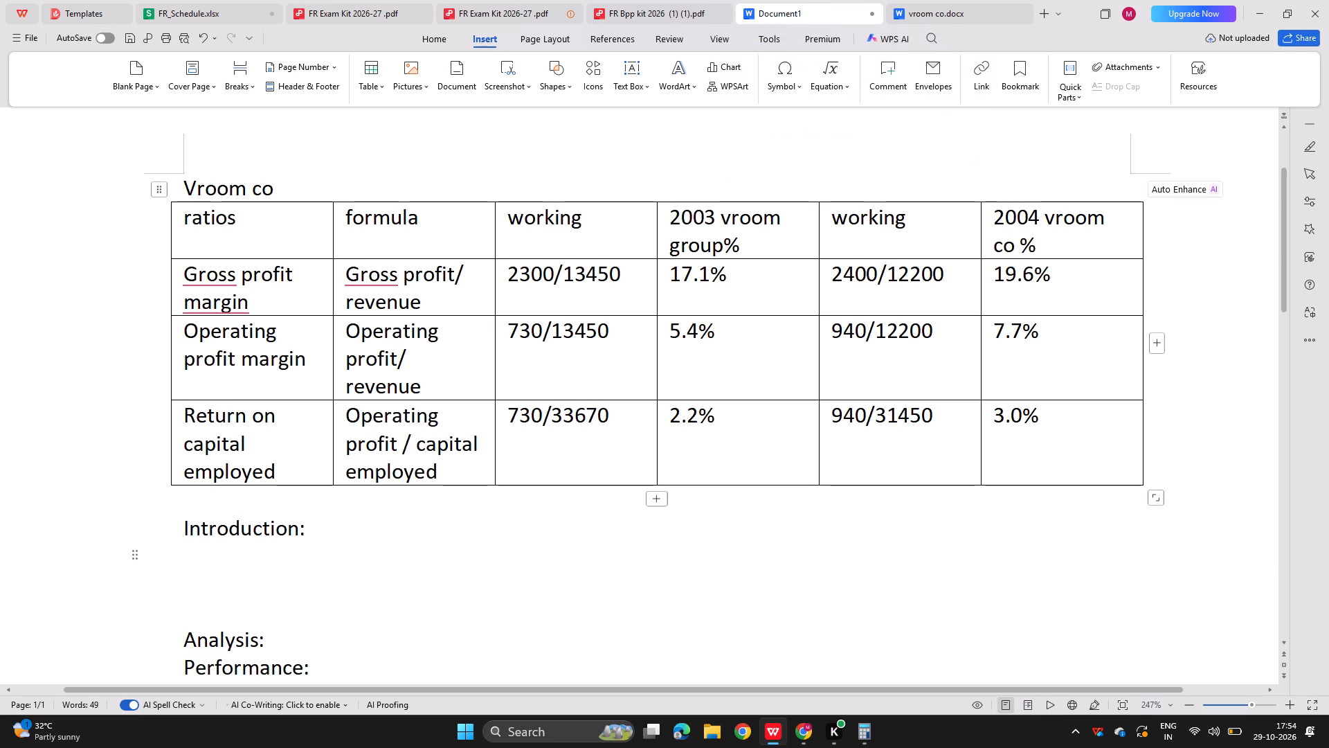
scroll(649, 283, "down", 1)
left_click(637, 1)
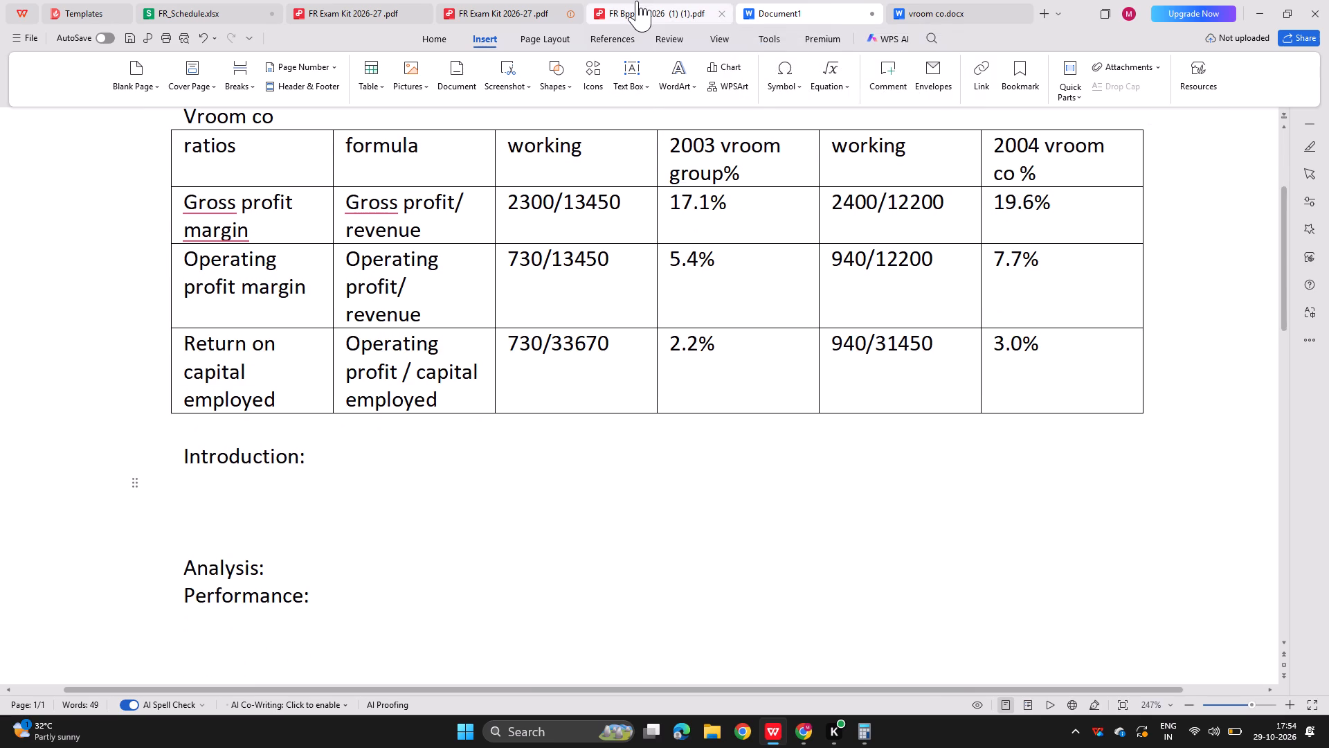